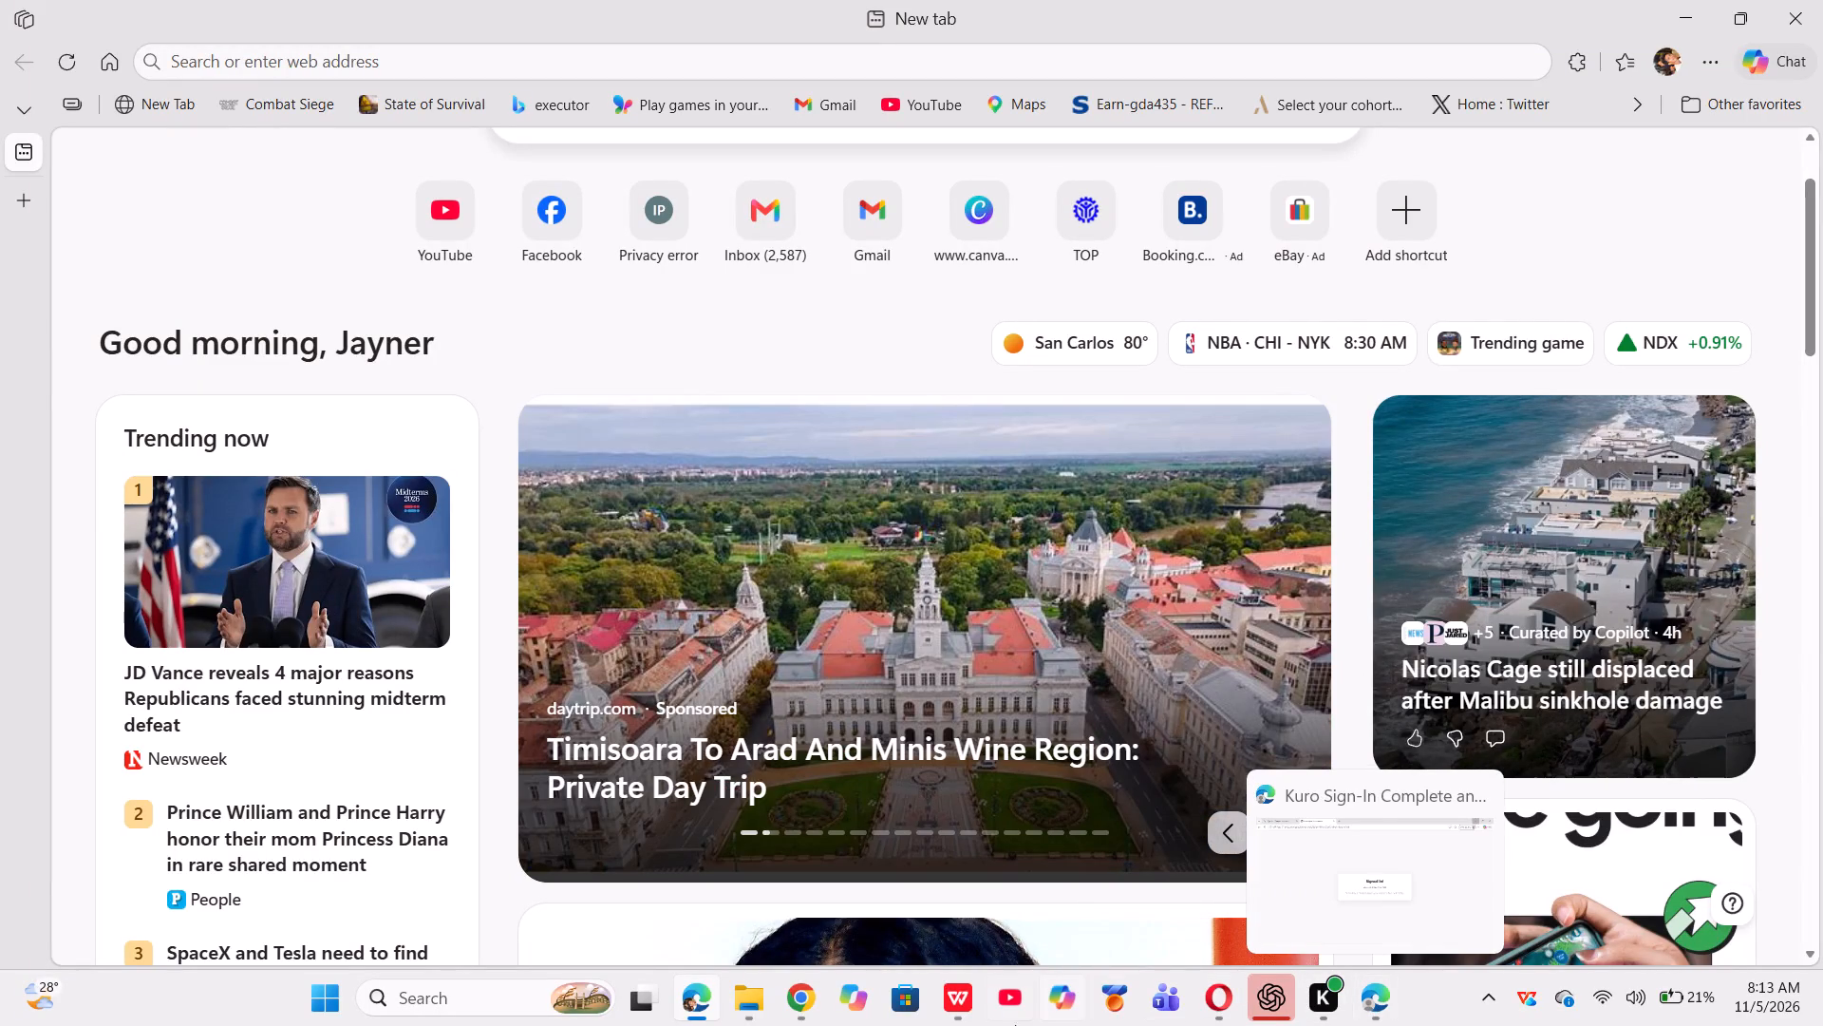
Switch to WPS Office and examine the introduction text and red placeholder note in the Research 2 document.
left_click(959, 1010)
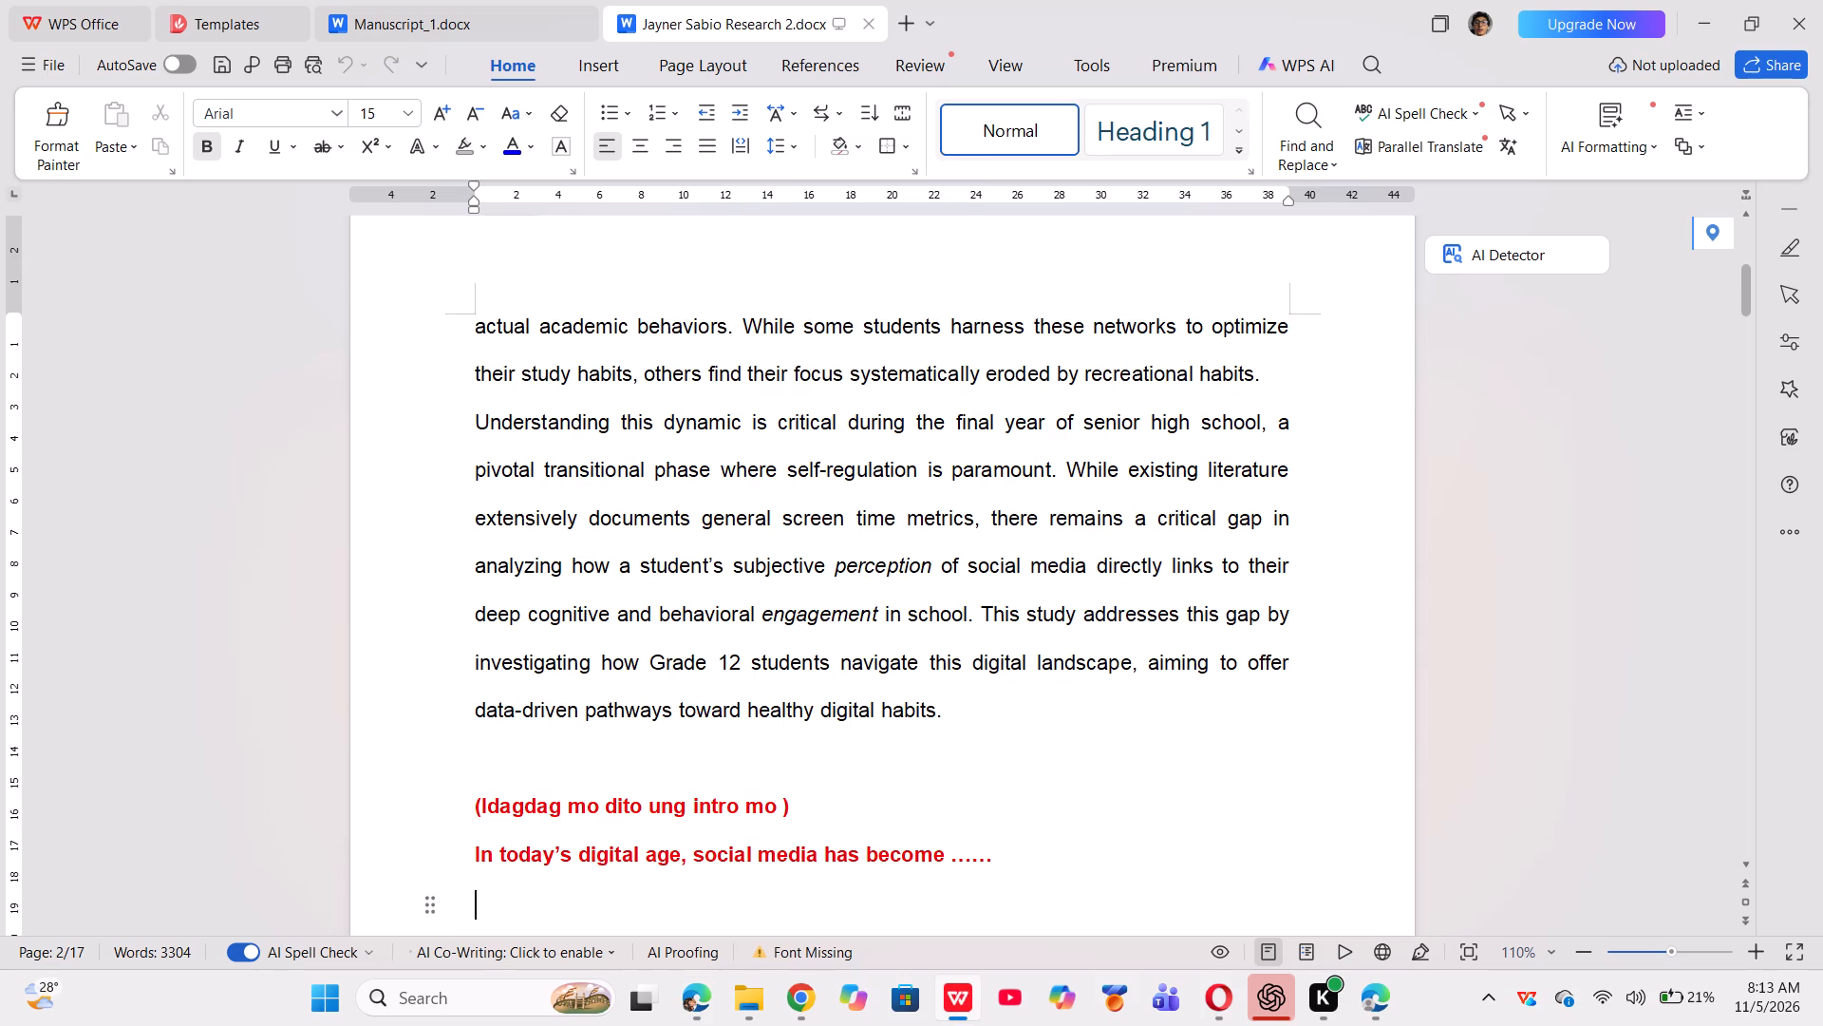
left_click(669, 501)
key("Down")
key("Down")
key("Down")
key("Down")
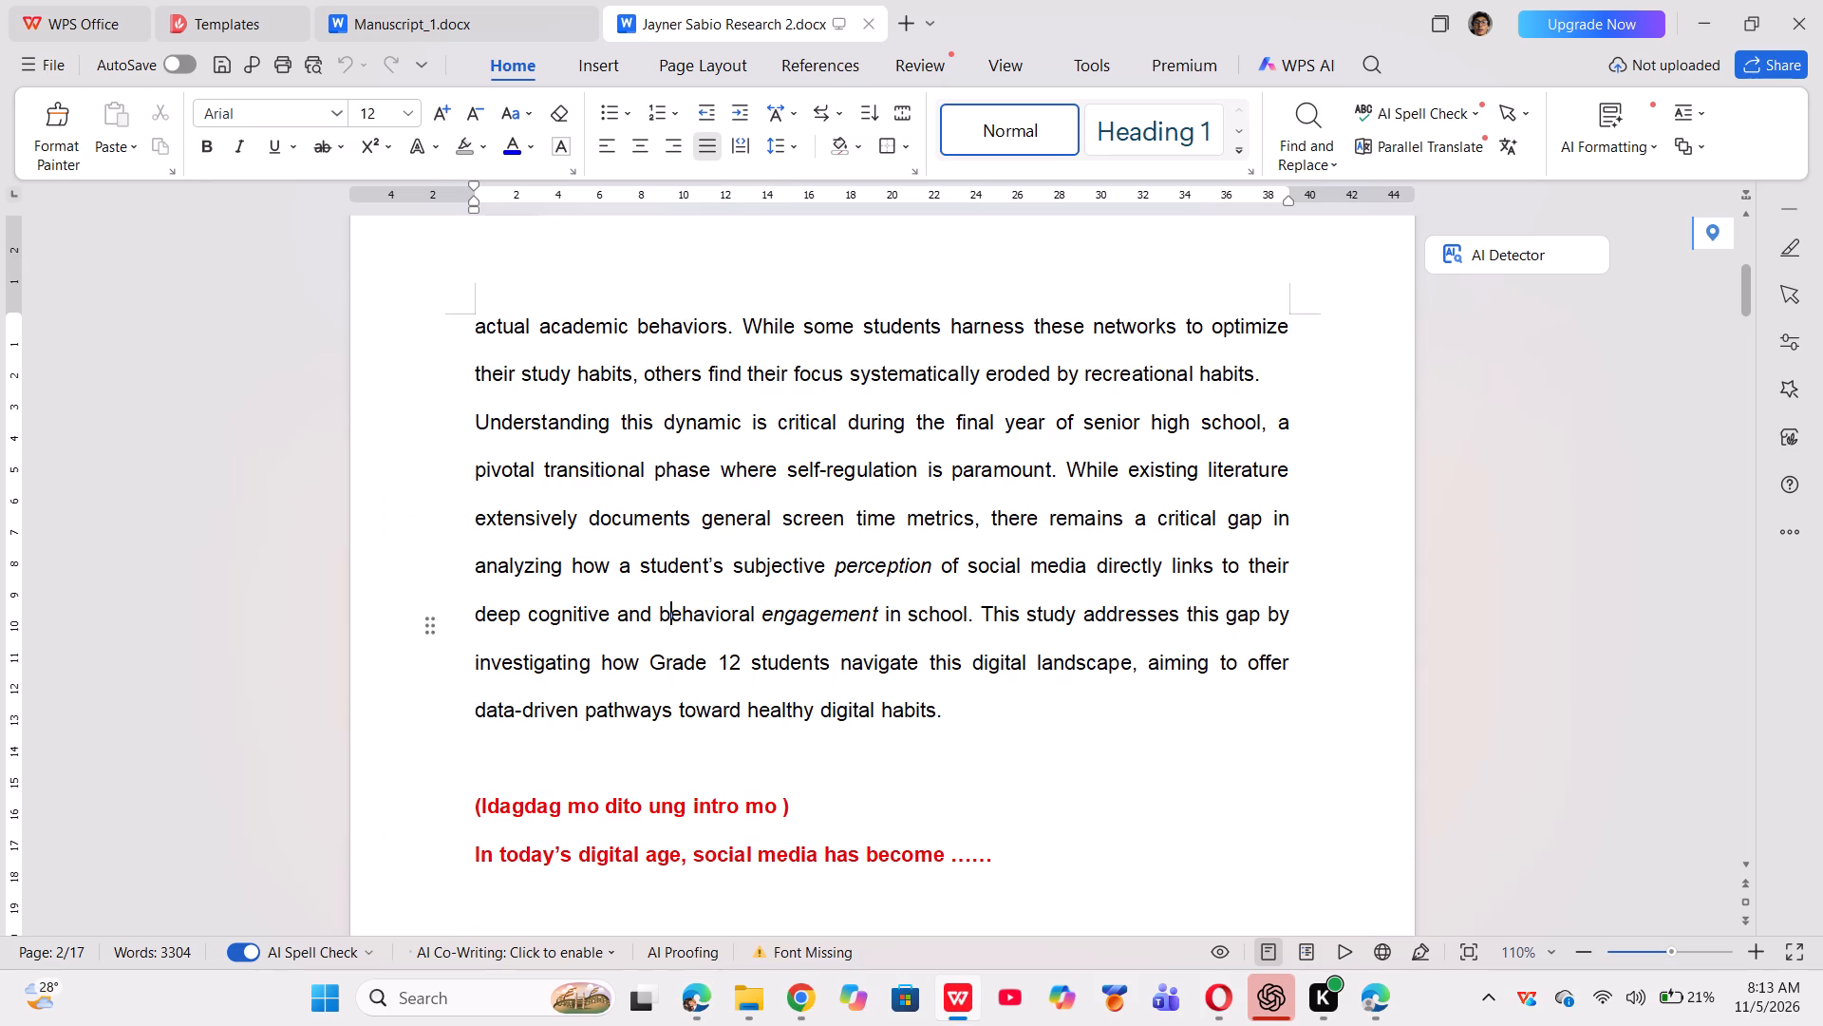
key("Down")
key("Down")
key("Down")
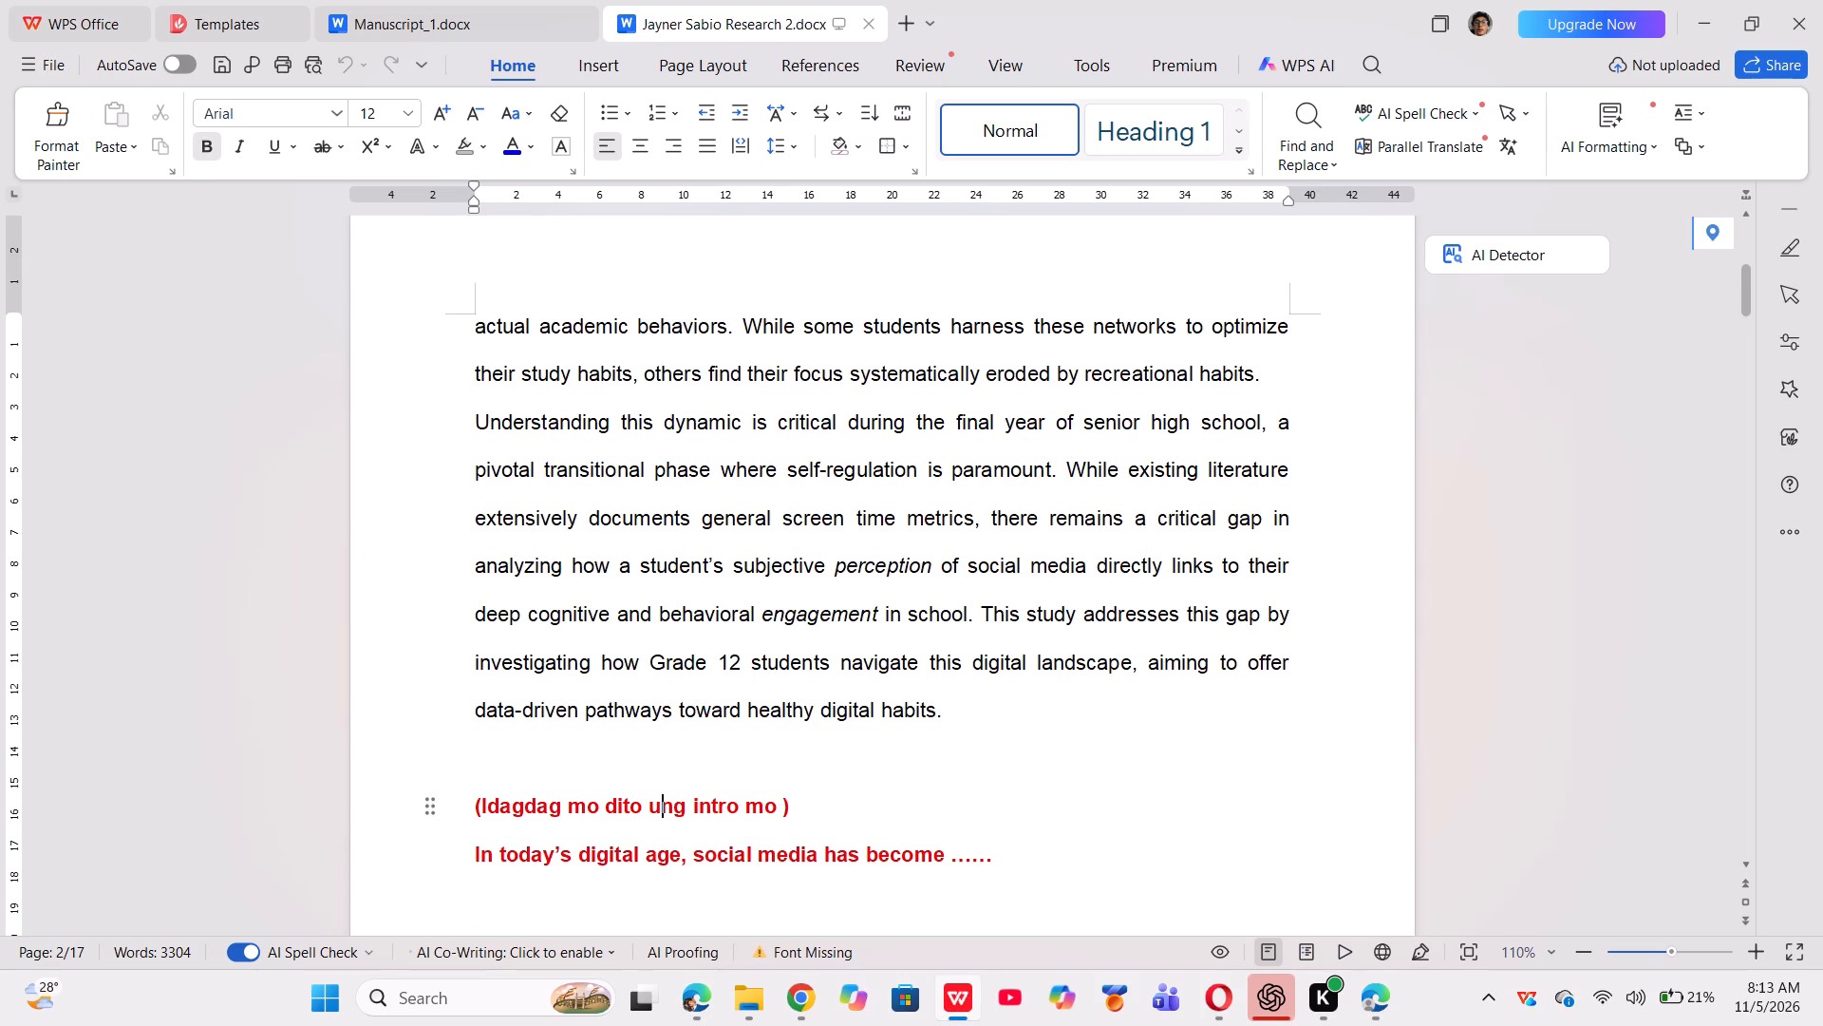
left_click(789, 990)
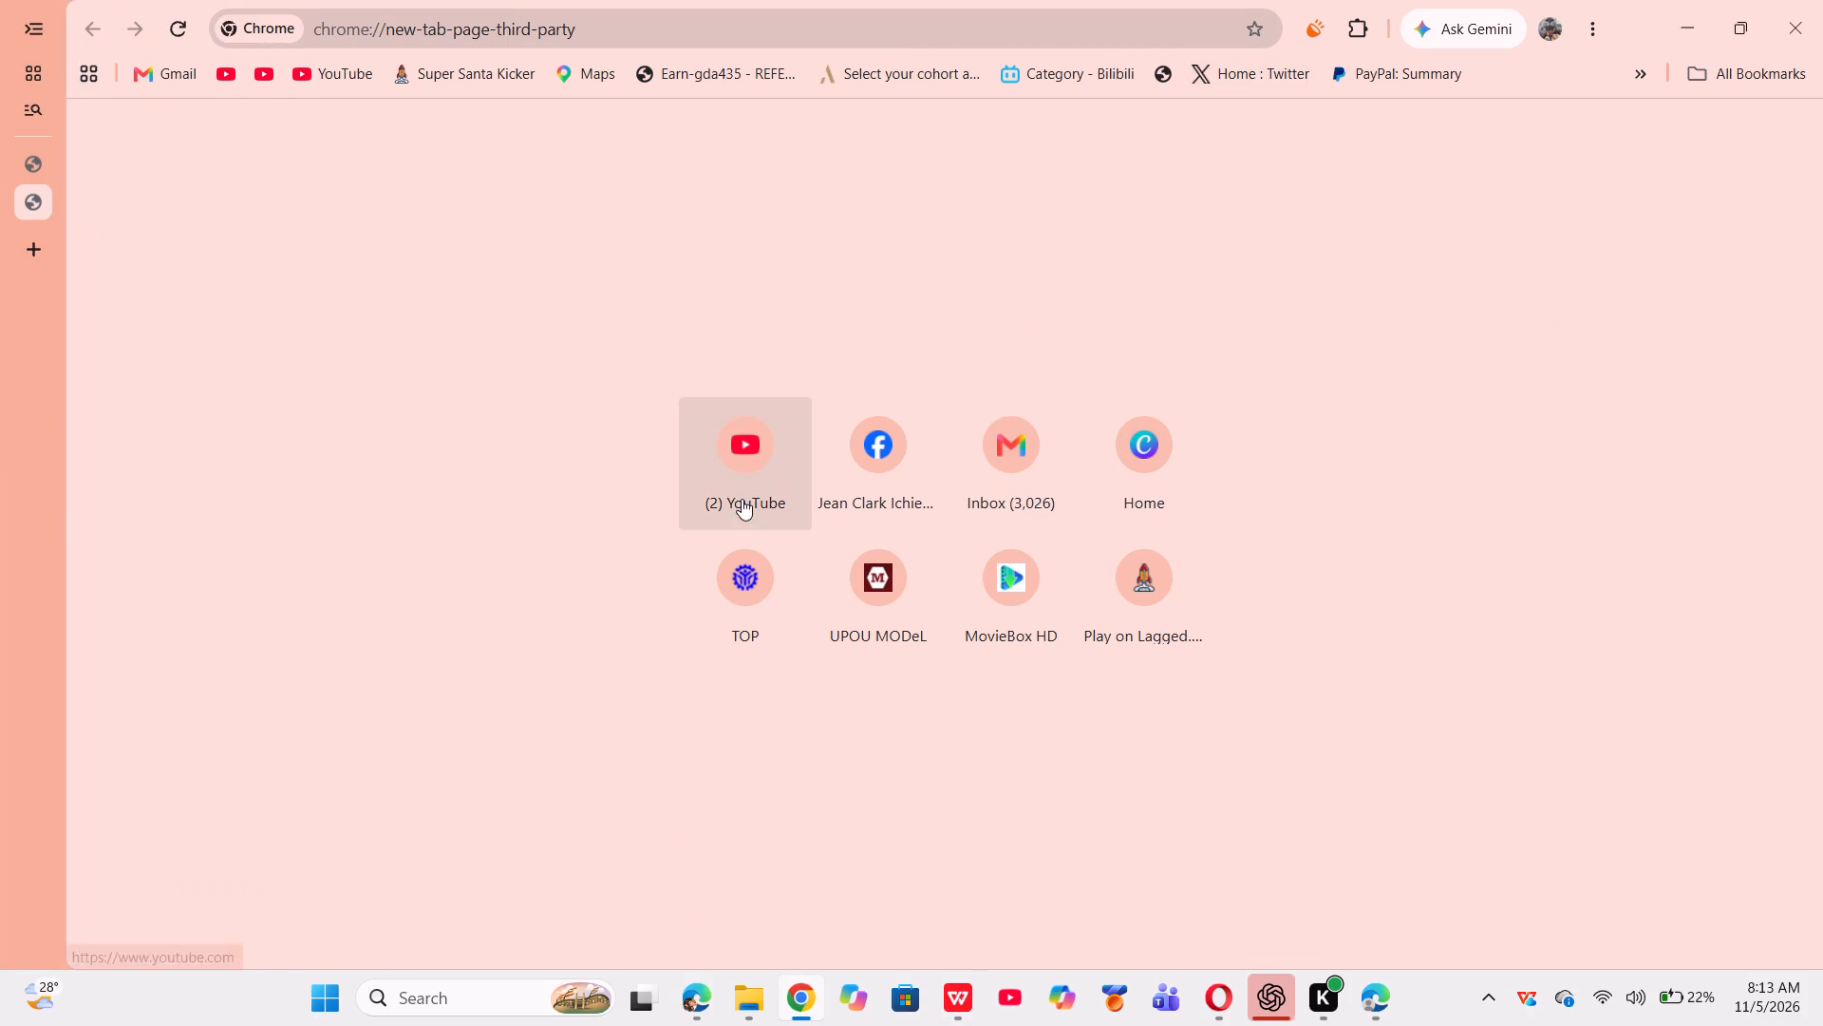
left_click(959, 1008)
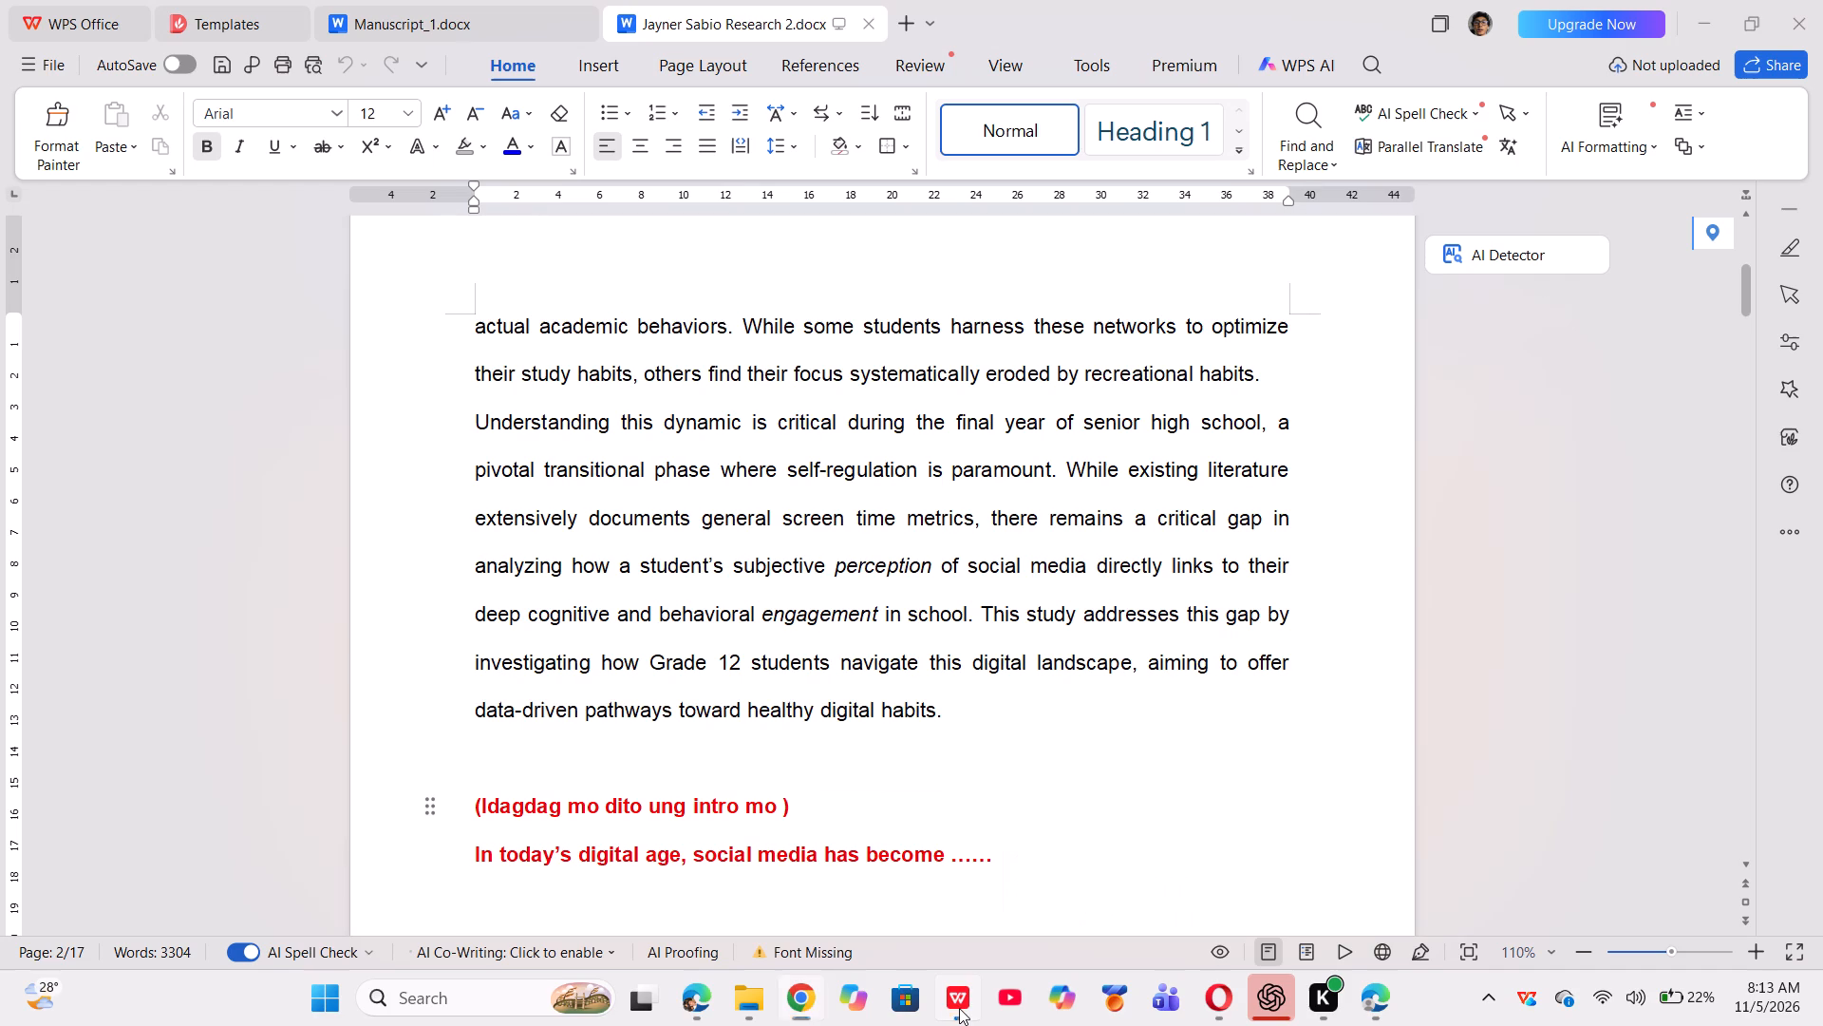
left_click(676, 562)
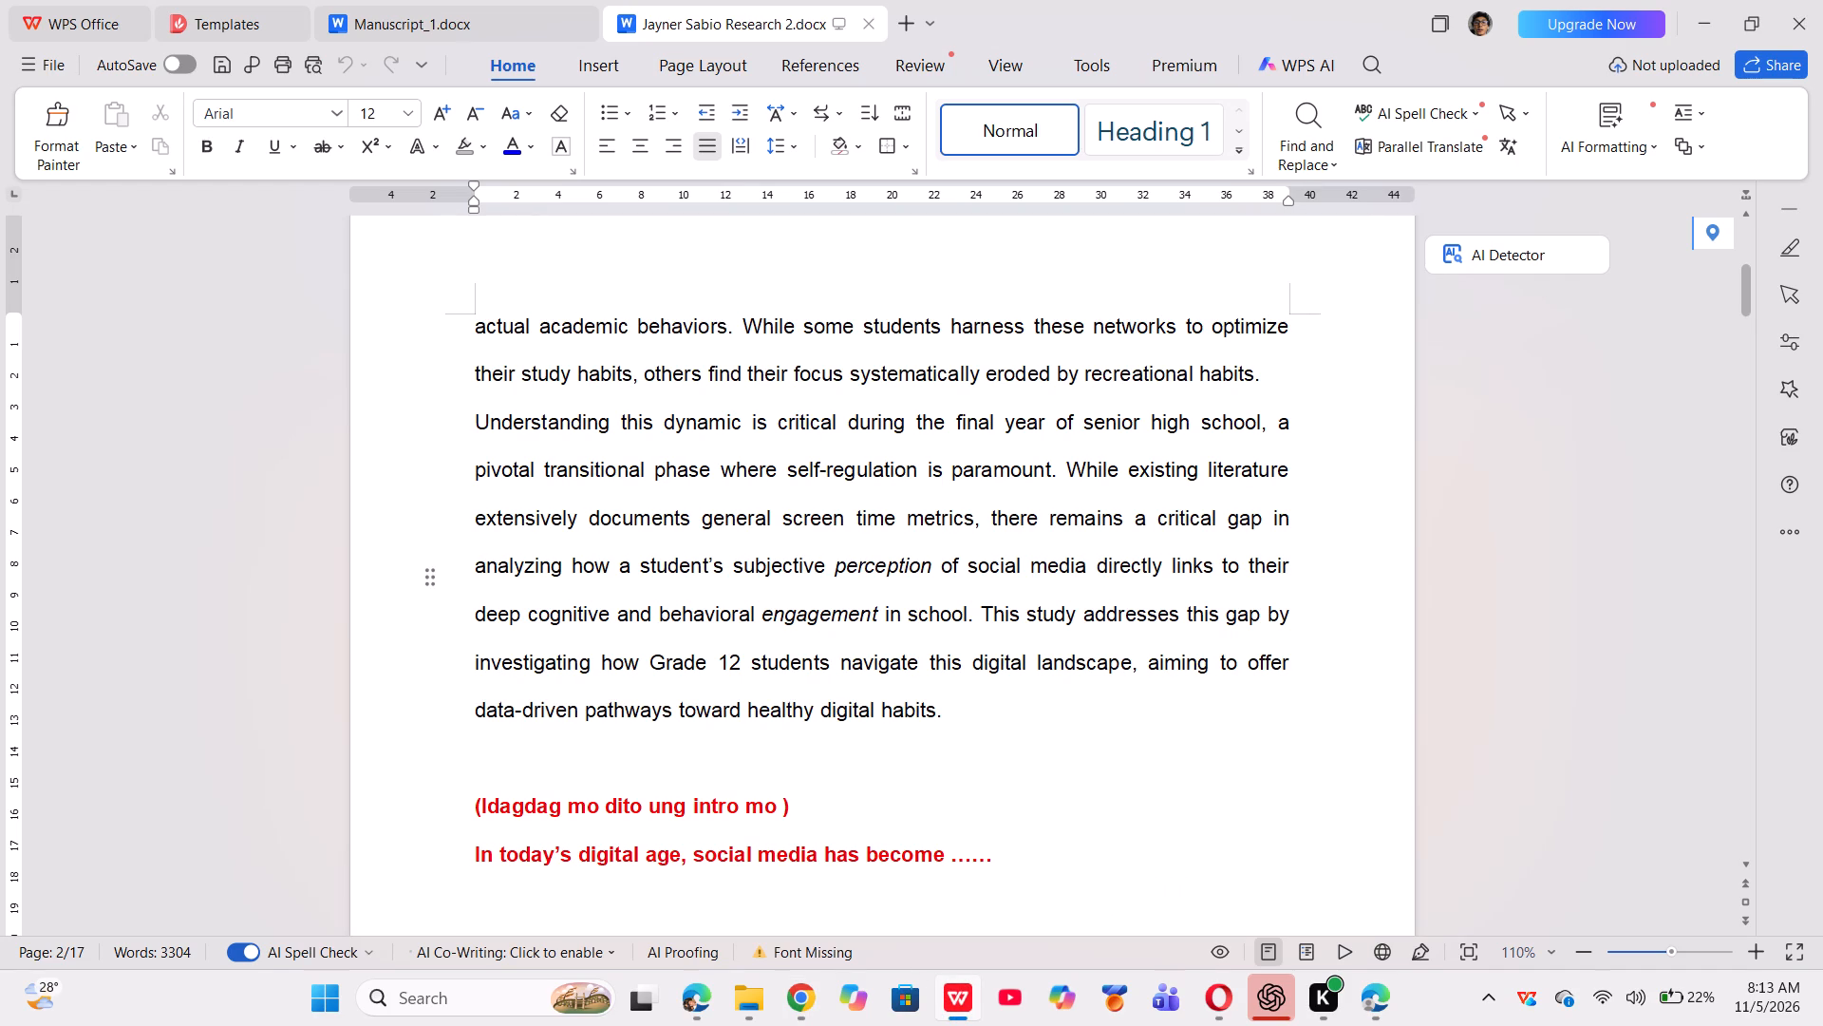
Switch to Manuscript_1.docx and review the entries in its table of contents.
left_click(399, 16)
left_click(717, 415)
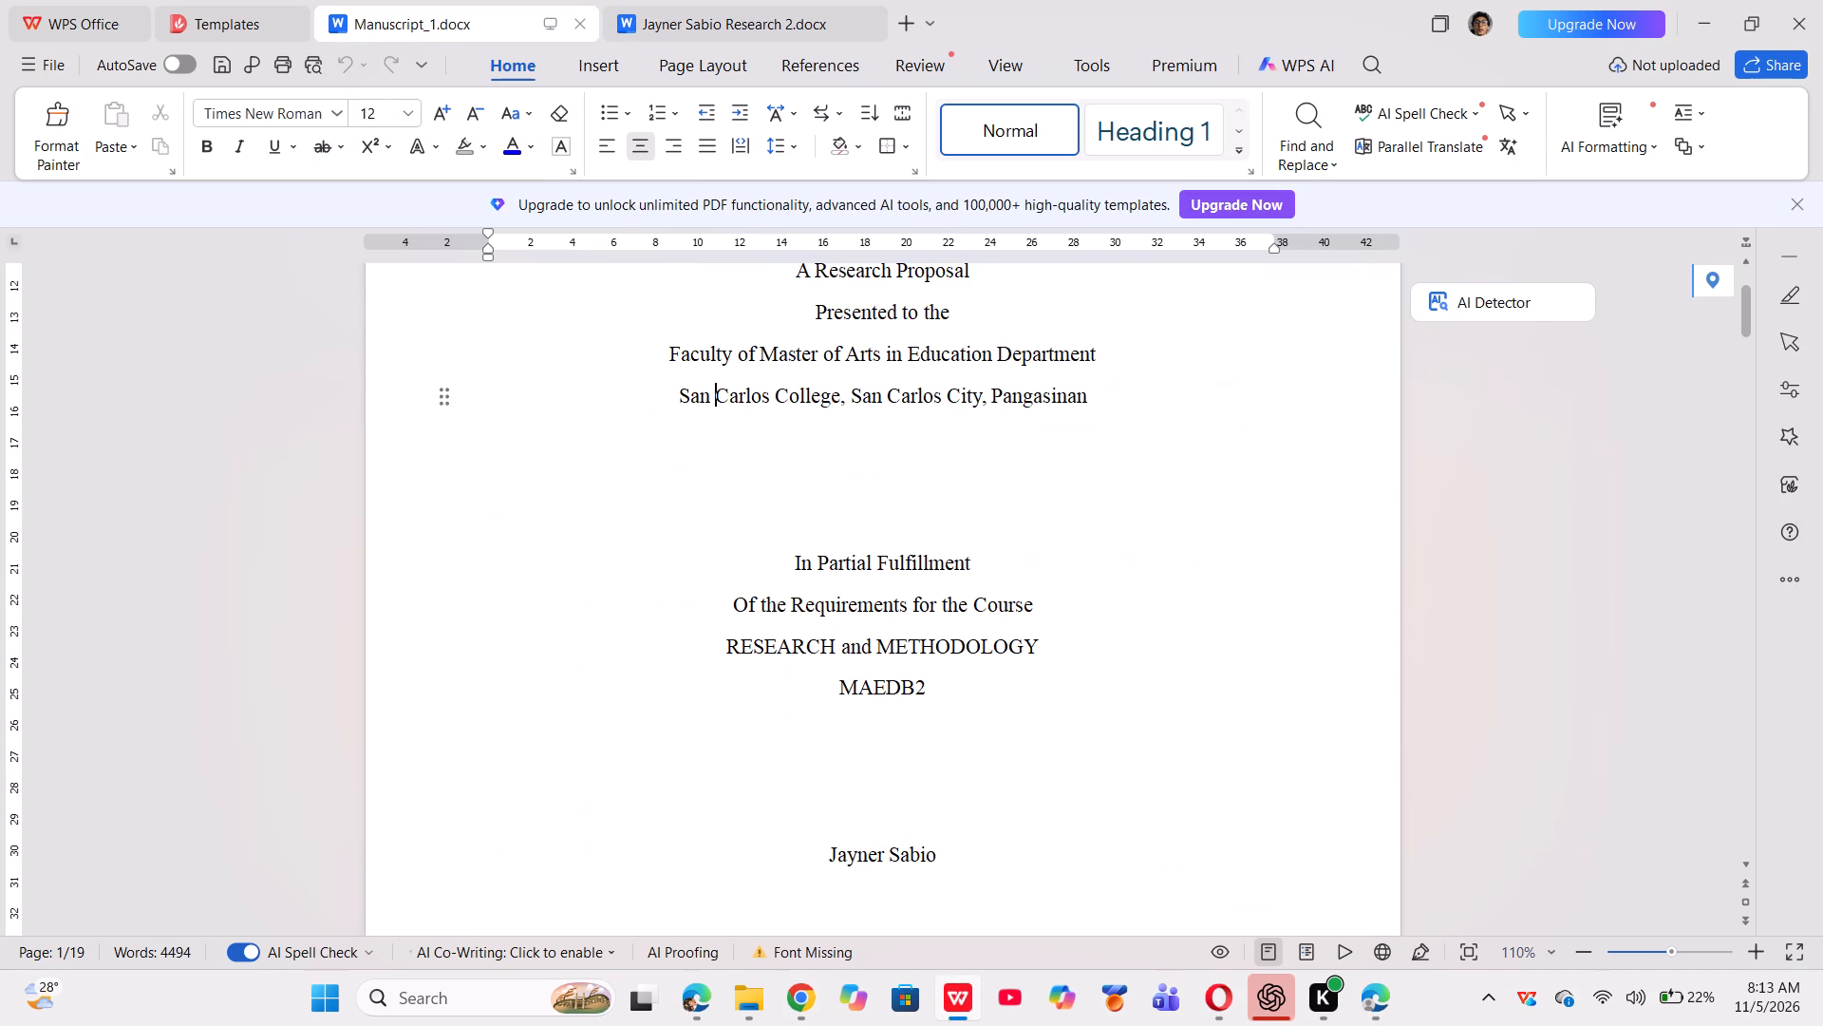
key("Down")
key("Down")
key("Down")
key("Down")
key("Down")
key("Down")
key("Down")
key("Down")
key("Down")
key("Down")
key("Down")
key("Down")
key("Down")
key("Down")
key("Down")
key("Down")
key("Down")
key("Down")
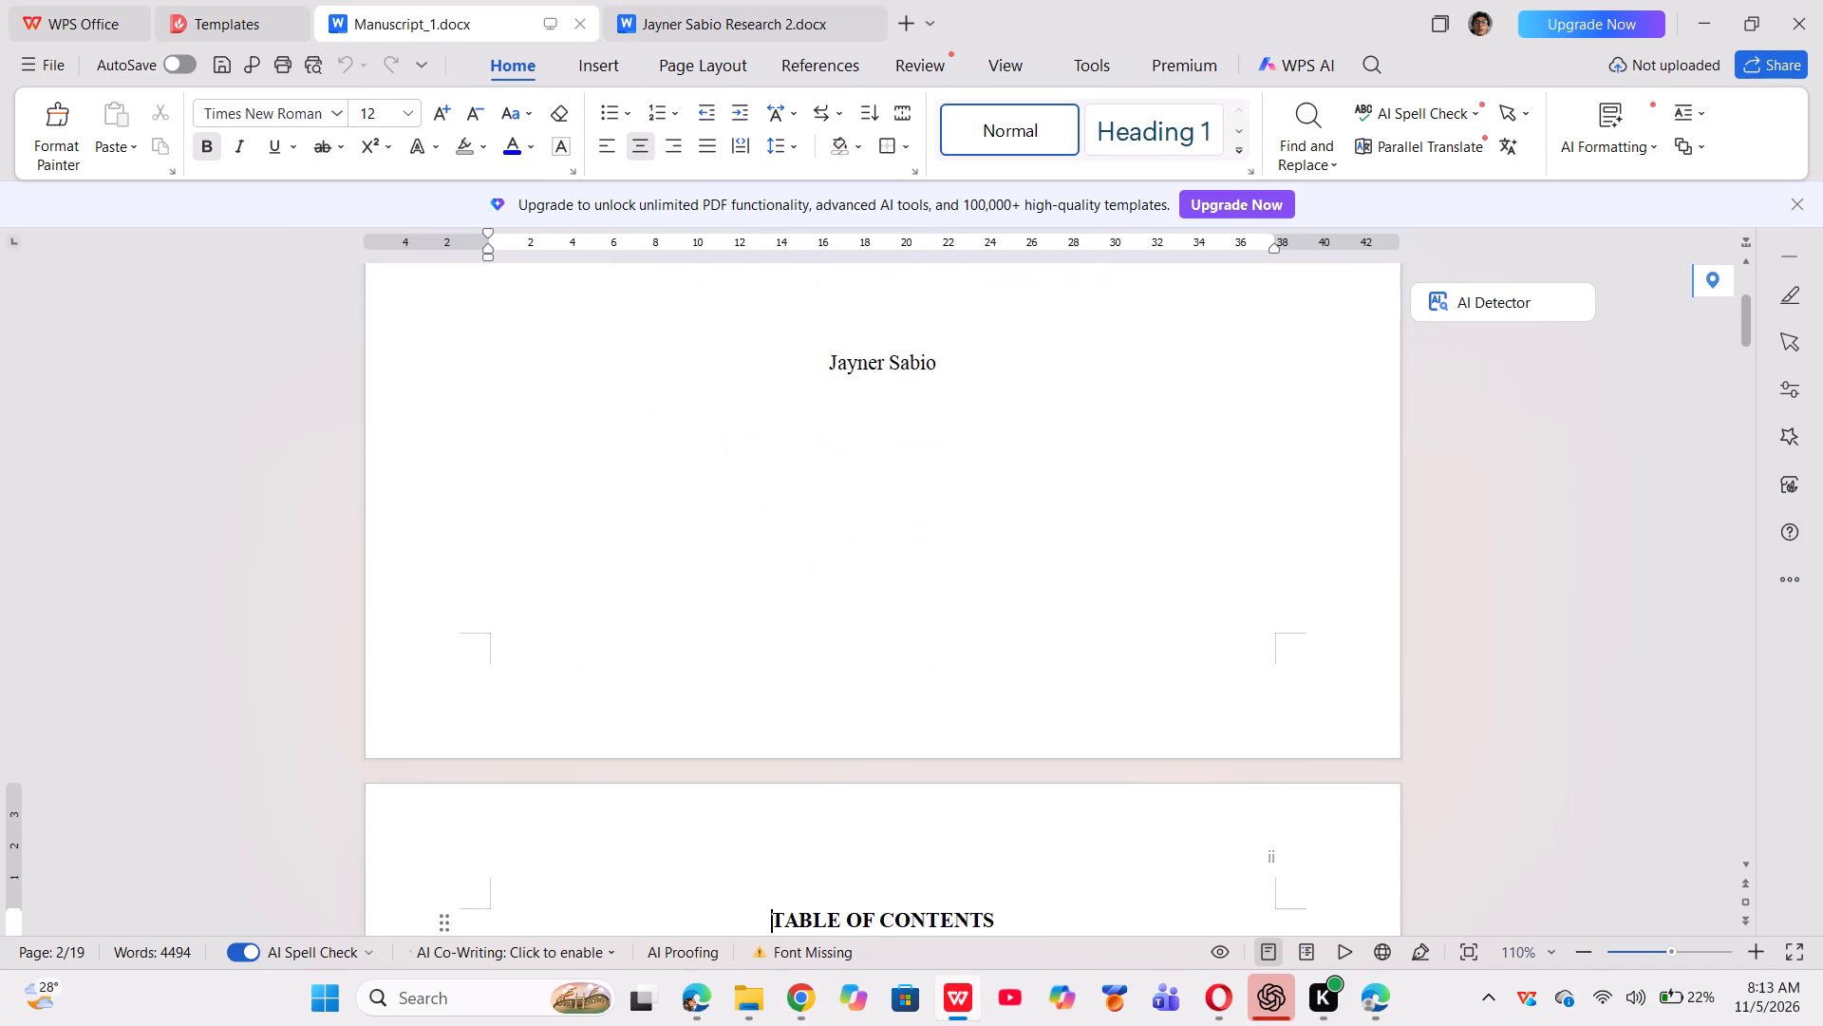
key("Down")
key("Down")
key("Down")
key("Down")
key("Down")
key("Down")
key("Down")
key("Down")
key("Down")
key("Down")
key("Down")
key("Down")
key("Down")
key("Down")
key("Down")
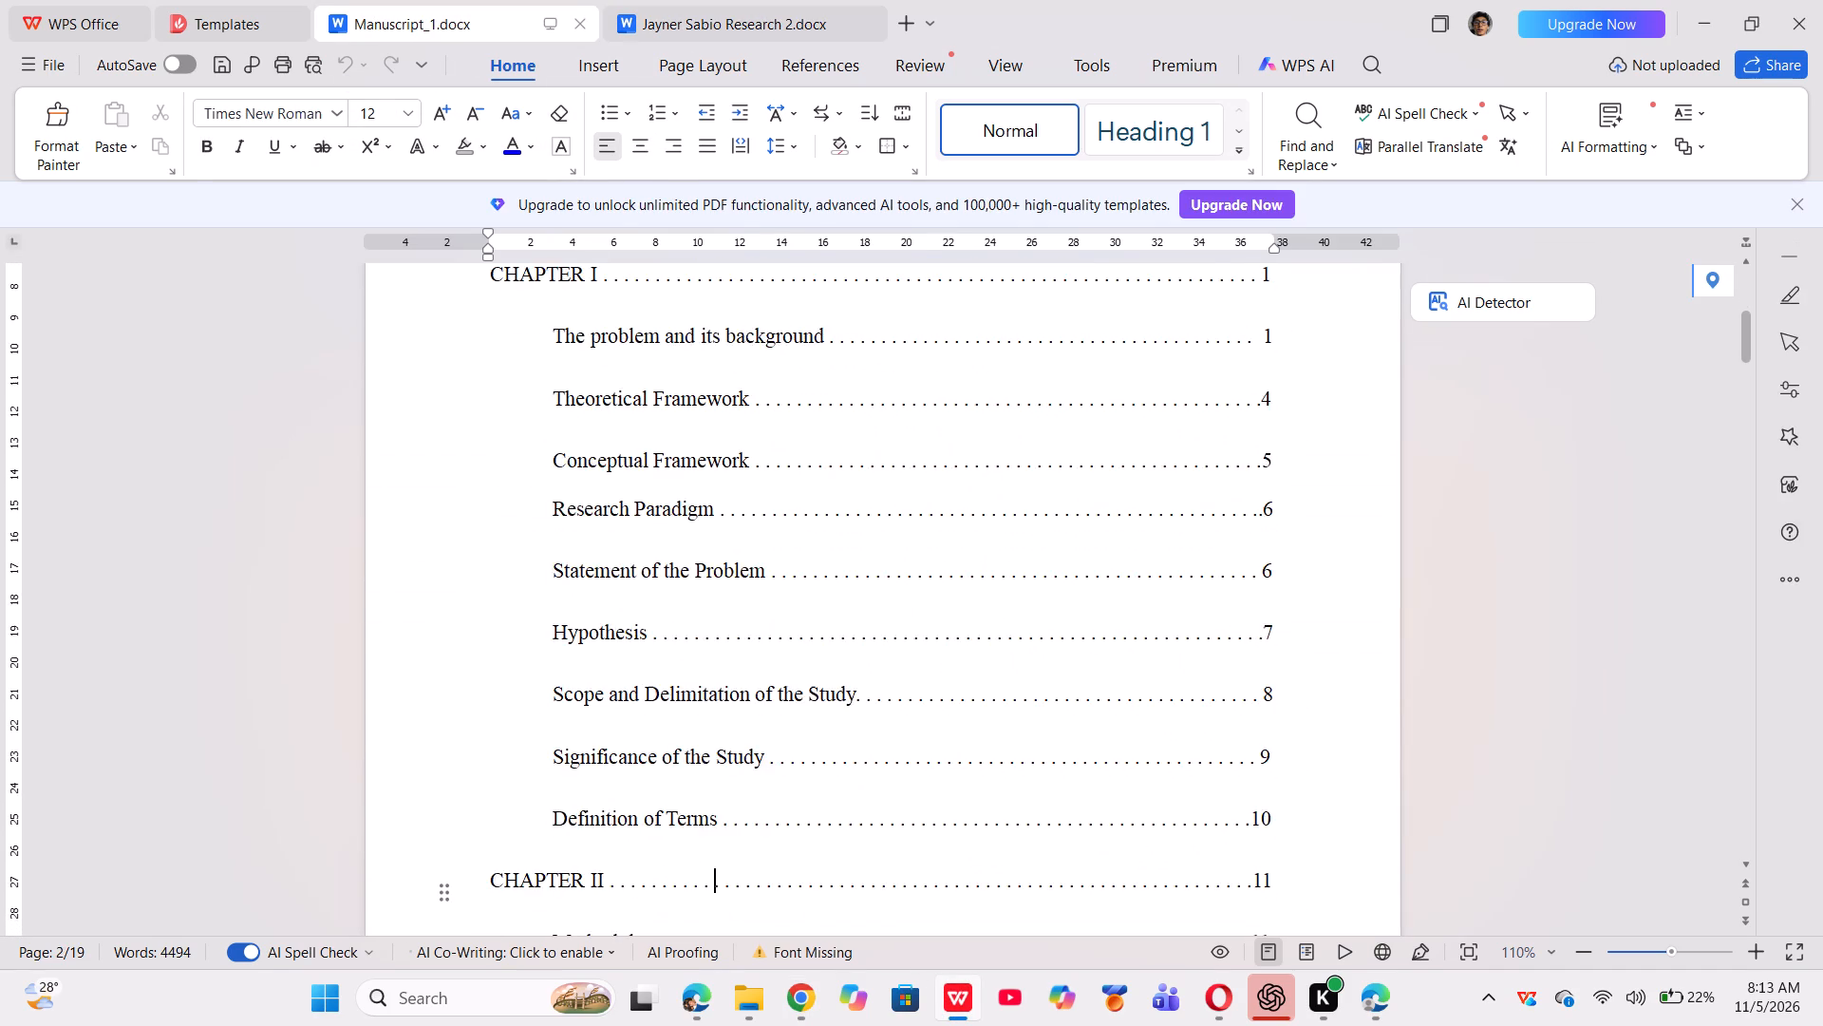
key("Down")
key("Up")
key("Up")
key("Up")
key("Up")
key("Up")
key("Up")
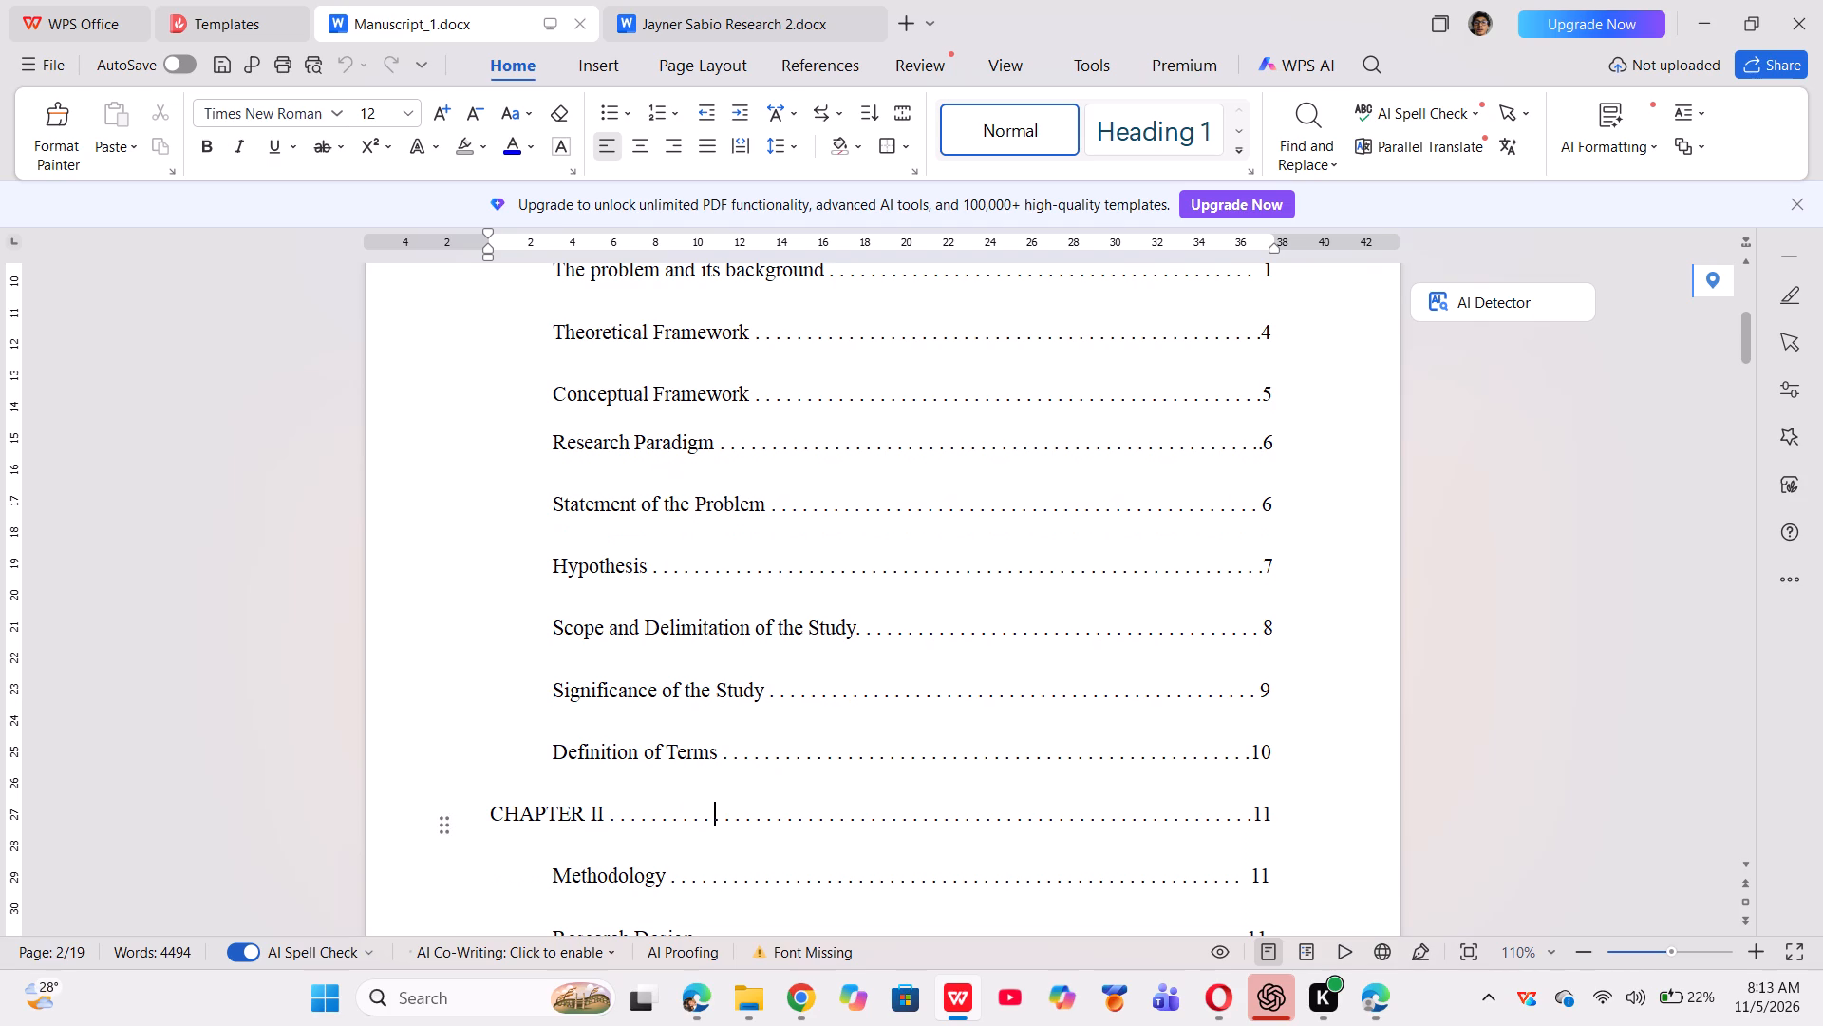
key("Up")
key("Up")
key("Up")
key("Up")
key("Up")
Examine the opening headings of Chapter I that follow the table of contents.
key("Down")
key("Down")
key("Down")
key("Down")
key("Down")
key("Down")
key("Down")
key("Down")
key("Down")
key("Down")
key("Down")
key("Down")
key("Down")
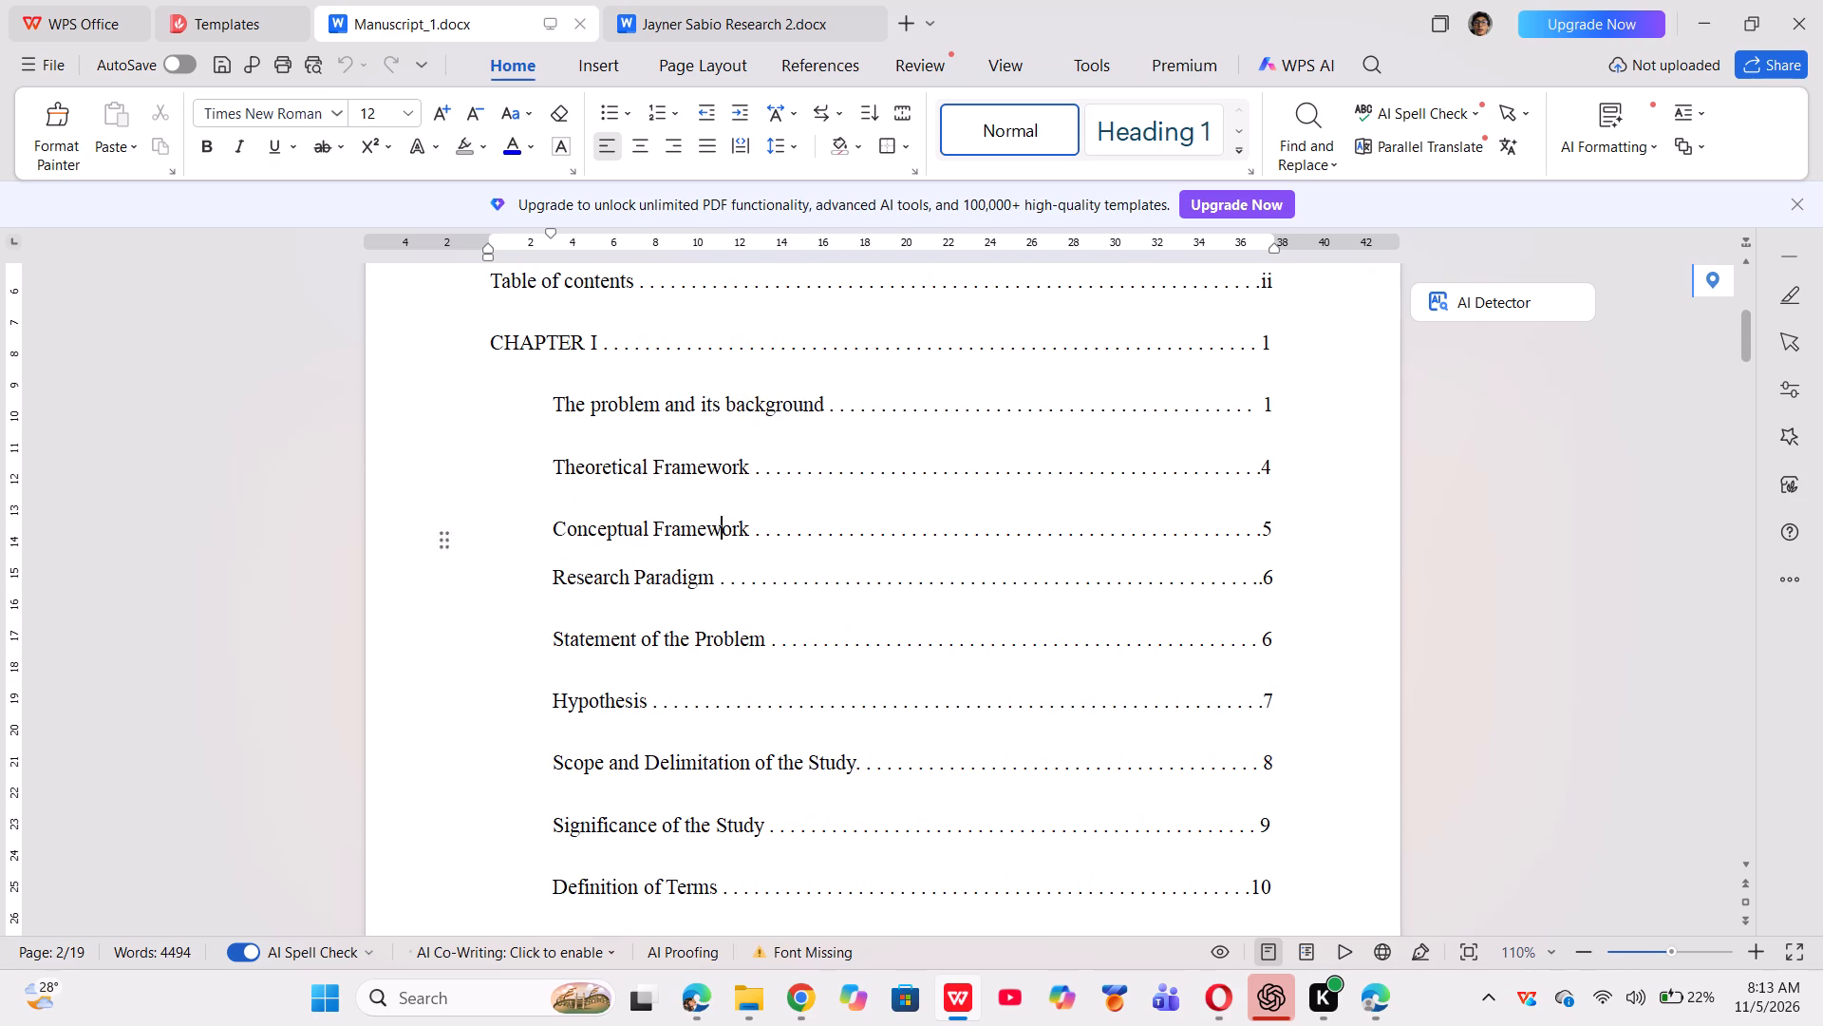
key("Down")
key("Down")
key("Down")
key("Down")
key("Down")
key("Down")
key("Down")
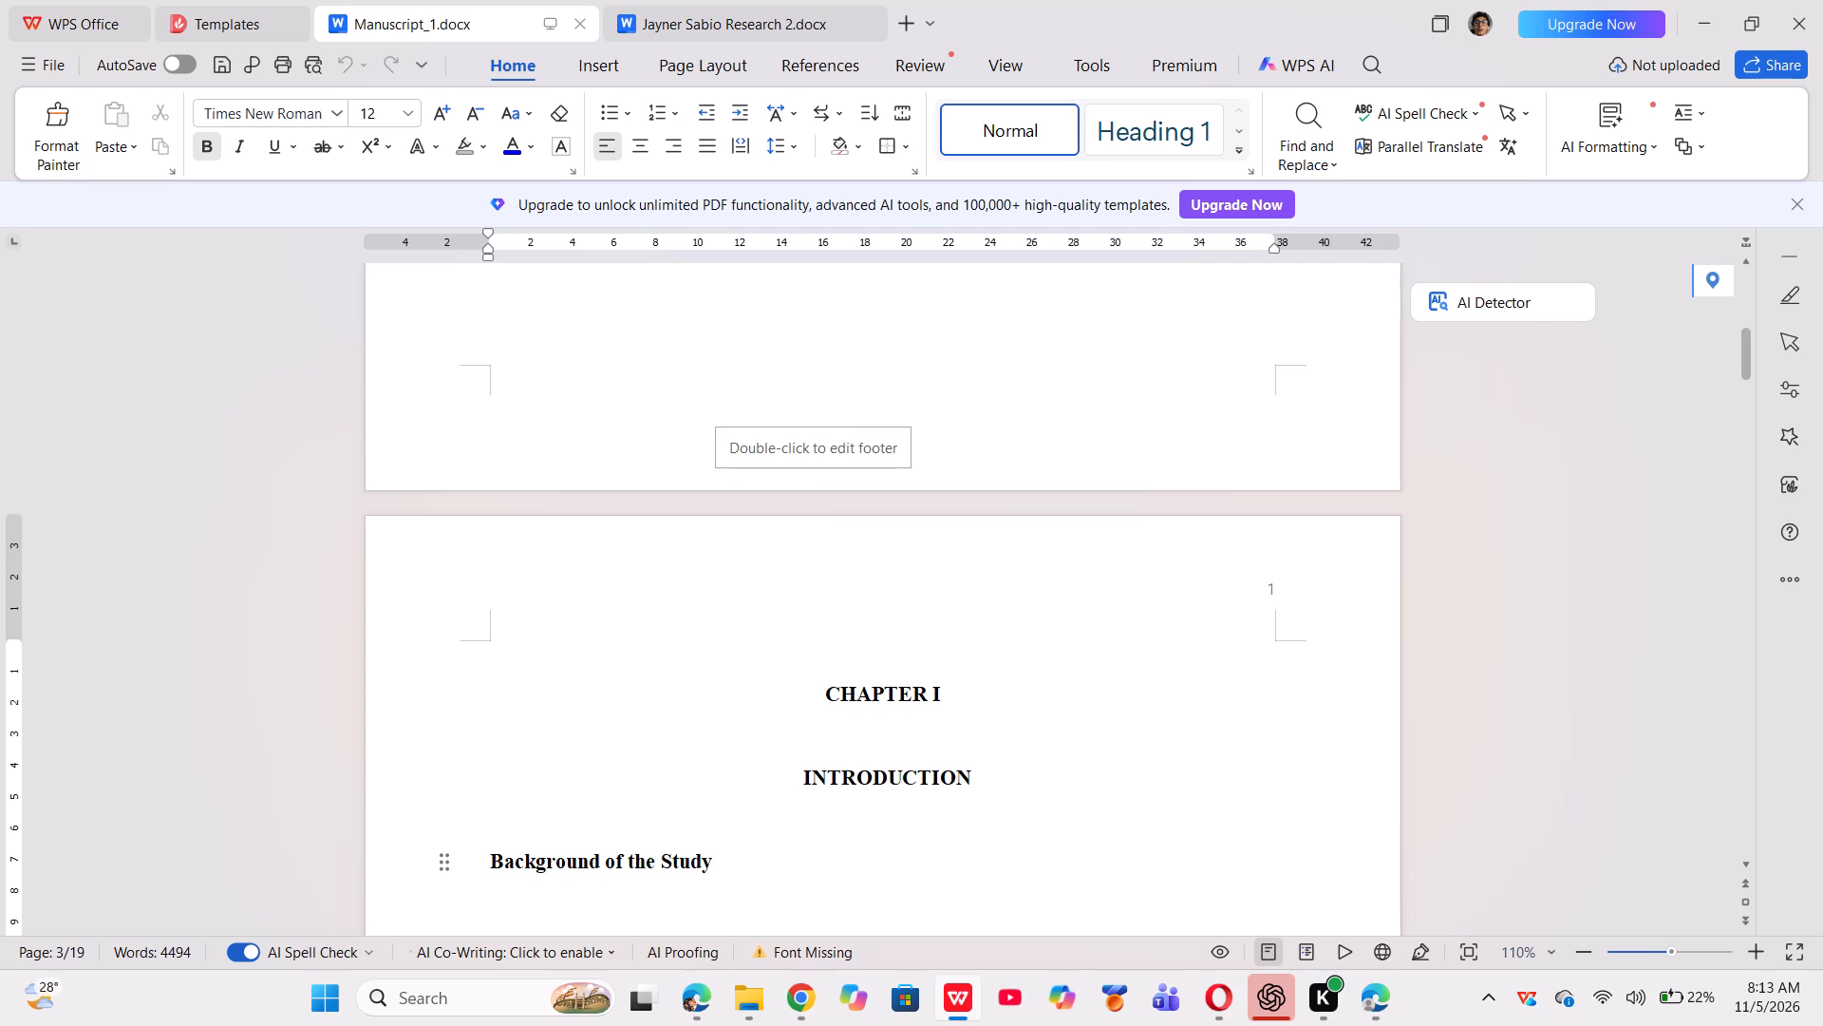
Replace the table of contents entry "The problem and its background" under CHAPTER I with "Introduction".
key("Up")
key("Up")
key("Up")
key("Up")
key("Up")
key("Up")
key("Up")
key("Up")
key("Up")
key("Up")
key("Up")
key("Up")
key("Up")
key("Up")
key("Up")
key("Up")
key("Up")
key("Up")
key("Up")
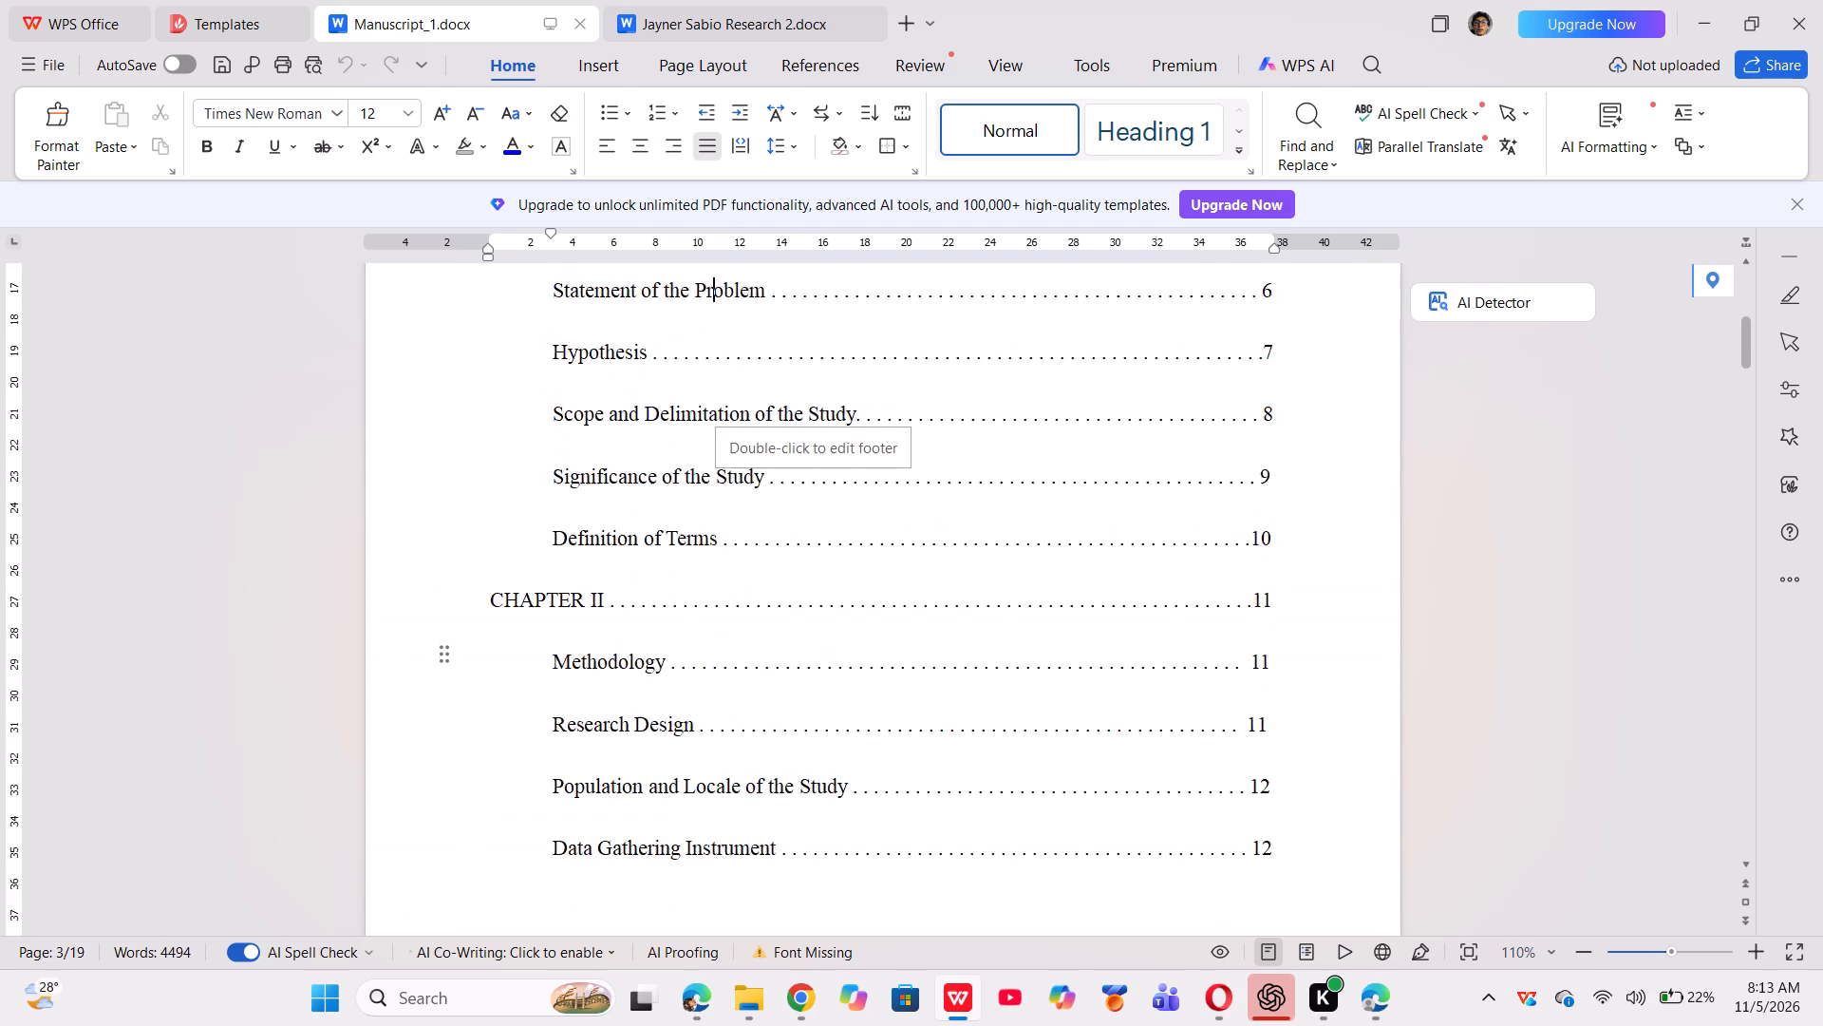
key("Up")
key("Up")
key("Up")
key("Up")
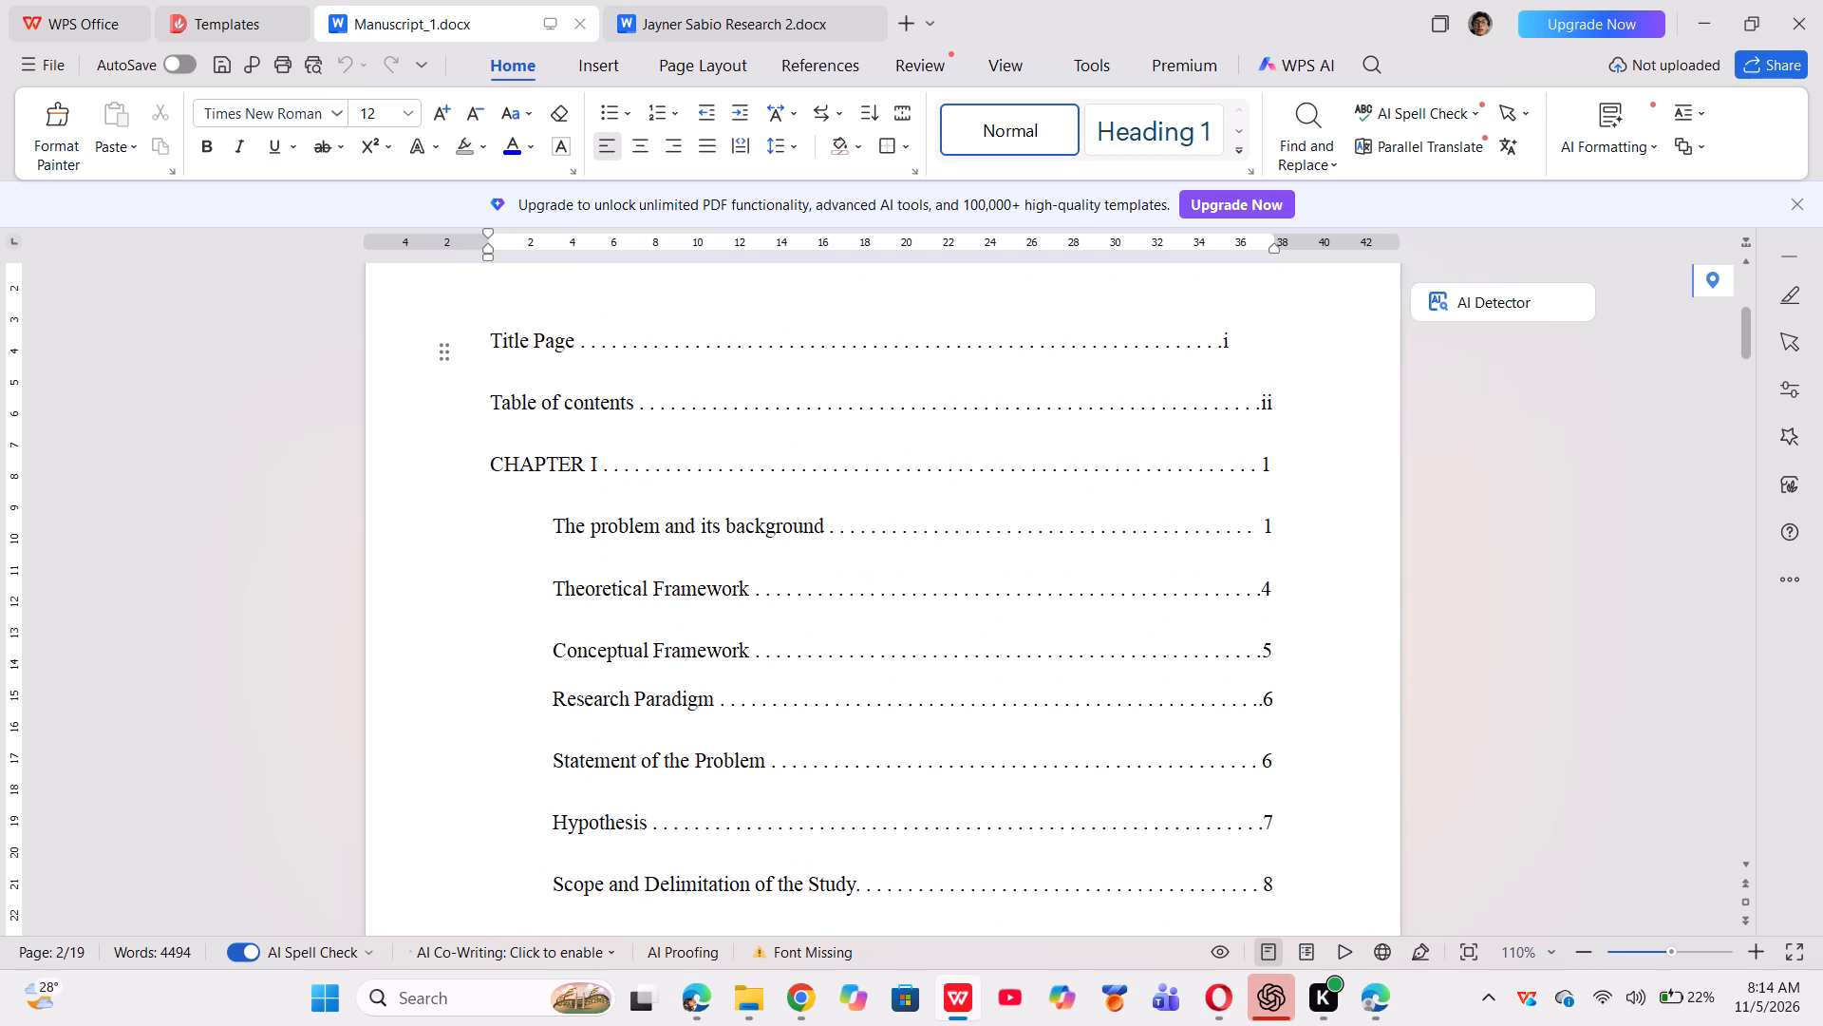
left_click(824, 524)
key("BackSpace")
key("BackSpace")
key("BackSpace")
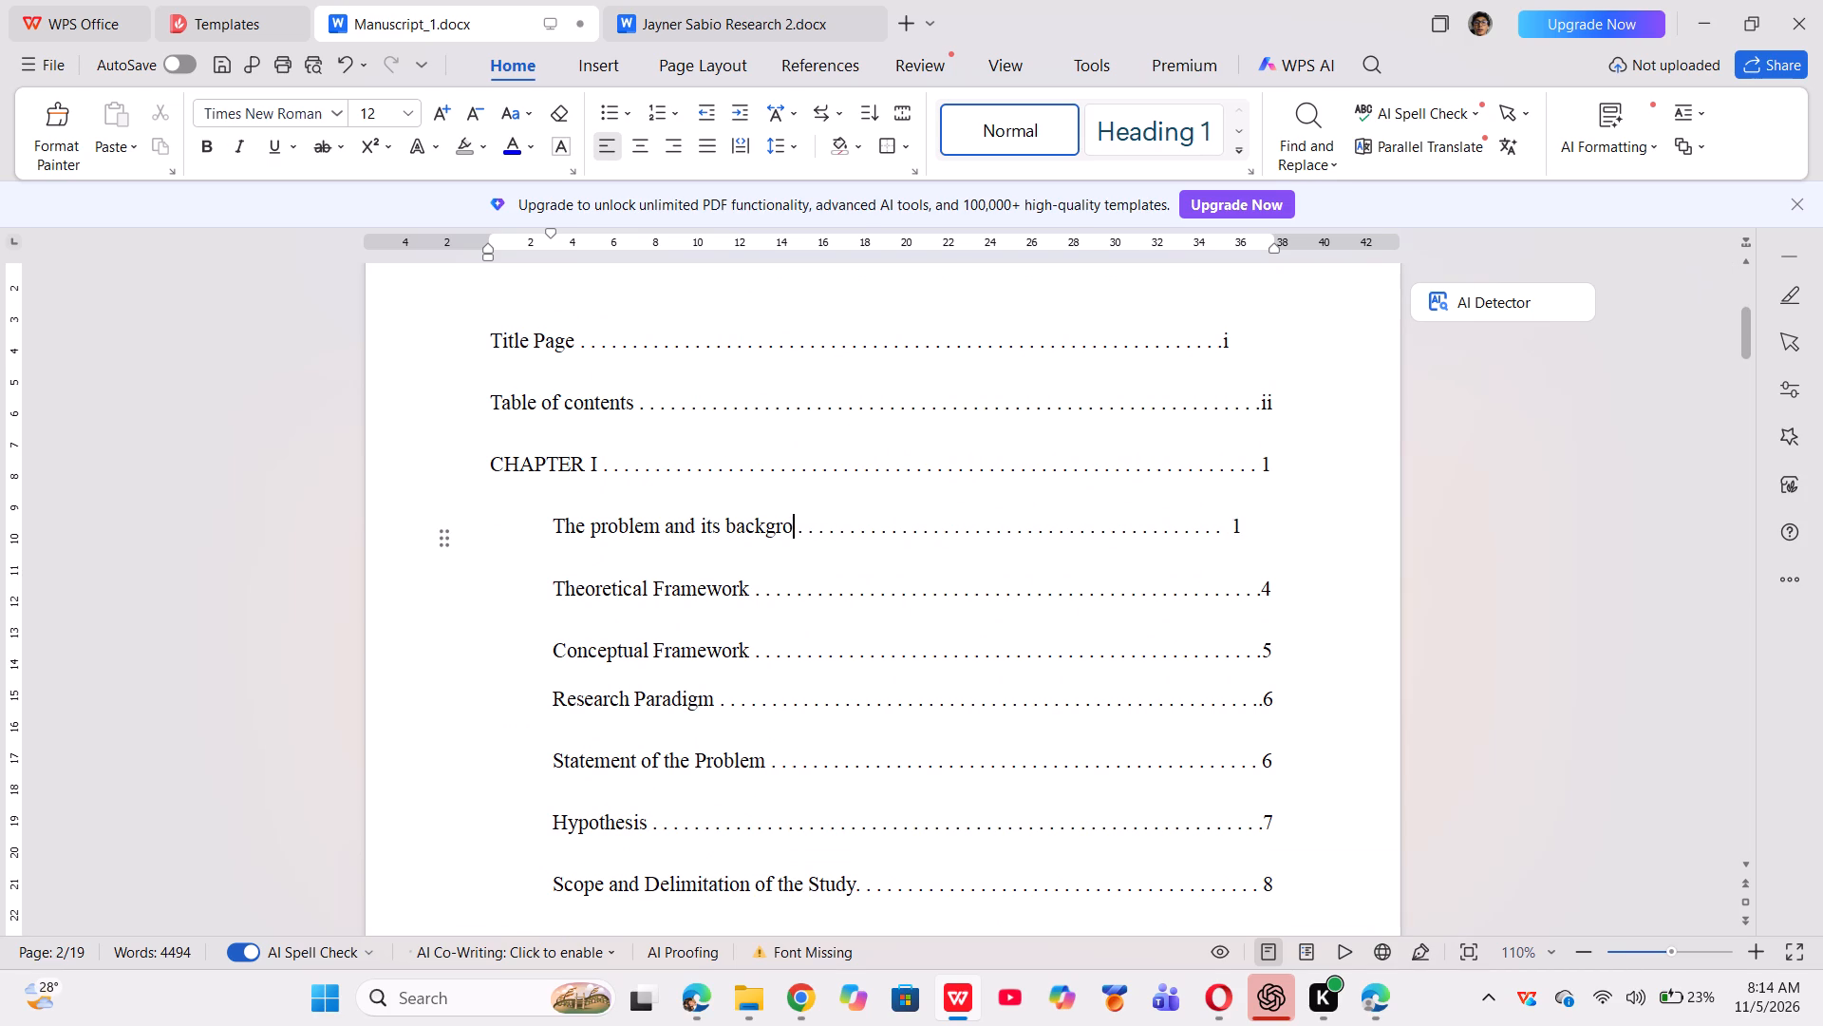
key("BackSpace")
key("BackSpace")
key("BackSpace")
key("BackSpace")
key("BackSpace")
key("BackSpace")
key("BackSpace")
key("BackSpace")
key("BackSpace")
key("BackSpace")
key("BackSpace")
key("BackSpace")
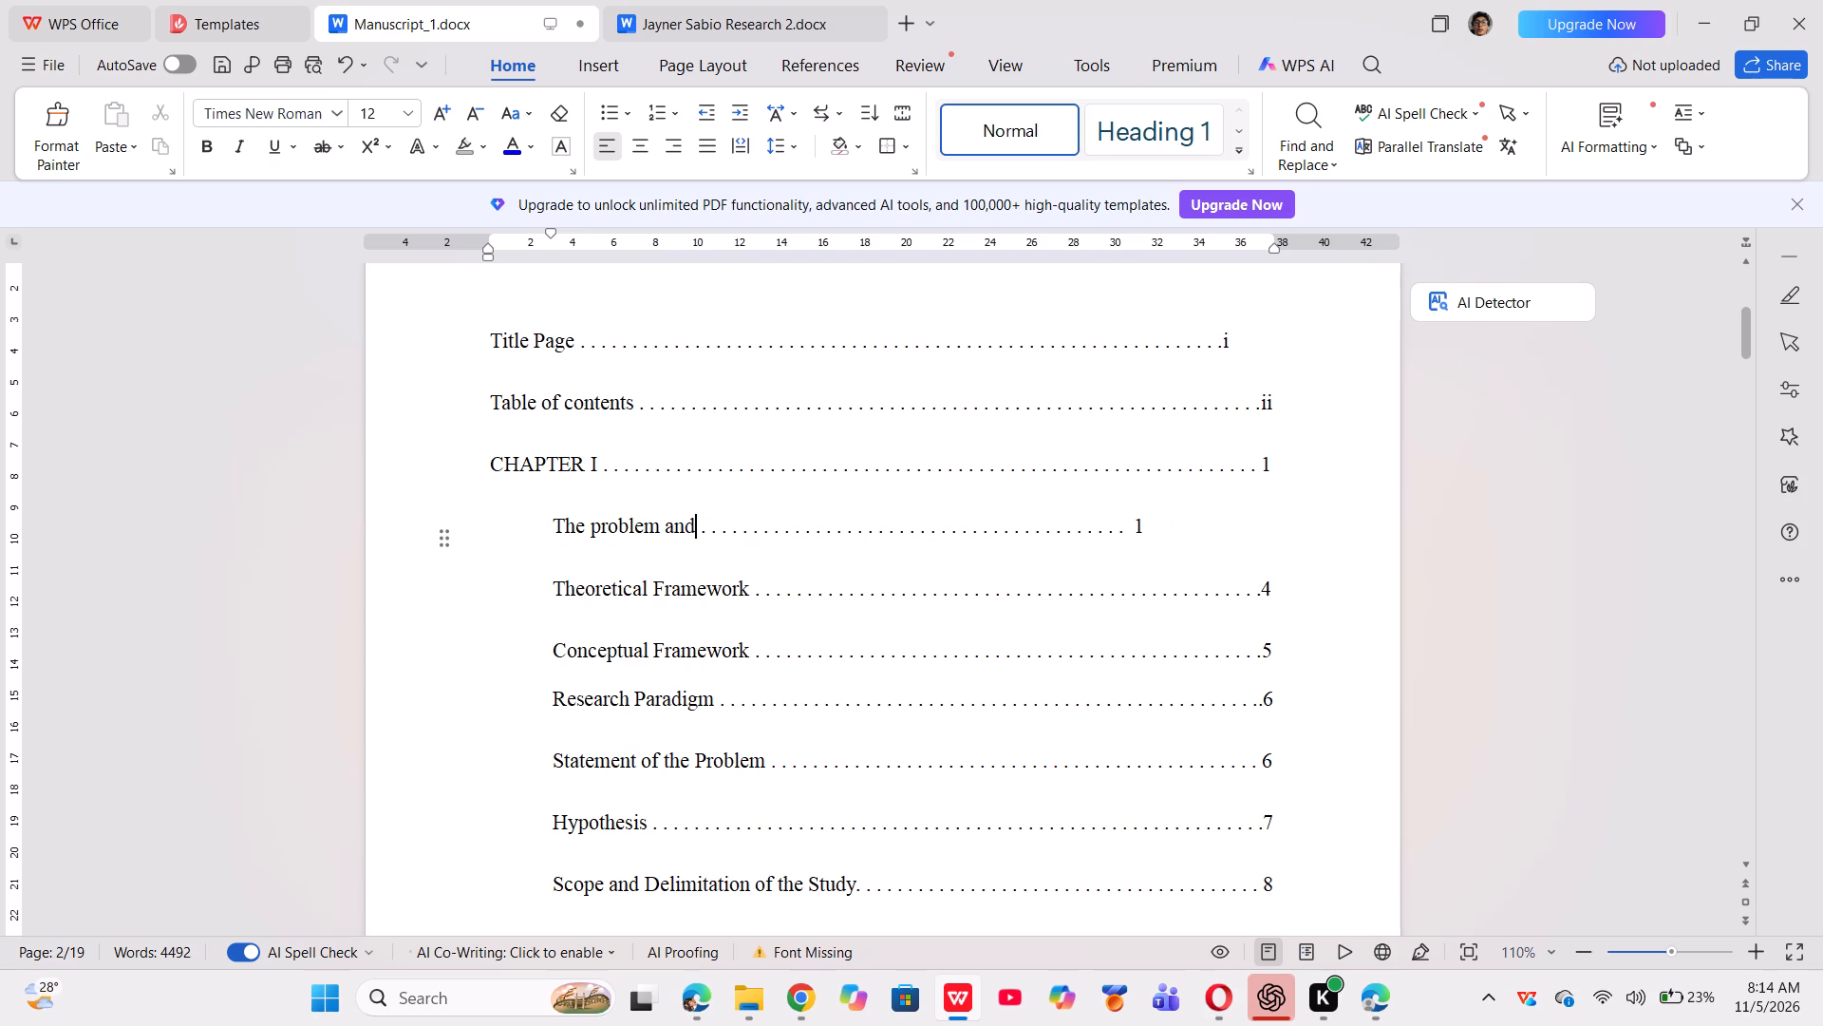
key("BackSpace")
key("BackSpace")
key("BackSpace")
key("BackSpace")
key("BackSpace")
key("BackSpace")
key("BackSpace")
key("BackSpace")
key("BackSpace")
key("BackSpace")
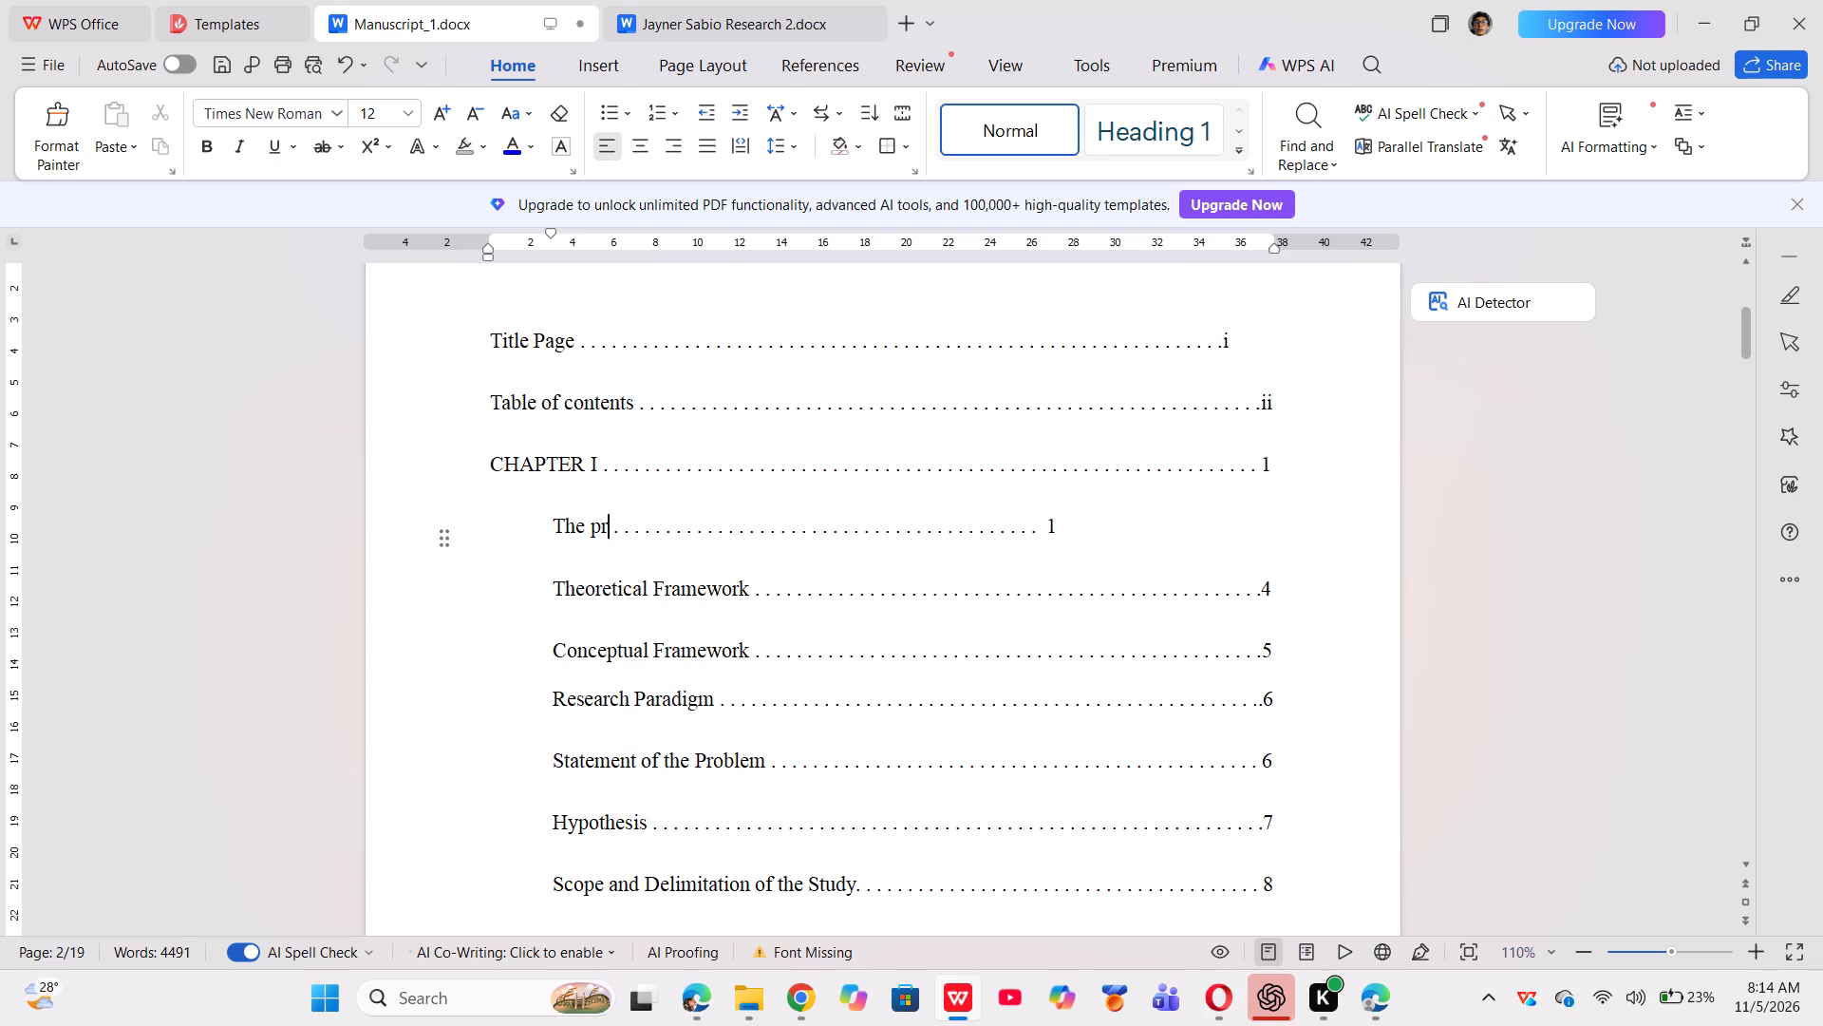
key("BackSpace")
key("BackSpace")
key("BackSpace")
key("BackSpace")
key("BackSpace")
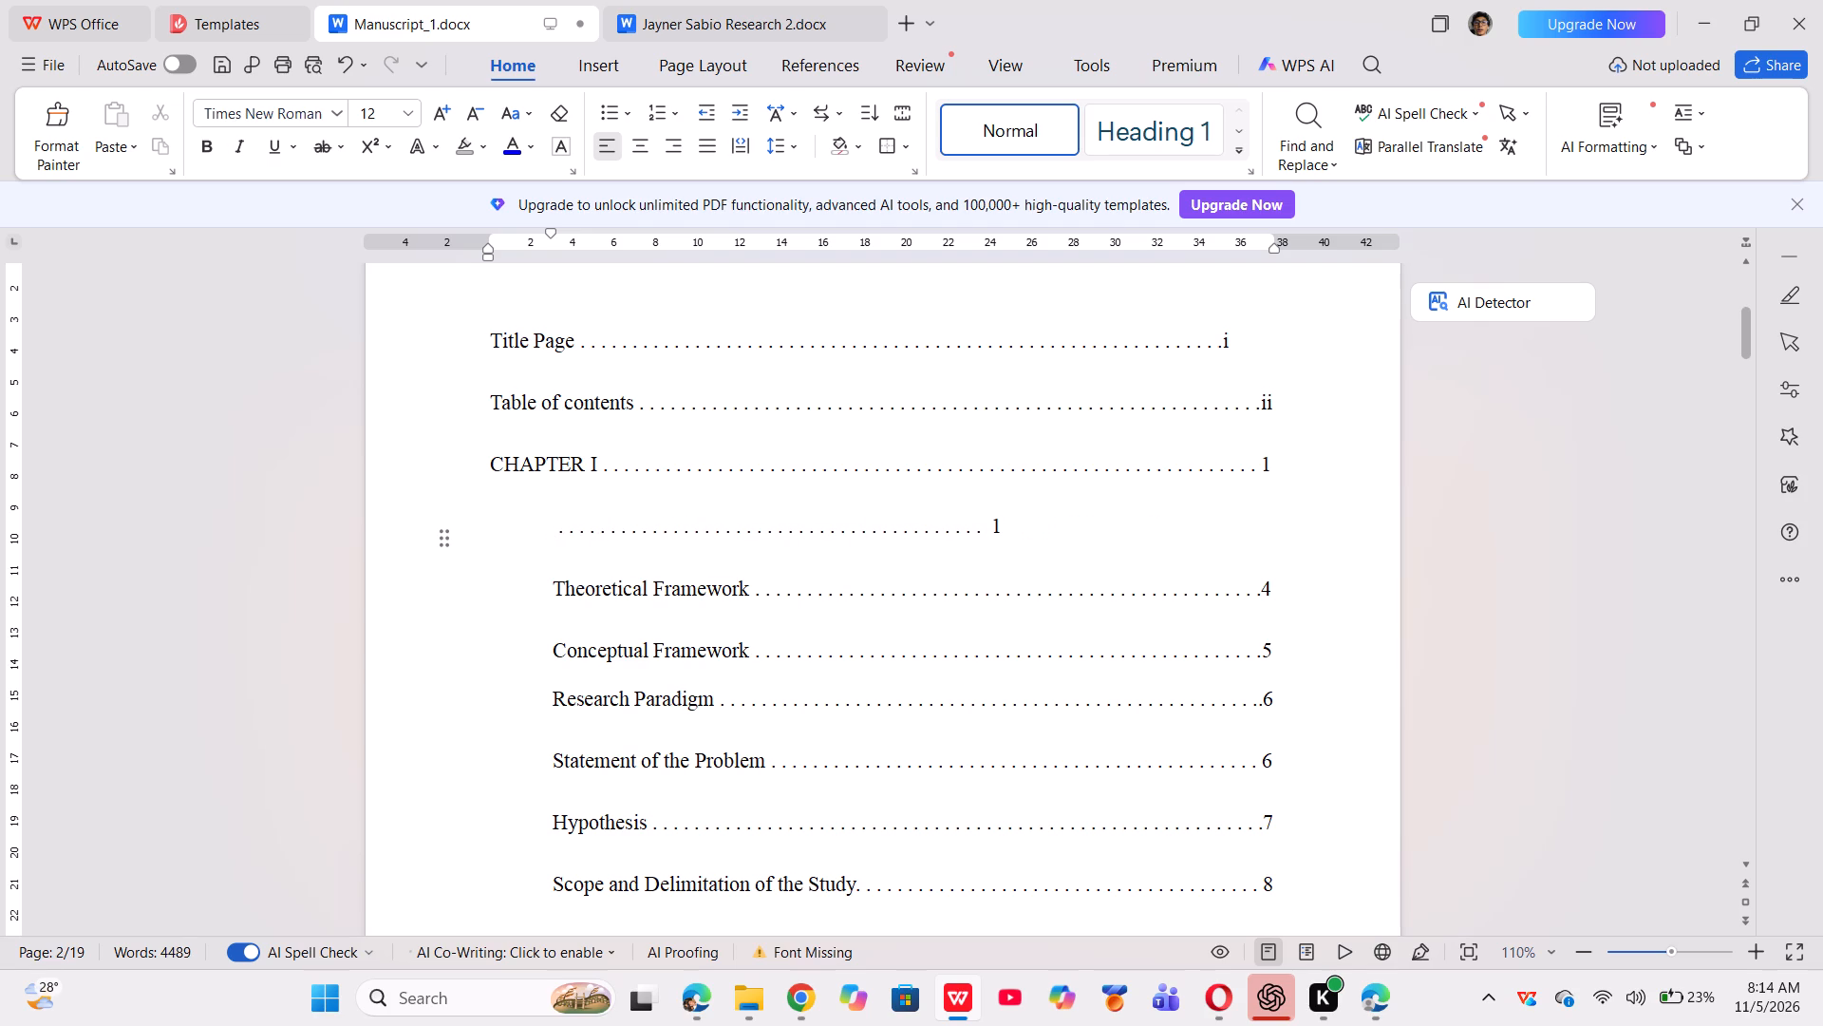
type("Introduction")
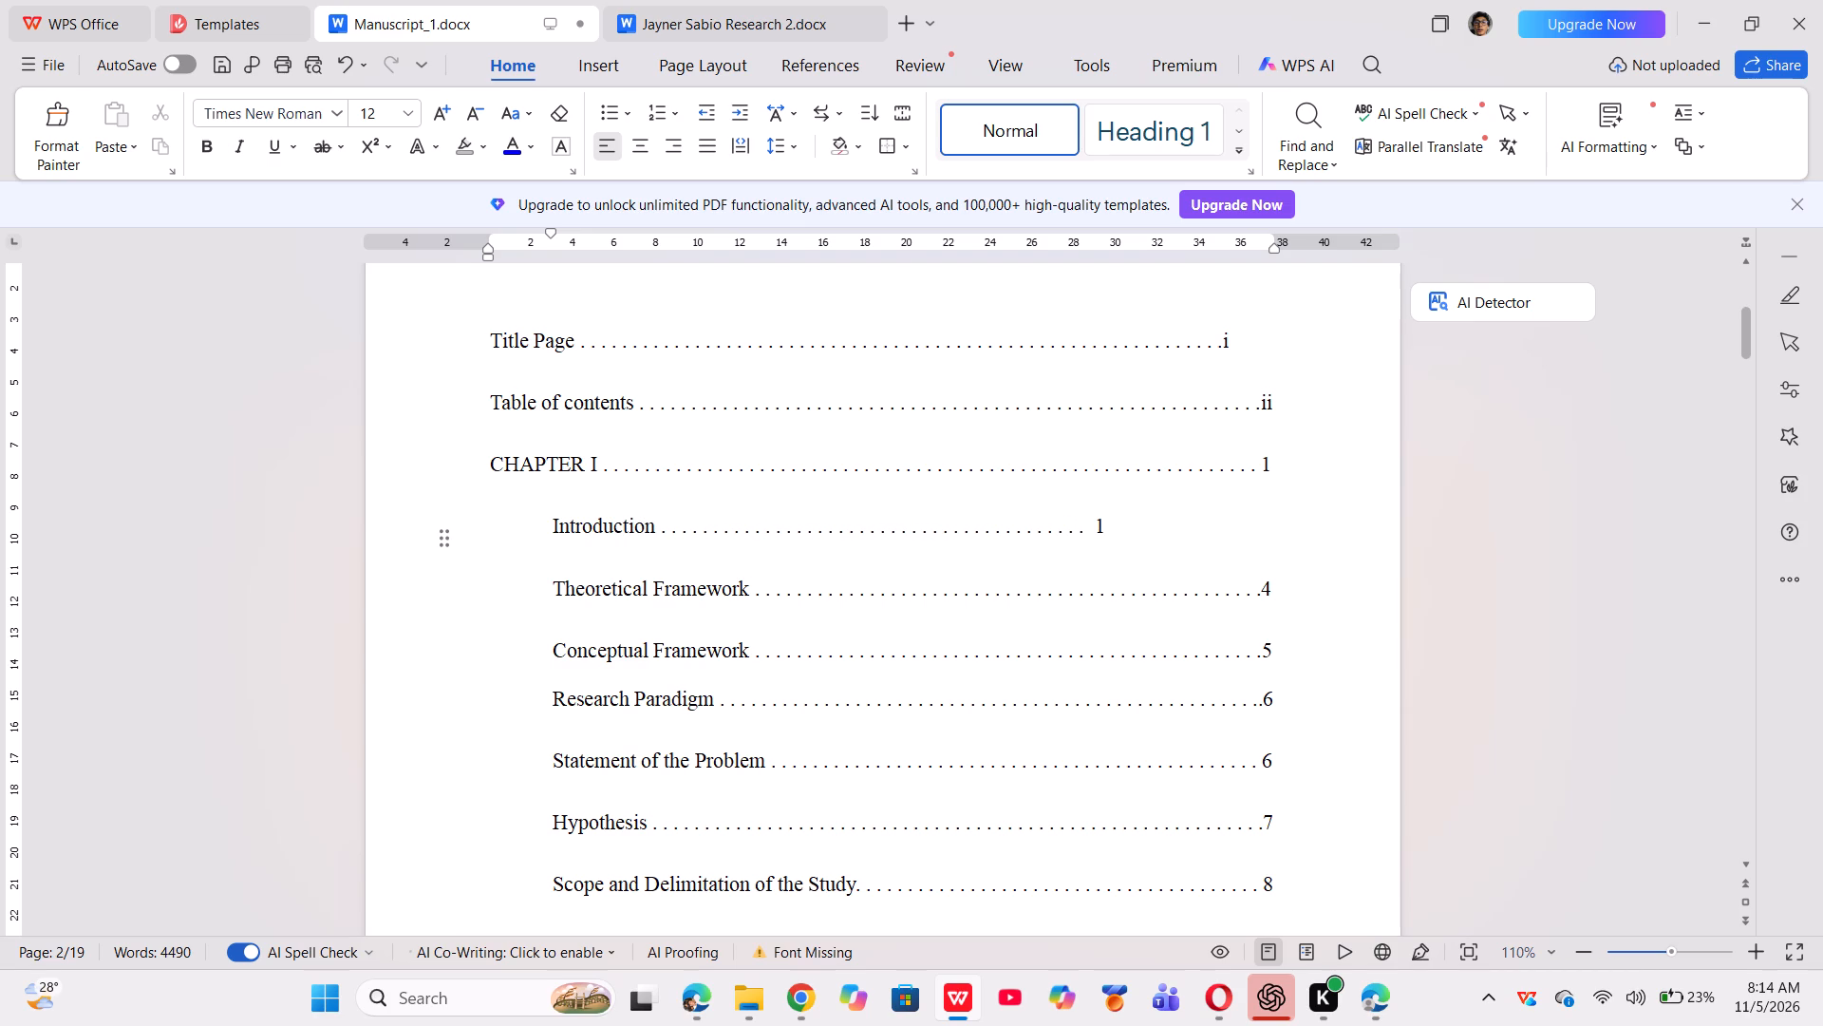
Extend the dot leader of the Introduction entry so its page number lines up with the entries below.
key("space")
type(". . . . . . . . . . . . . . . .")
key("space")
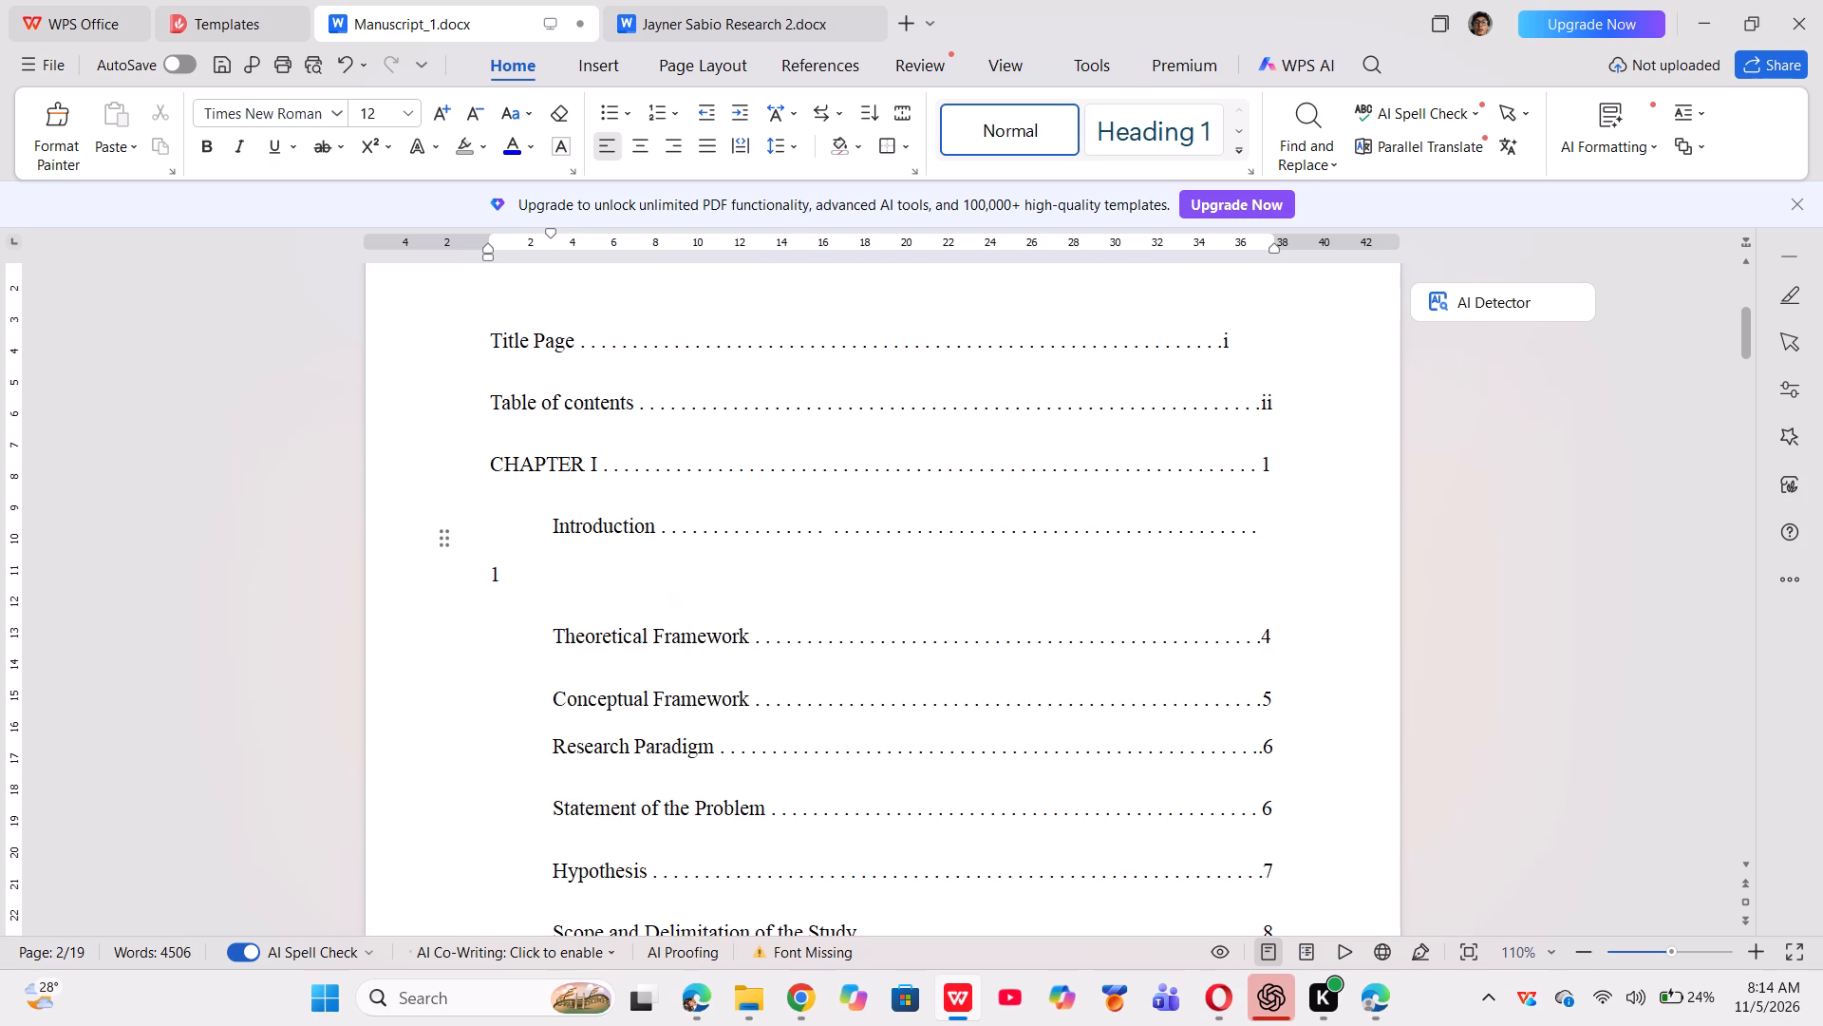
key("BackSpace")
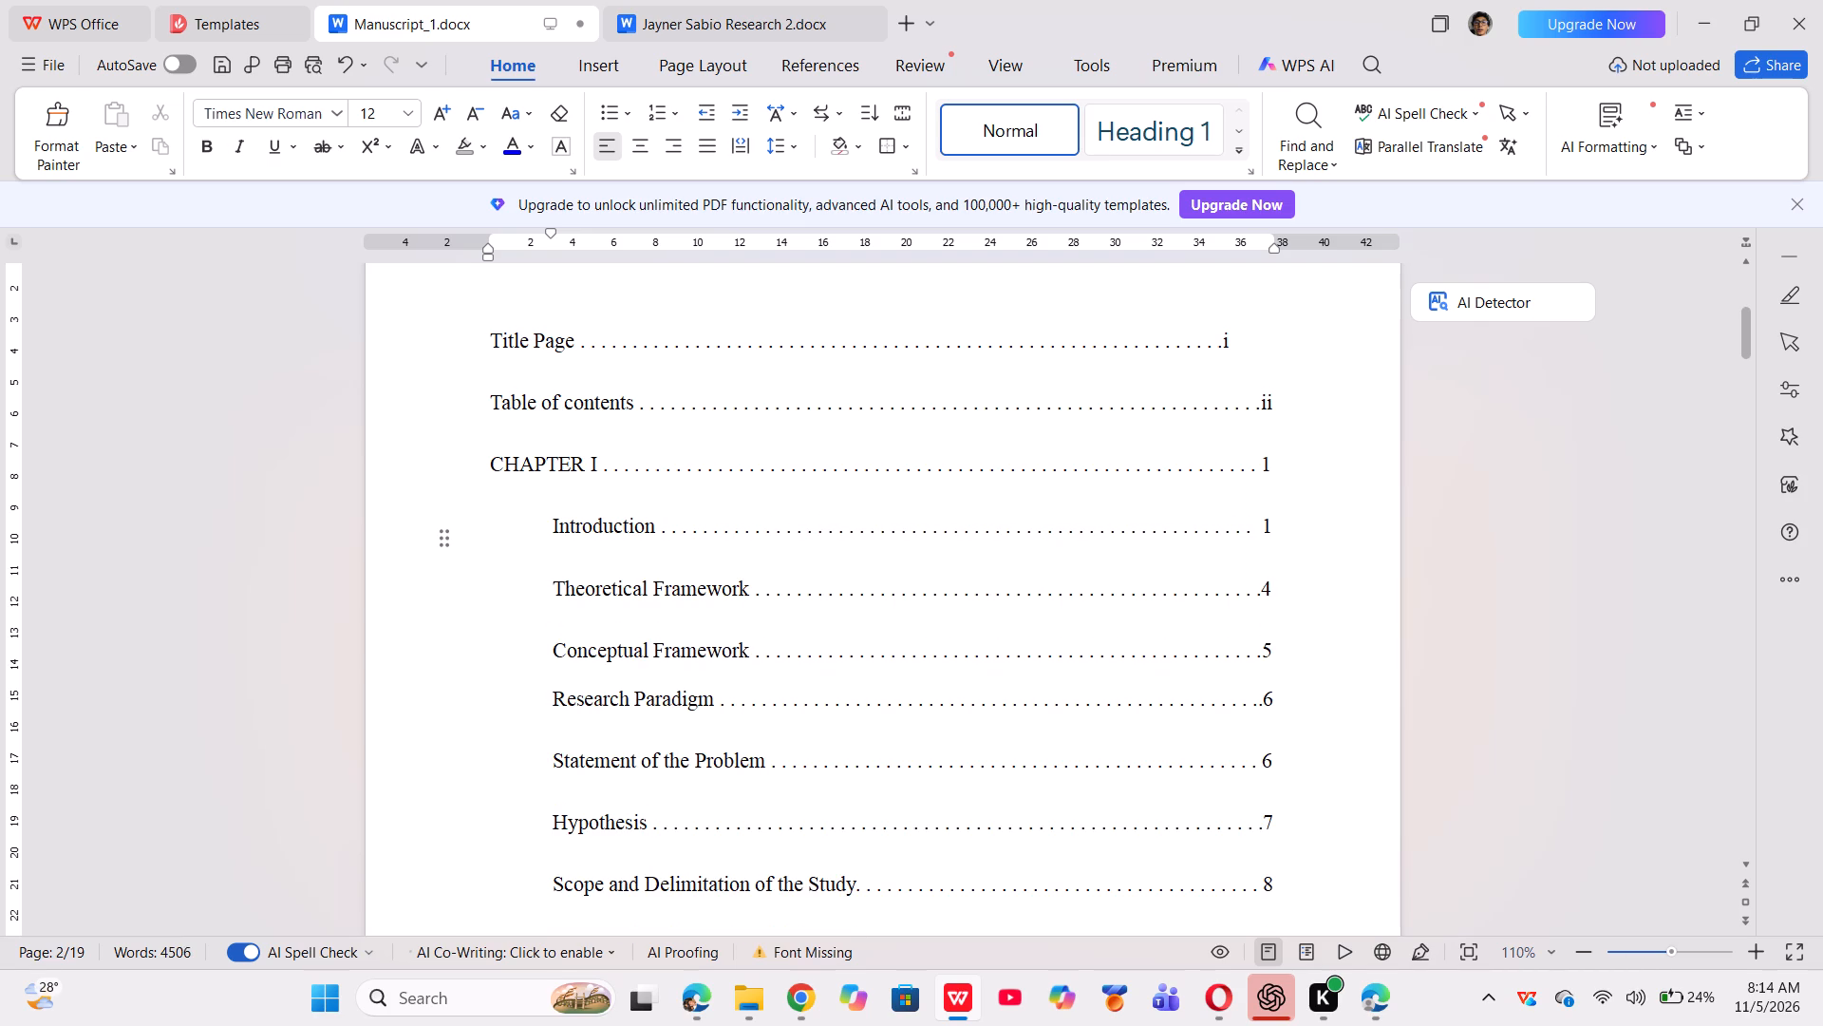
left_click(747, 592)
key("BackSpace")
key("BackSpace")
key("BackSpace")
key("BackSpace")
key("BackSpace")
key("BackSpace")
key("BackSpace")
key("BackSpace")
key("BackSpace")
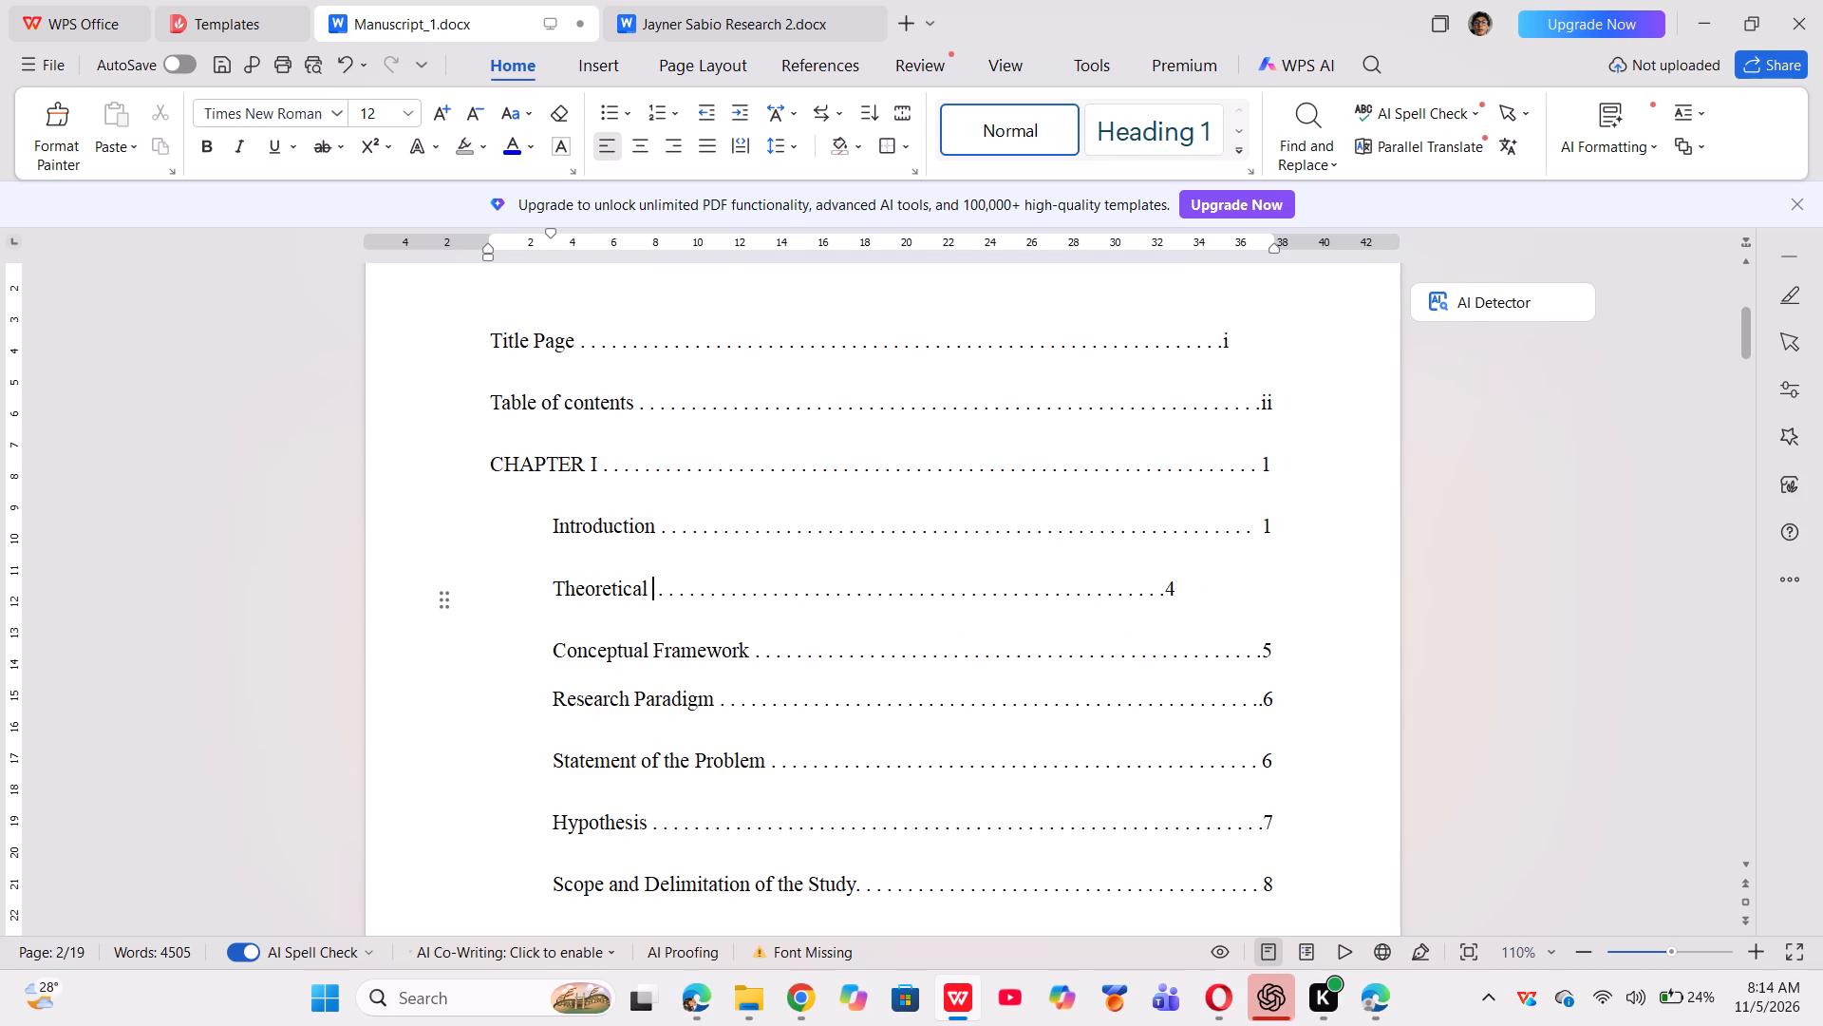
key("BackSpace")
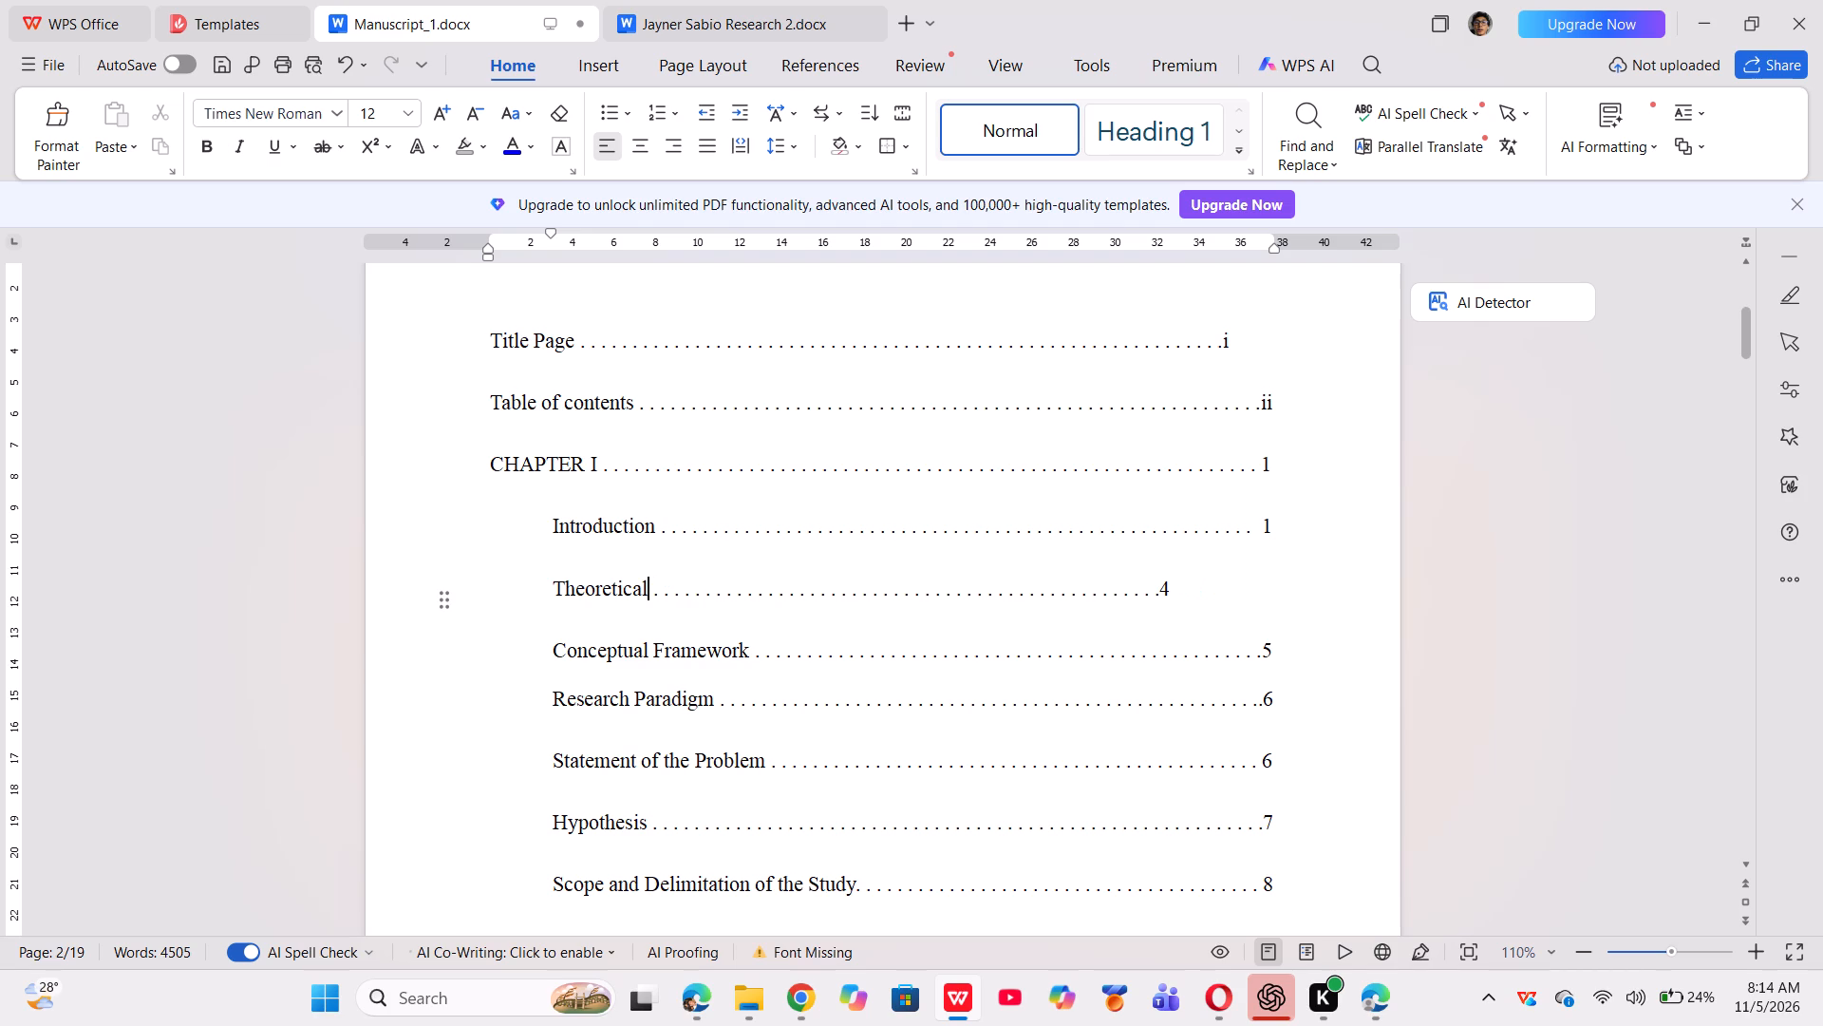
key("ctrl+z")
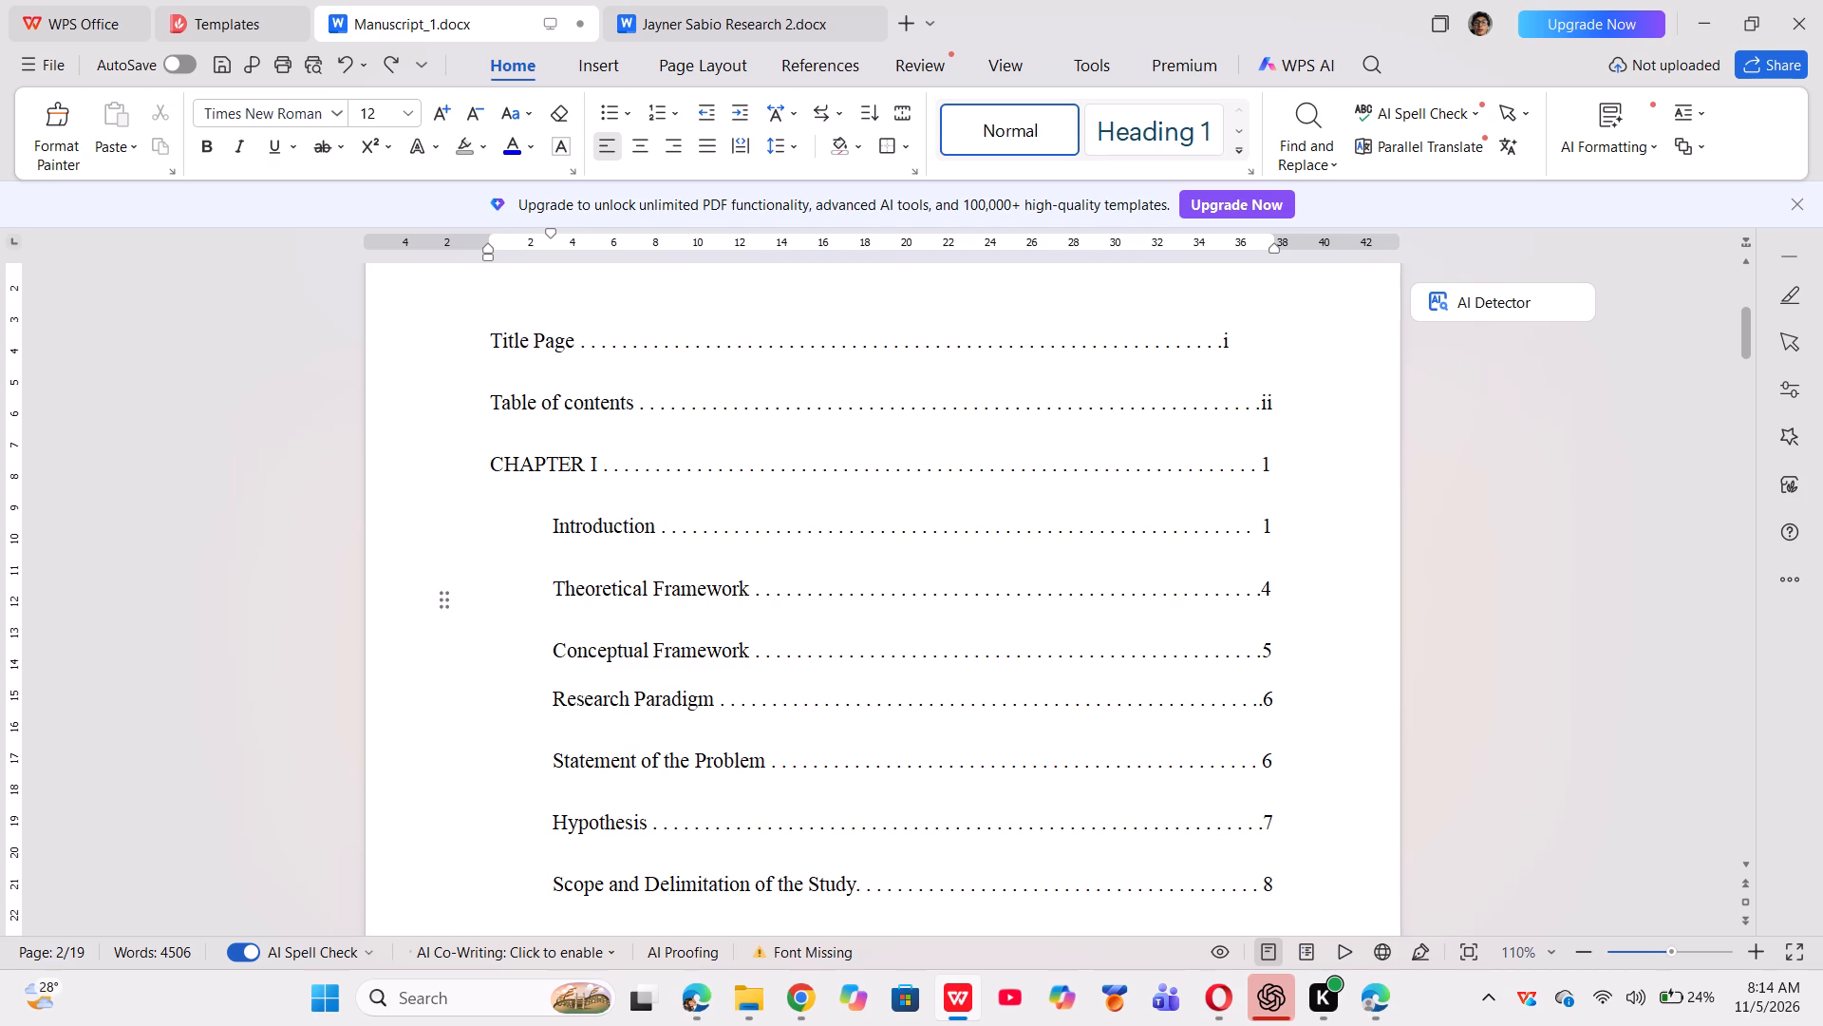
Insert a new table of contents entry "Background of the Study" between Introduction and Theoretical Framework.
left_click(547, 582)
key("Return")
key("Up")
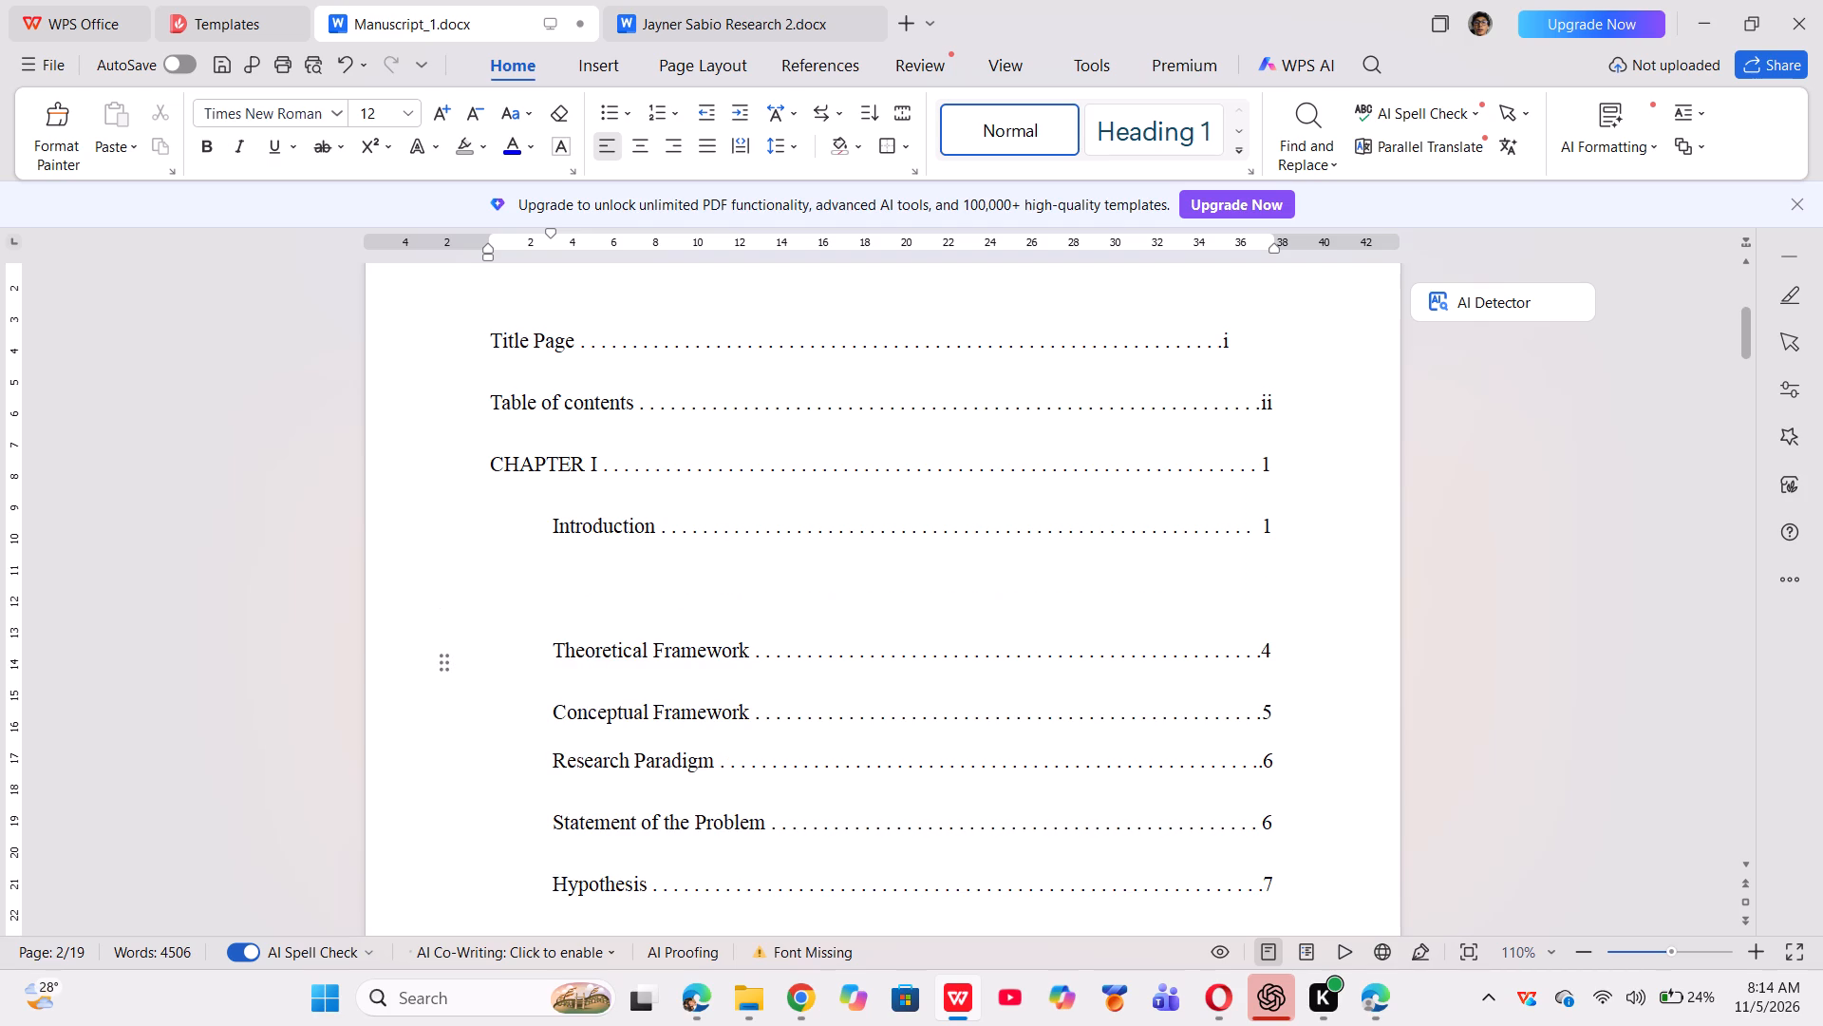
key("shift+v")
key("BackSpace")
type("Background")
key("space")
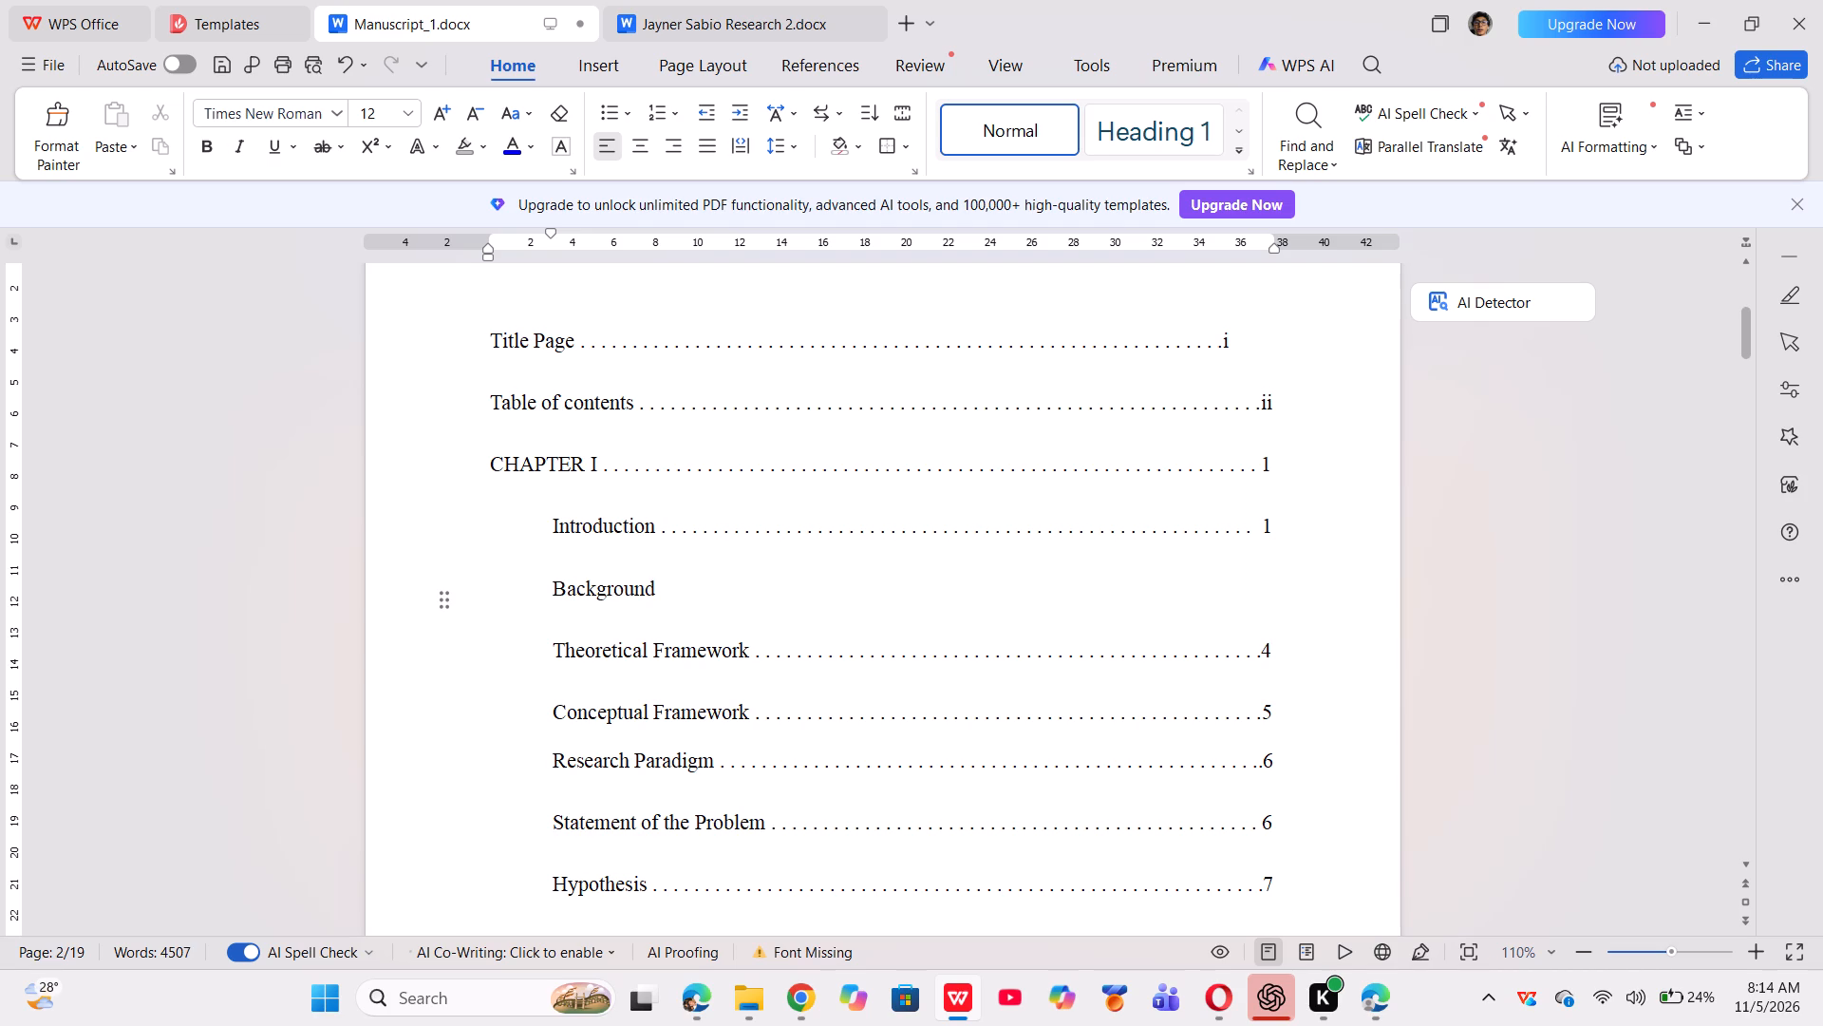
type("of")
key("space")
type("th")
type("e D")
key("BackSpace")
type("St")
type("udy")
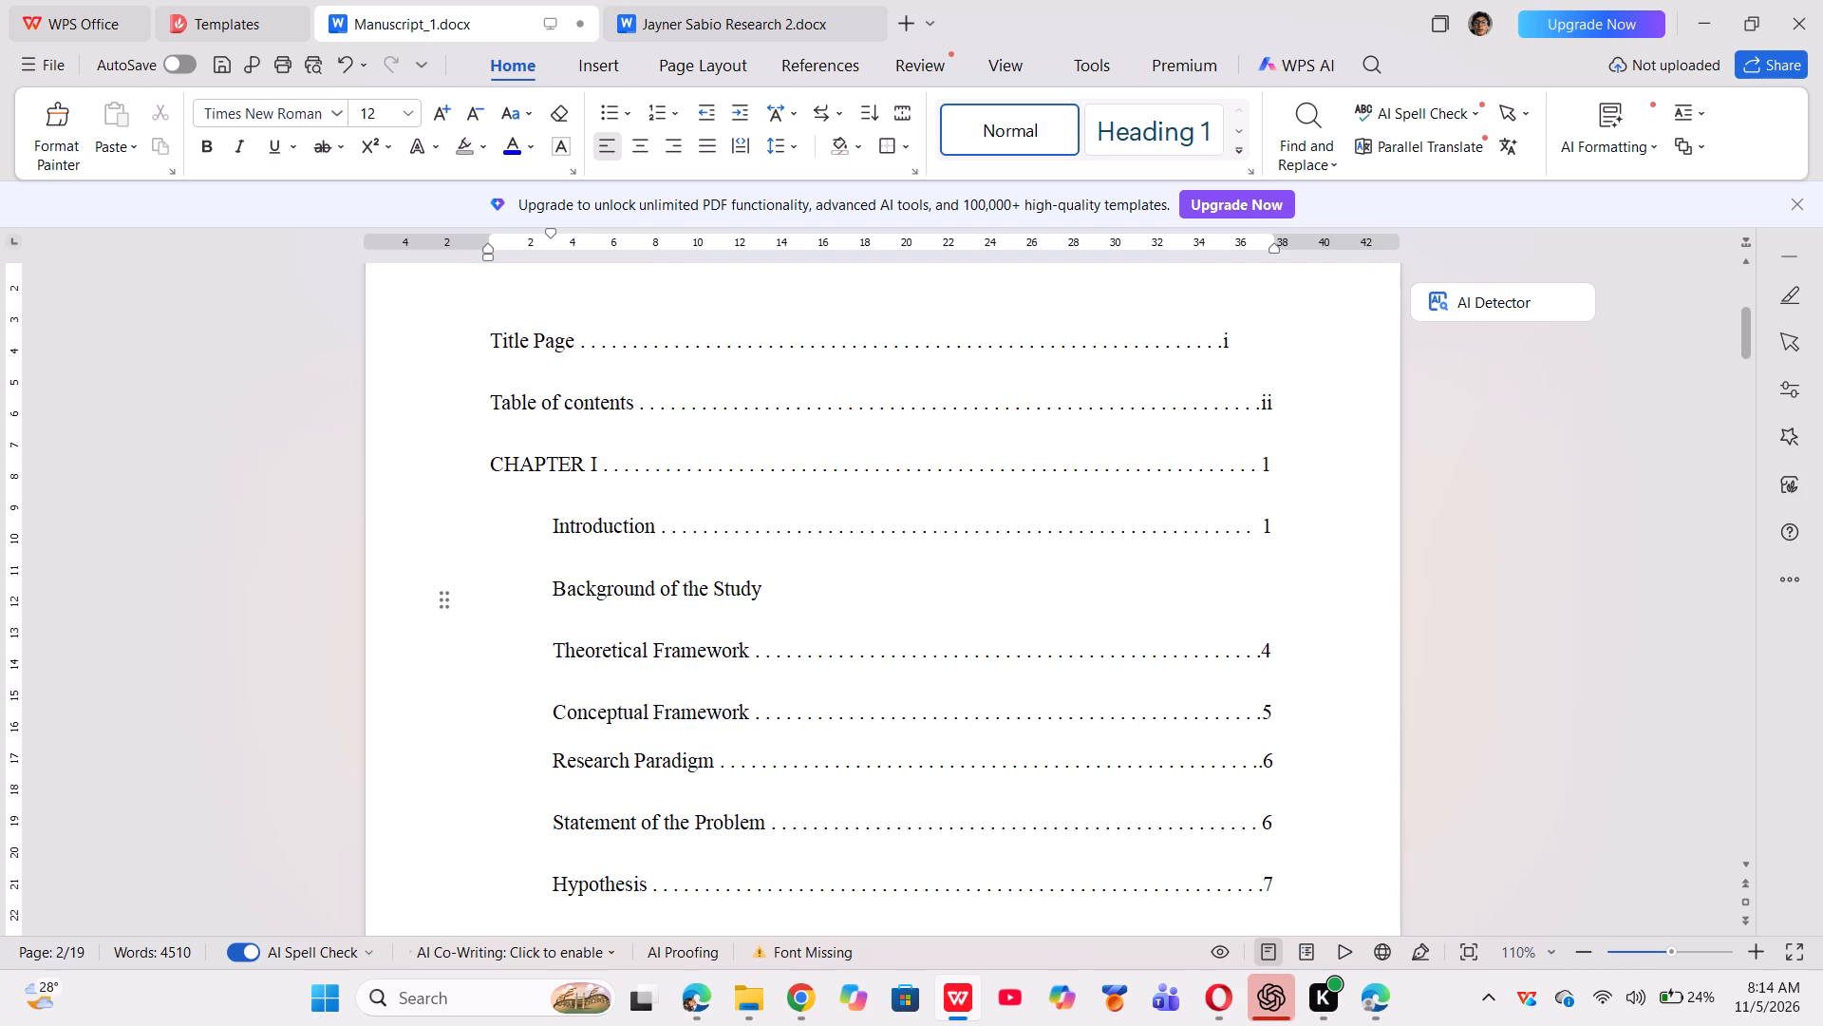
Complete the Background of the Study entry with a dot leader and page number 1, and save the document.
key("space")
type(". . . . . . . . . . . . . . . . . . . . . . . . . . . . . . . . . . . . . . . . . . . . . .")
key("space")
type(". .")
key("1")
key("ctrl+s")
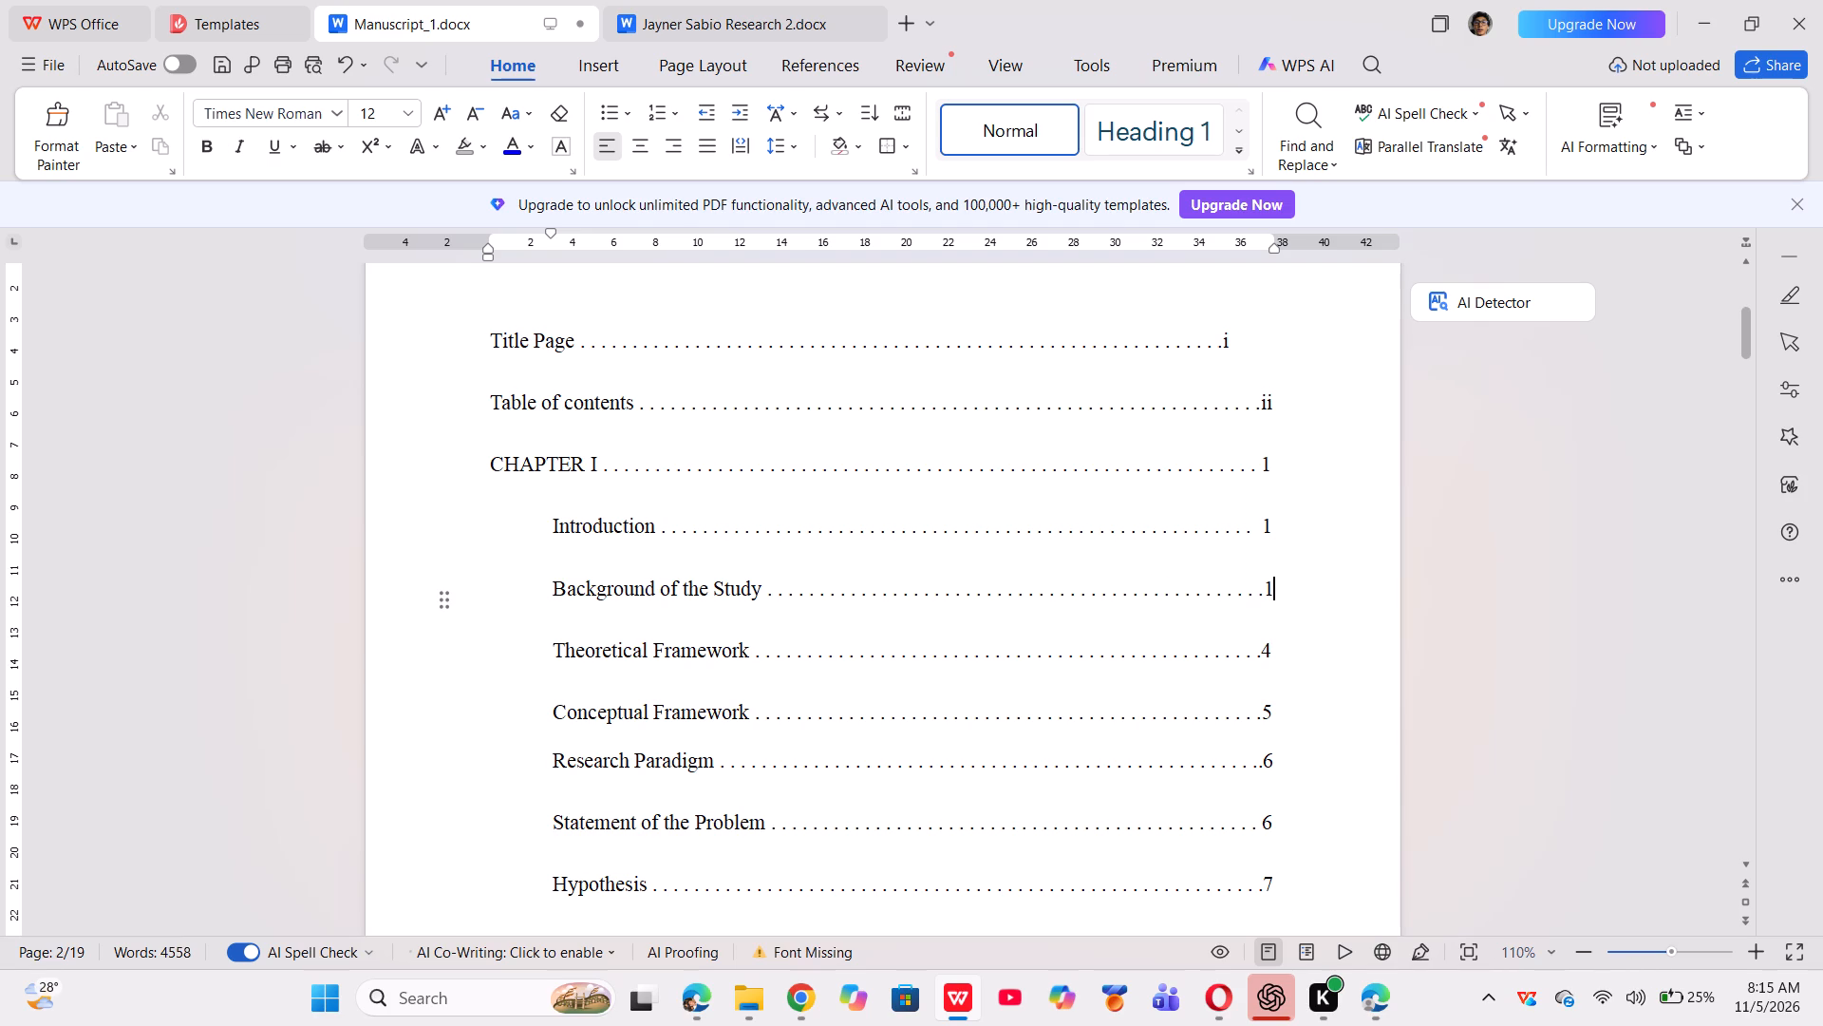
Examine the remaining Chapter I contents entries and the Background of the Study text through the manuscript's page 2.
key("Down")
key("Down")
key("Down")
key("Down")
key("Down")
key("Down")
key("Down")
key("Down")
key("Down")
key("Down")
key("Down")
key("Down")
key("Down")
key("Down")
key("Down")
key("Down")
key("Down")
key("Down")
key("Down")
key("Down")
key("Down")
key("Down")
key("Down")
key("Down")
key("Down")
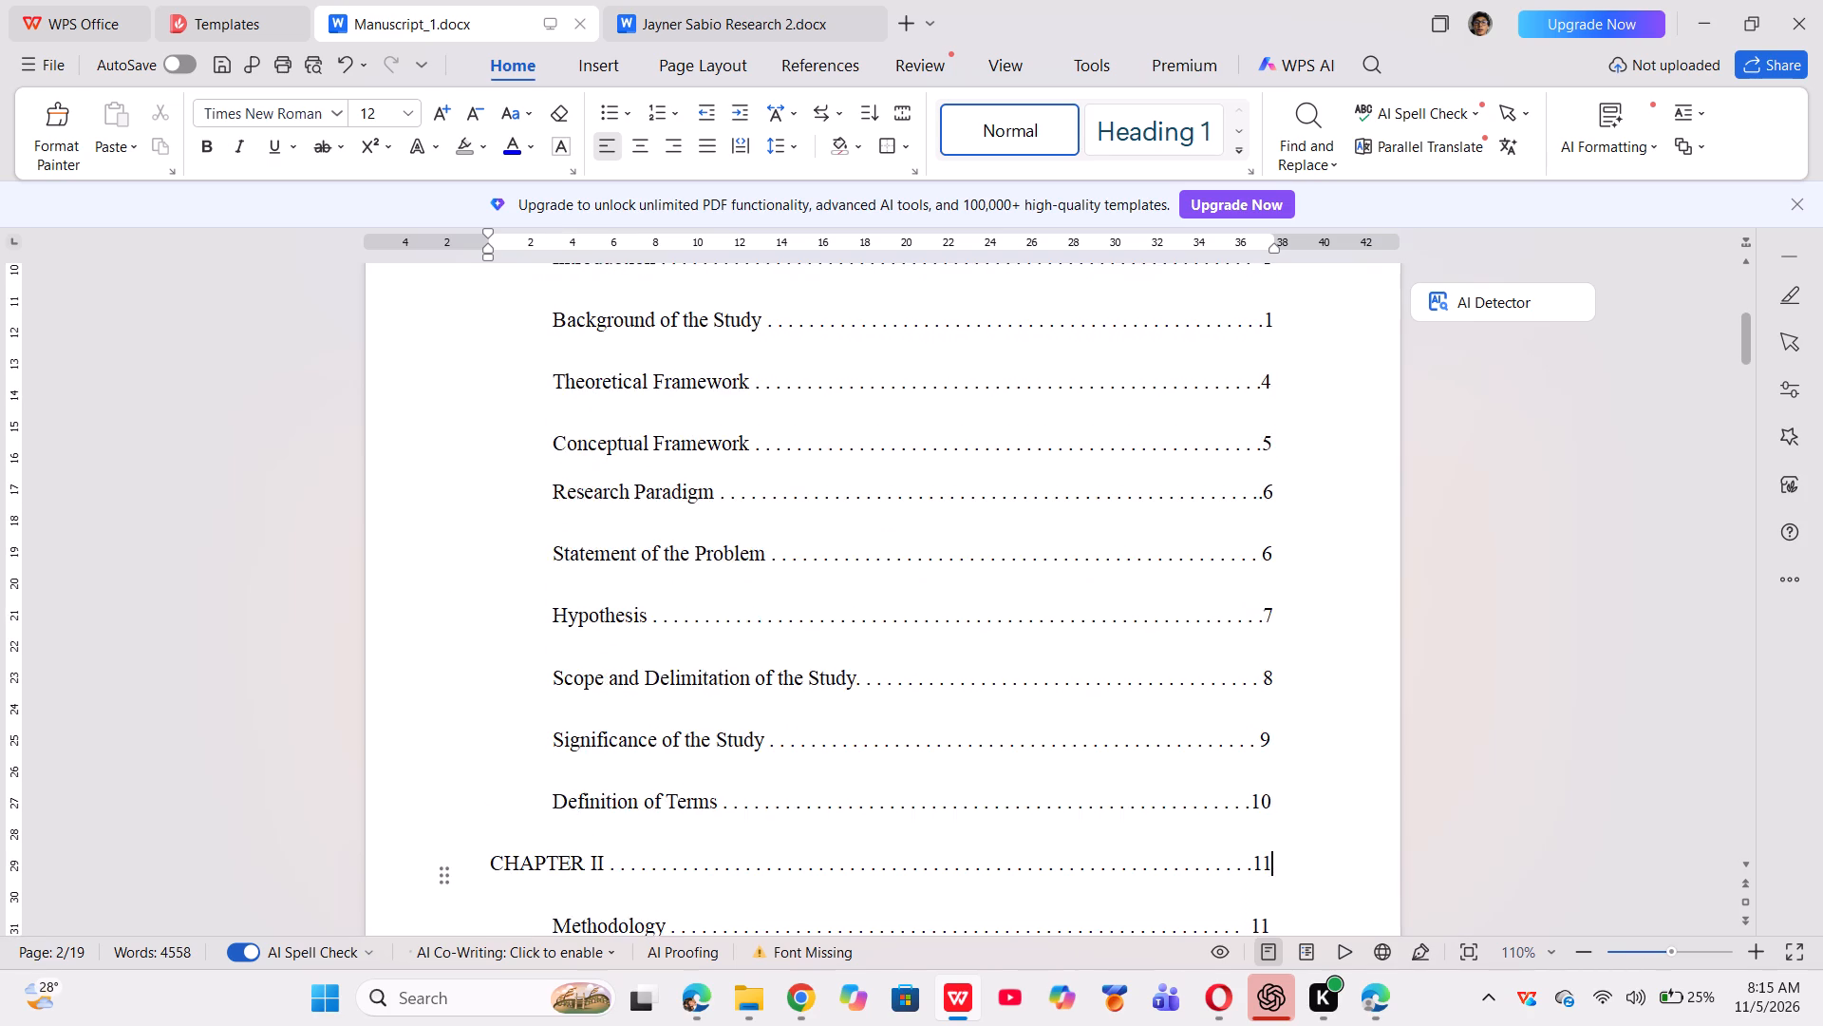
key("Down")
key("Down")
key("Down")
key("Down")
key("Down")
key("Down")
key("Down")
key("Down")
key("Down")
key("Down")
key("Down")
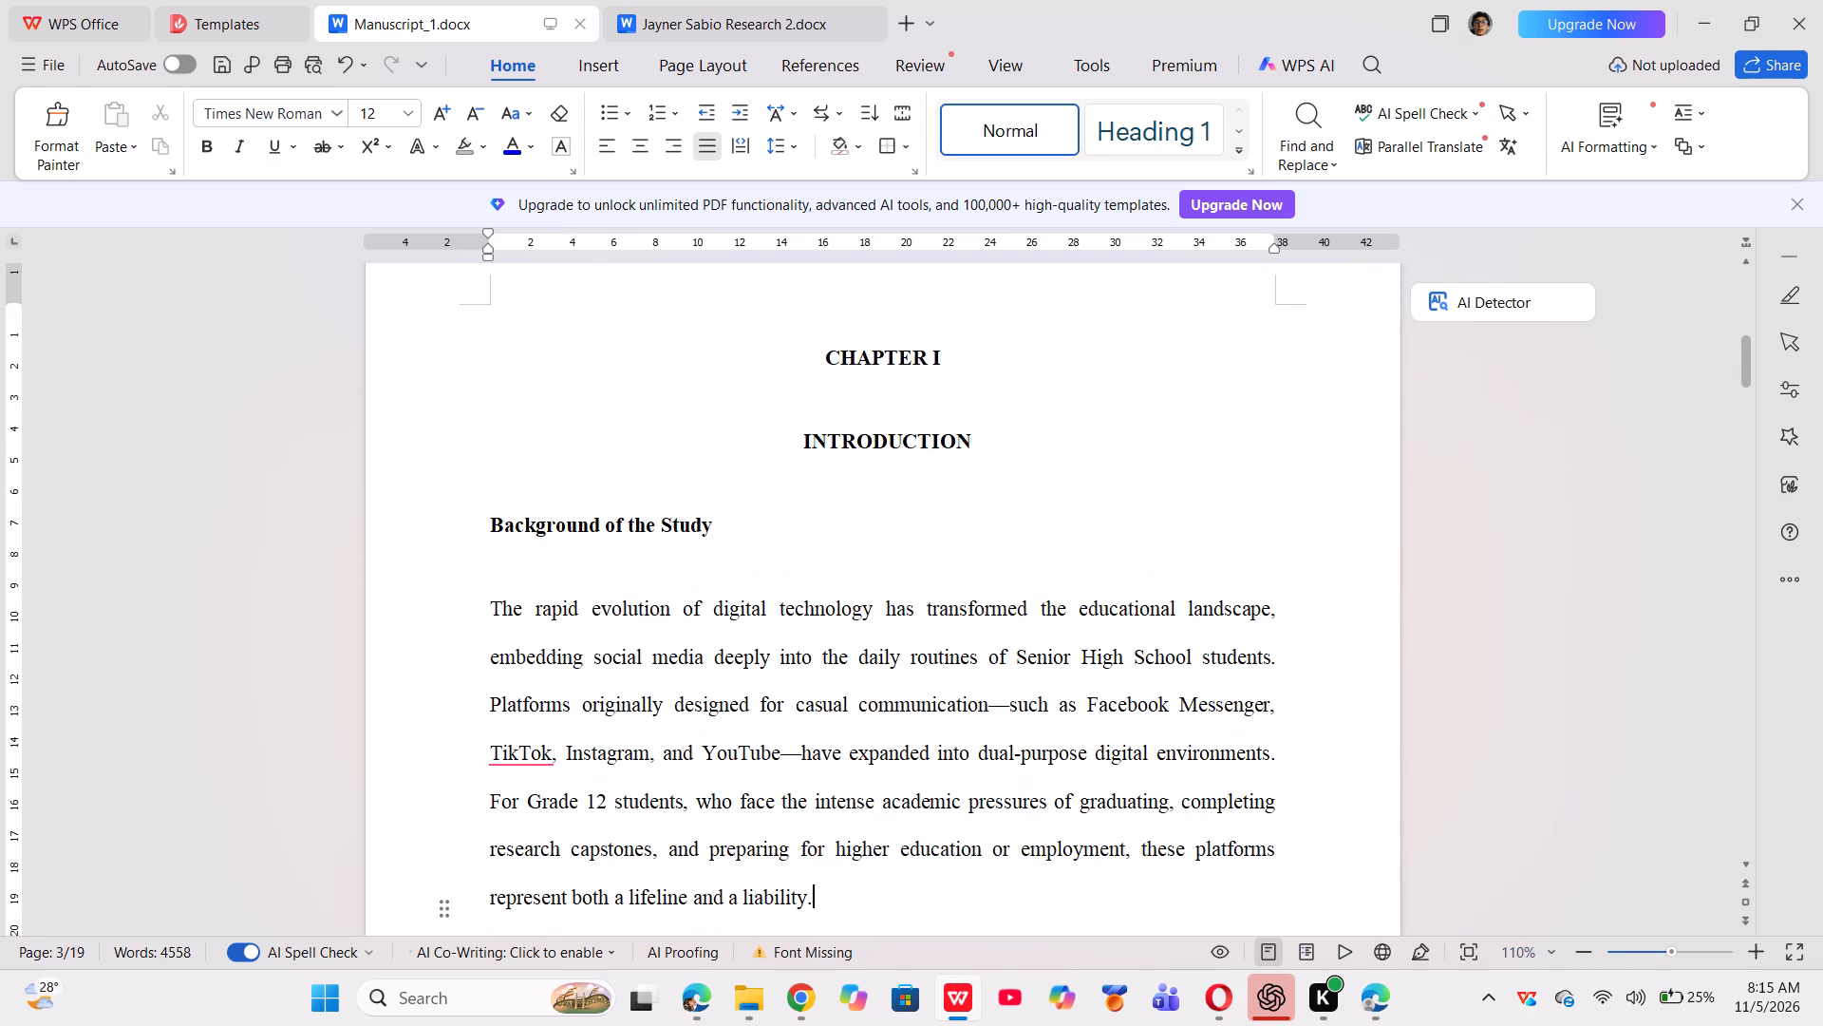
key("Down")
key("Down")
key("Down")
key("Down")
key("Down")
key("Down")
key("Down")
key("Down")
key("Down")
key("Down")
key("Down")
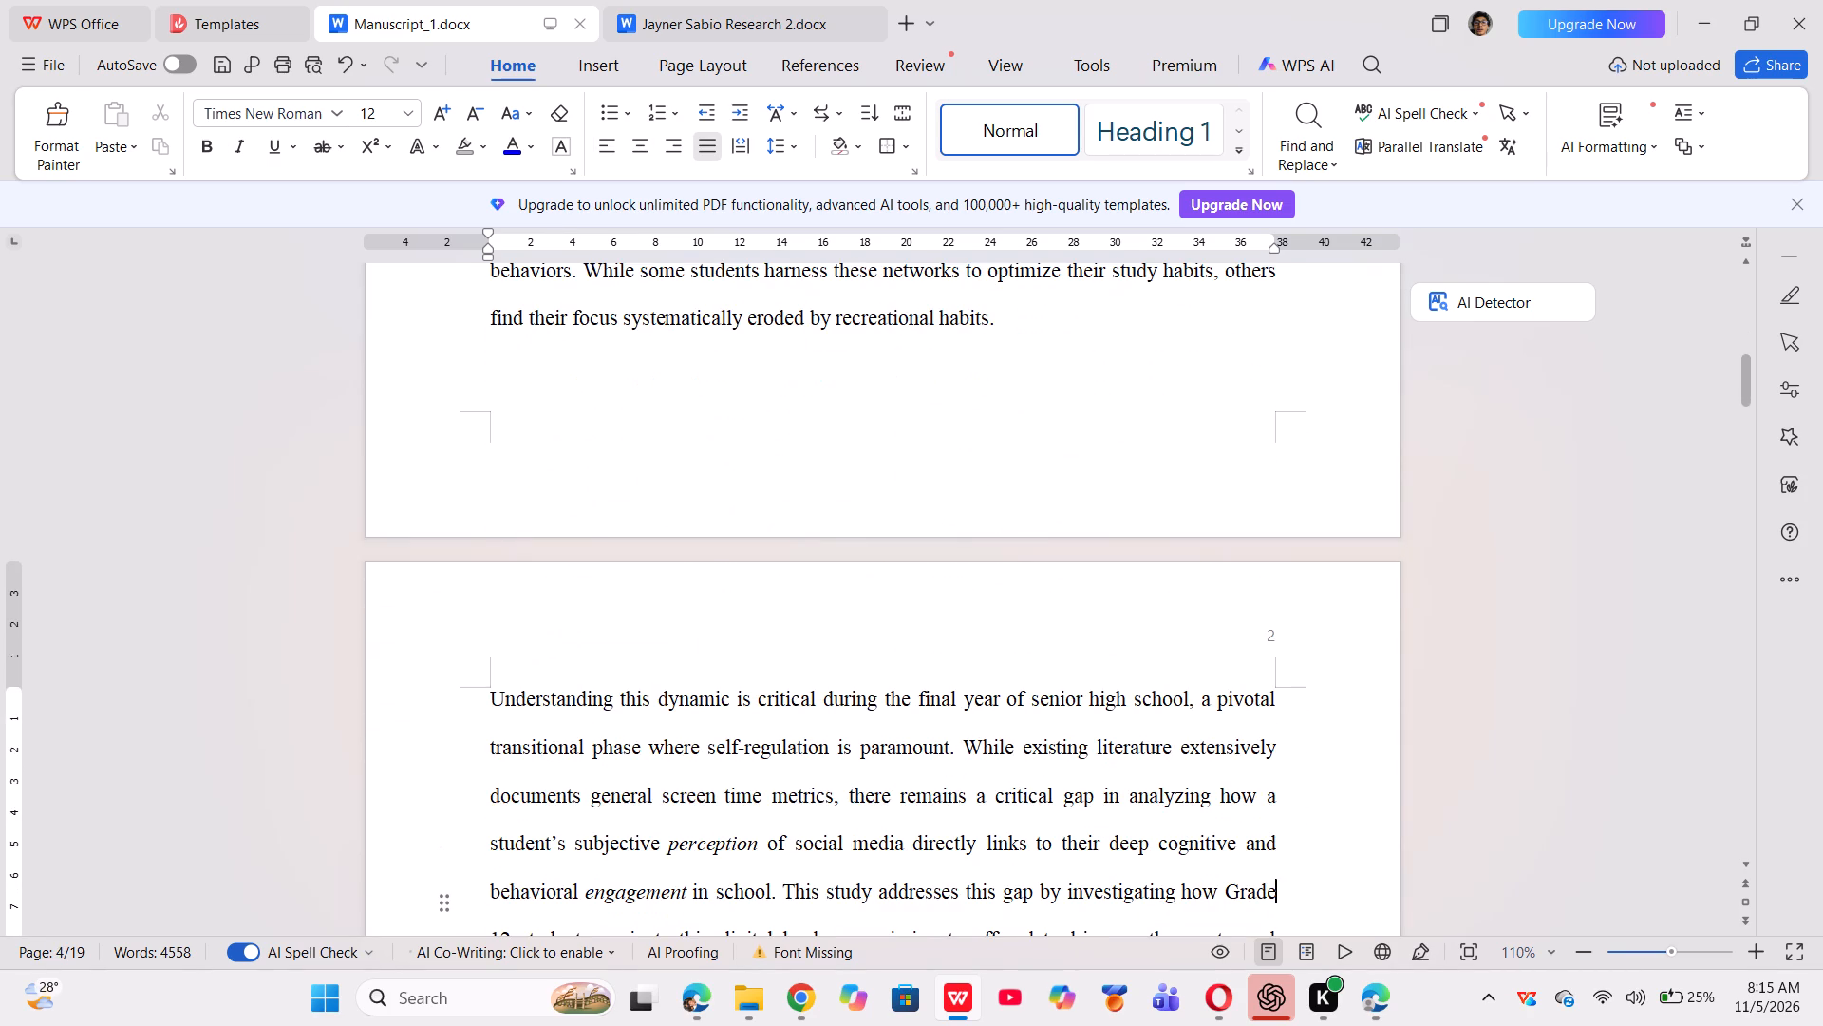
key("Down")
key("Down")
key("Down")
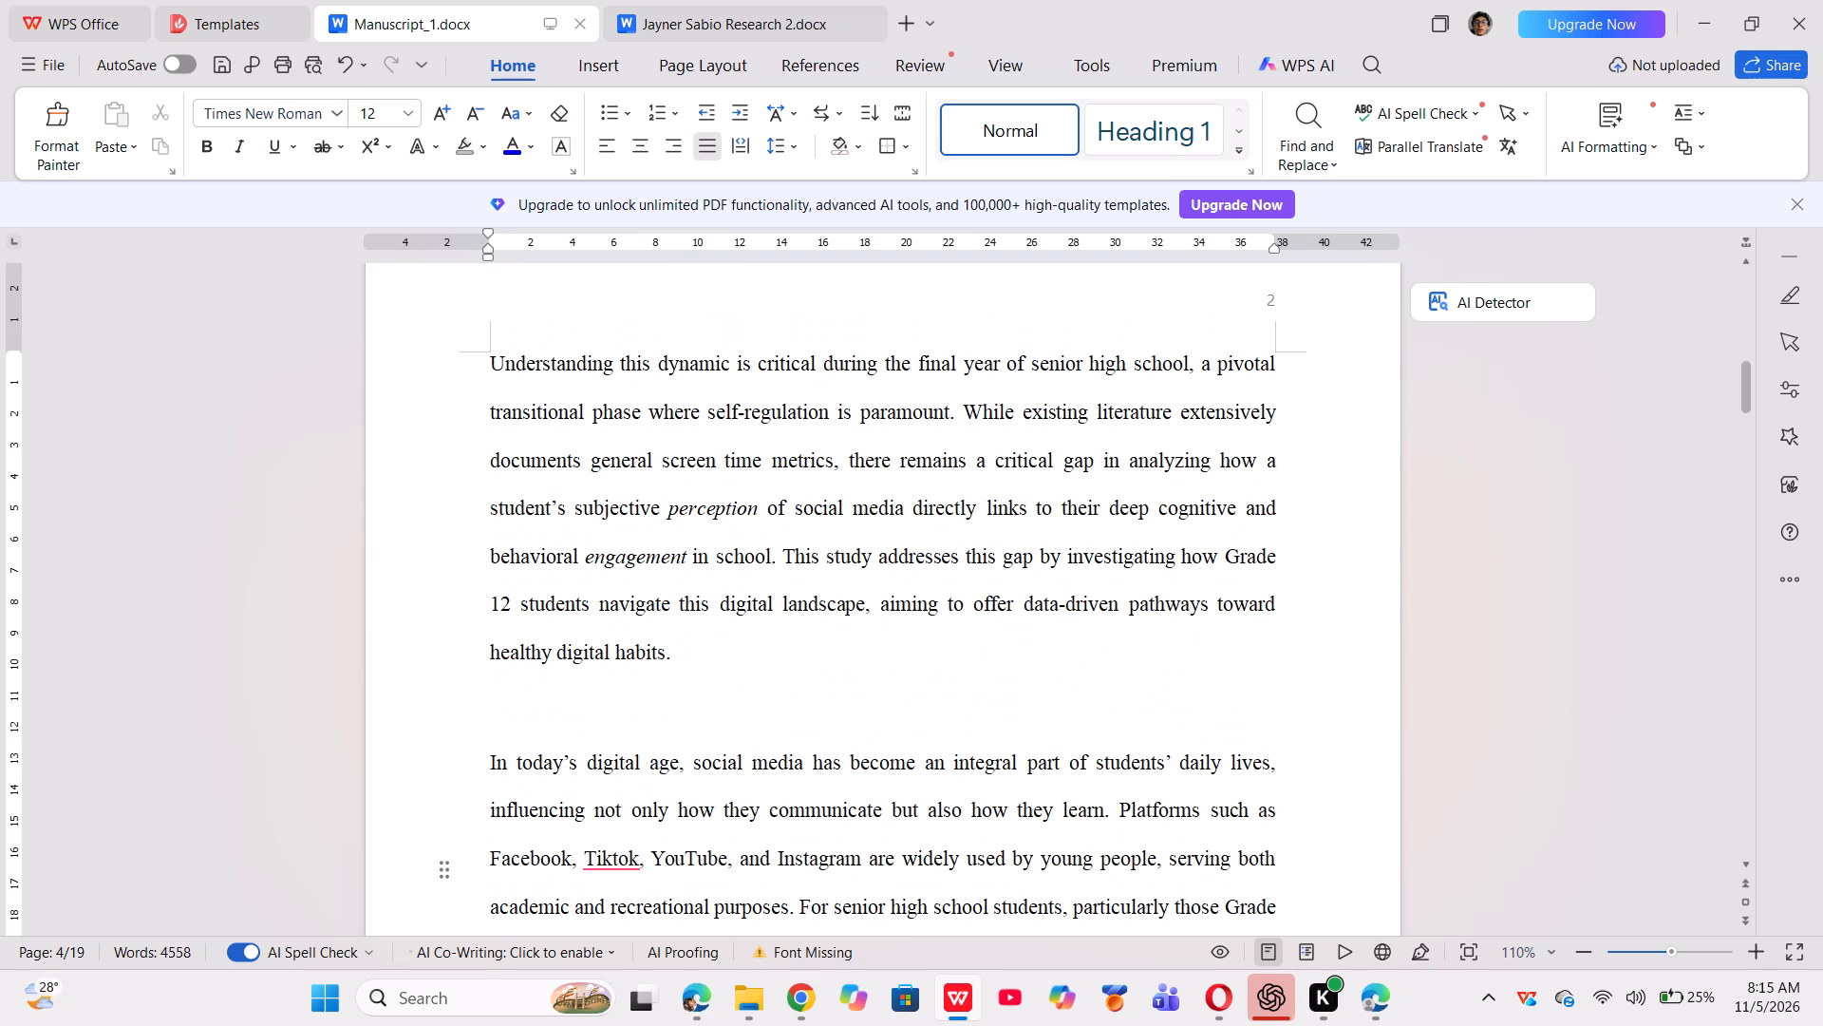
key("Down")
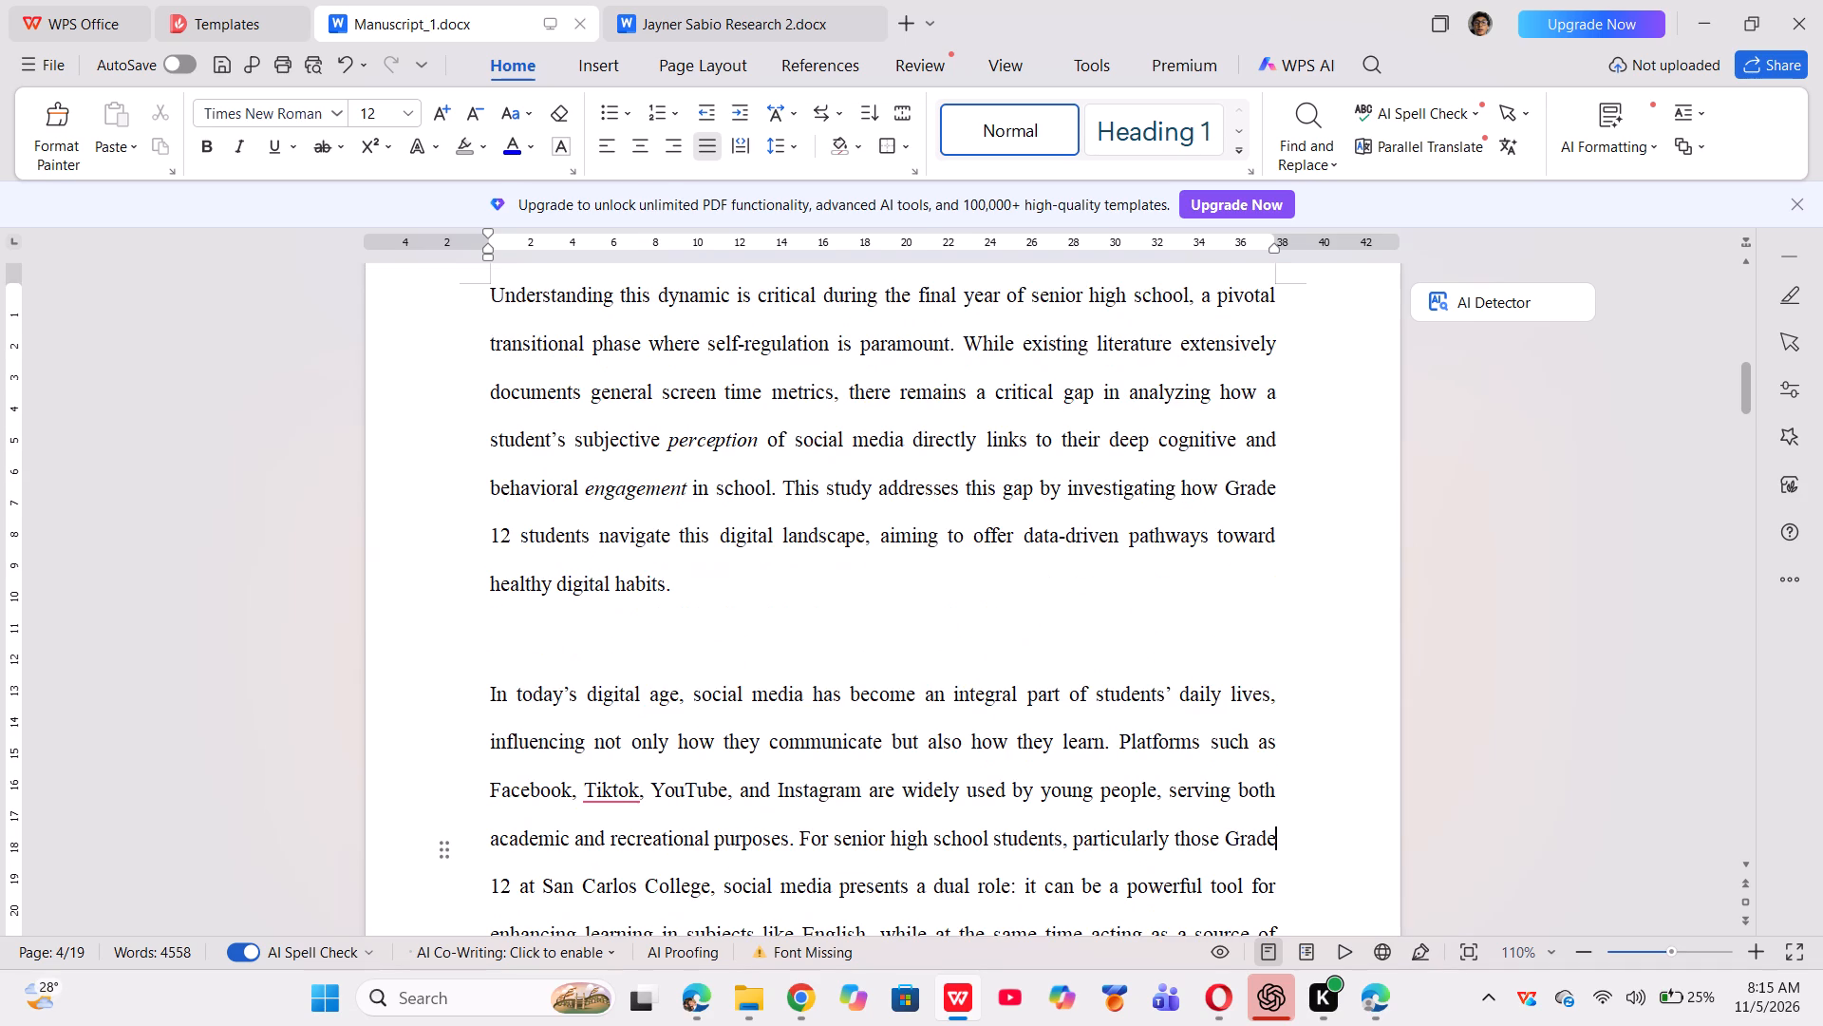
key("Down")
key("Down")
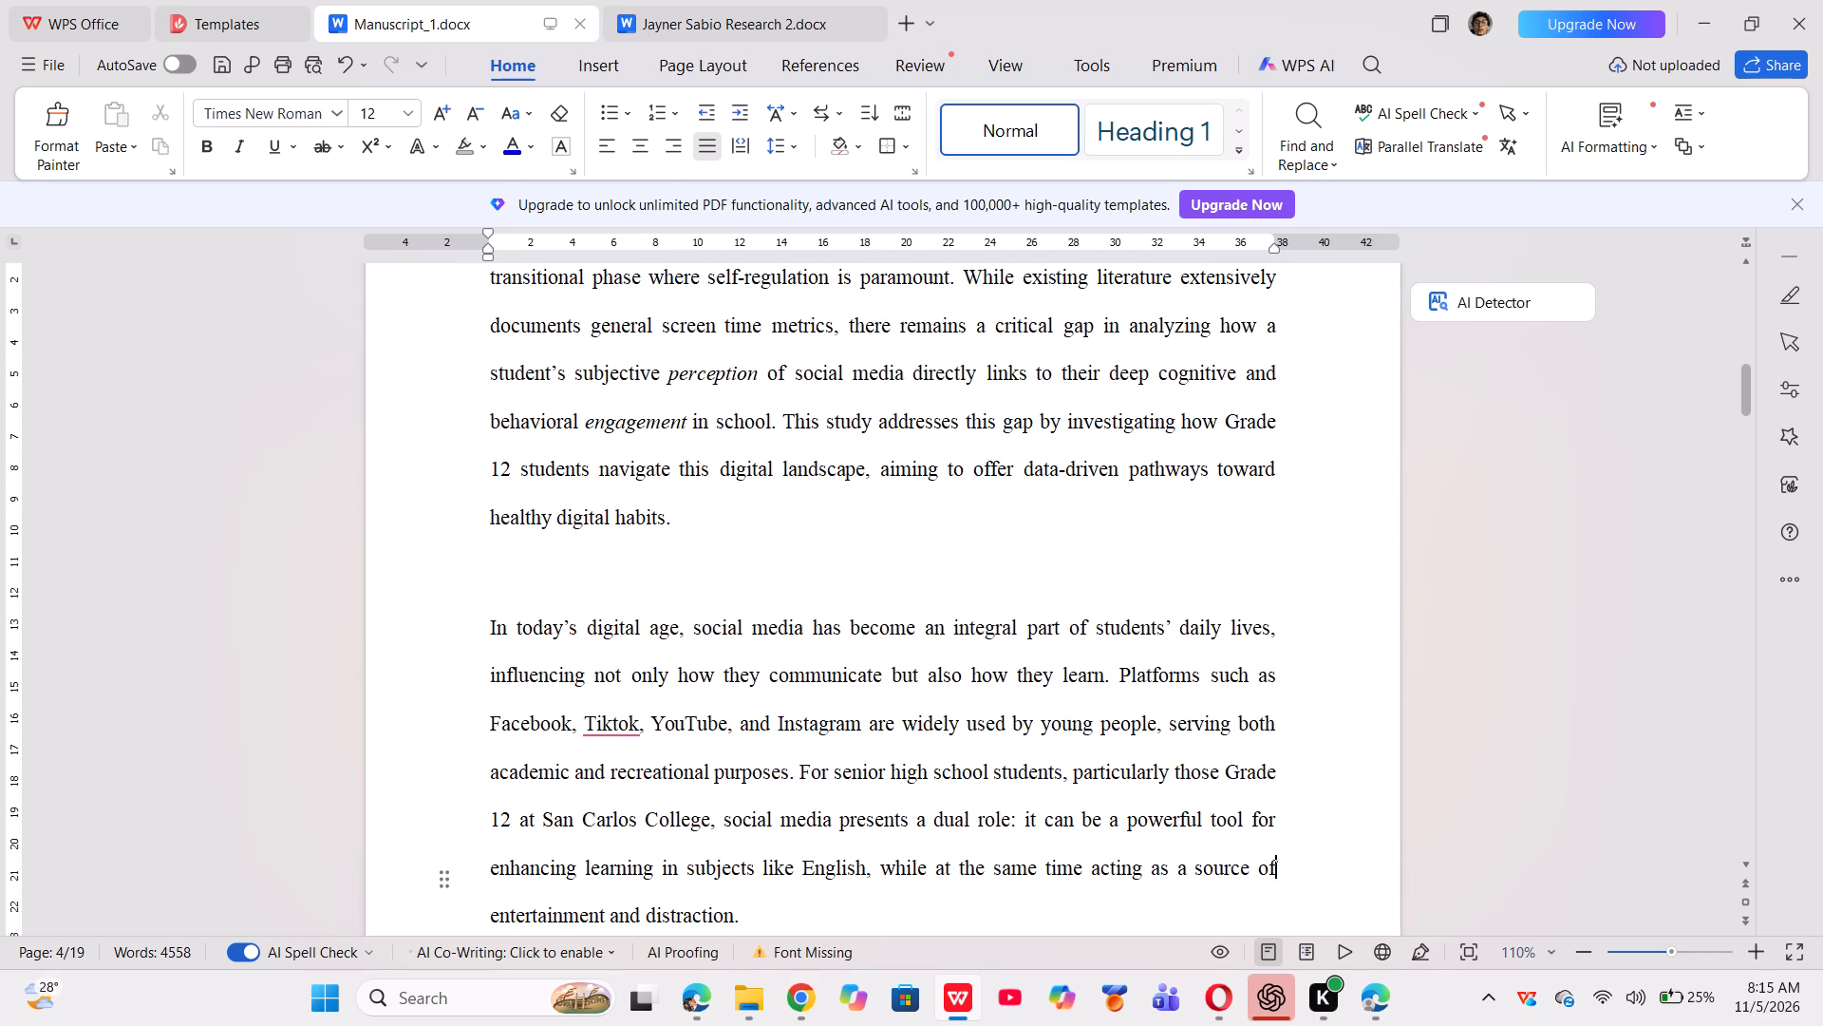
key("Down")
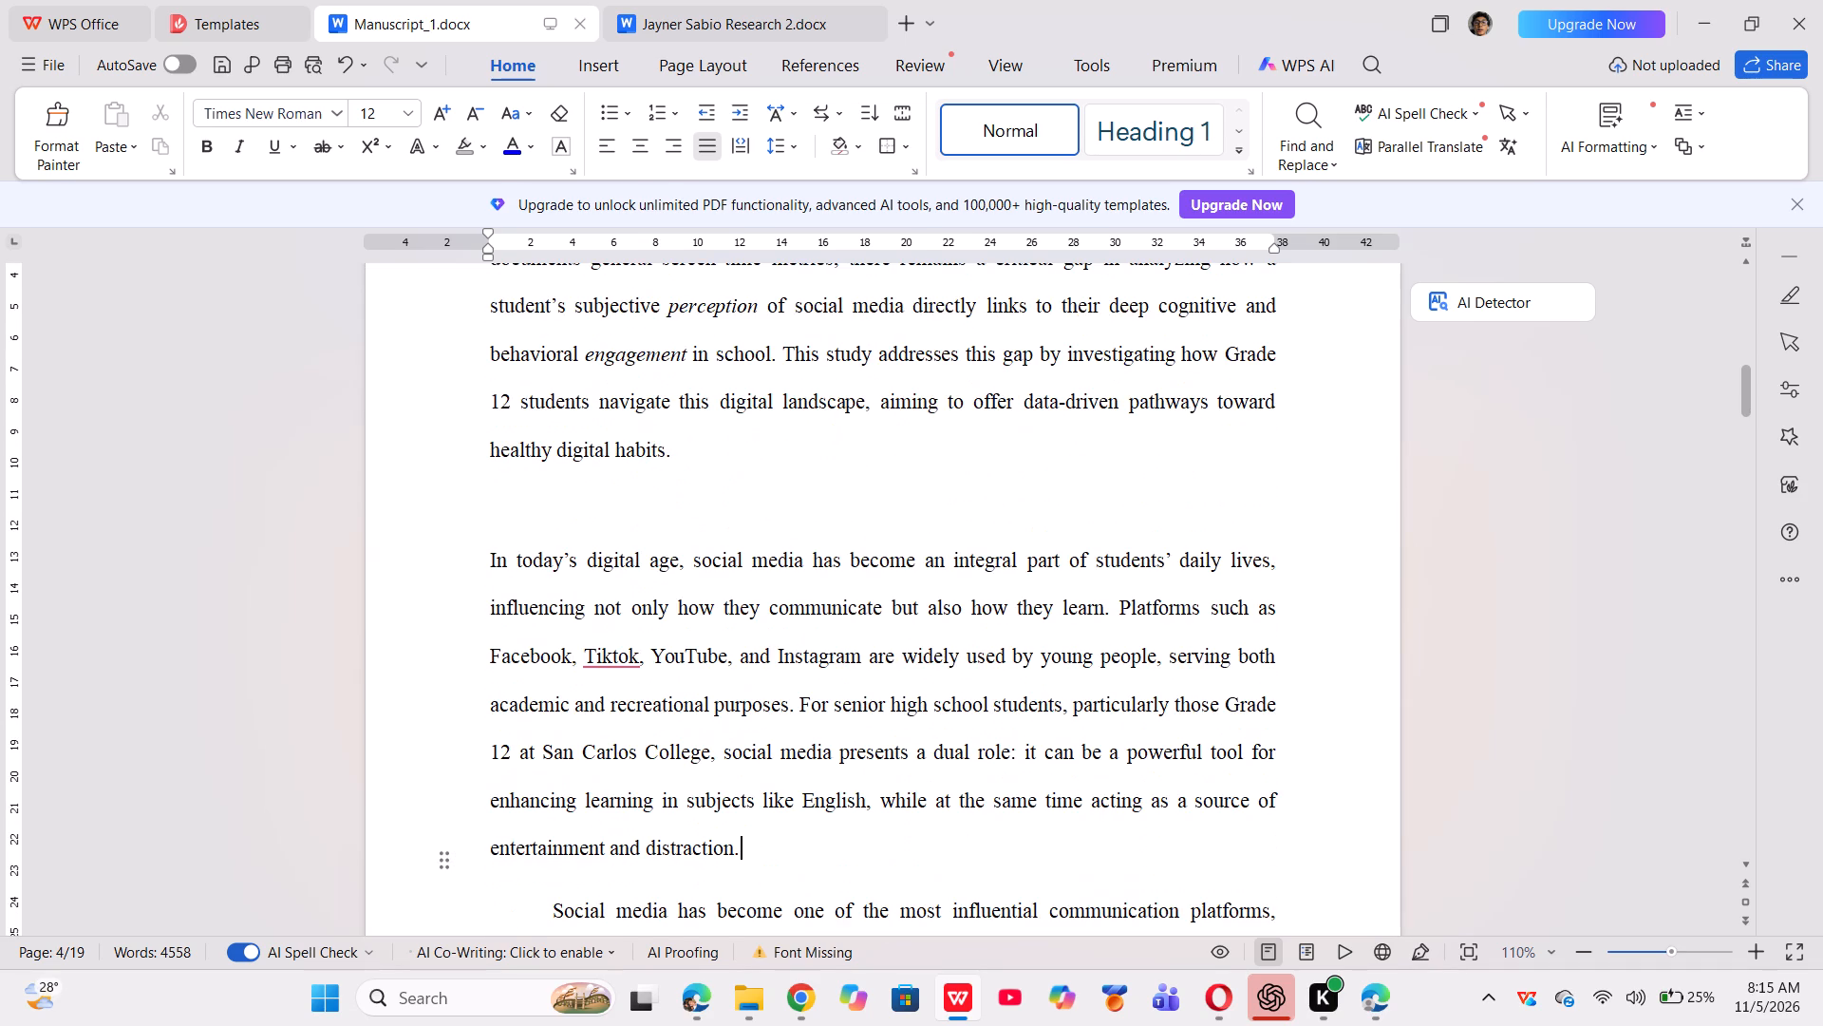
key("Down")
key("Down")
key("Down")
key("Down")
key("Down")
key("Down")
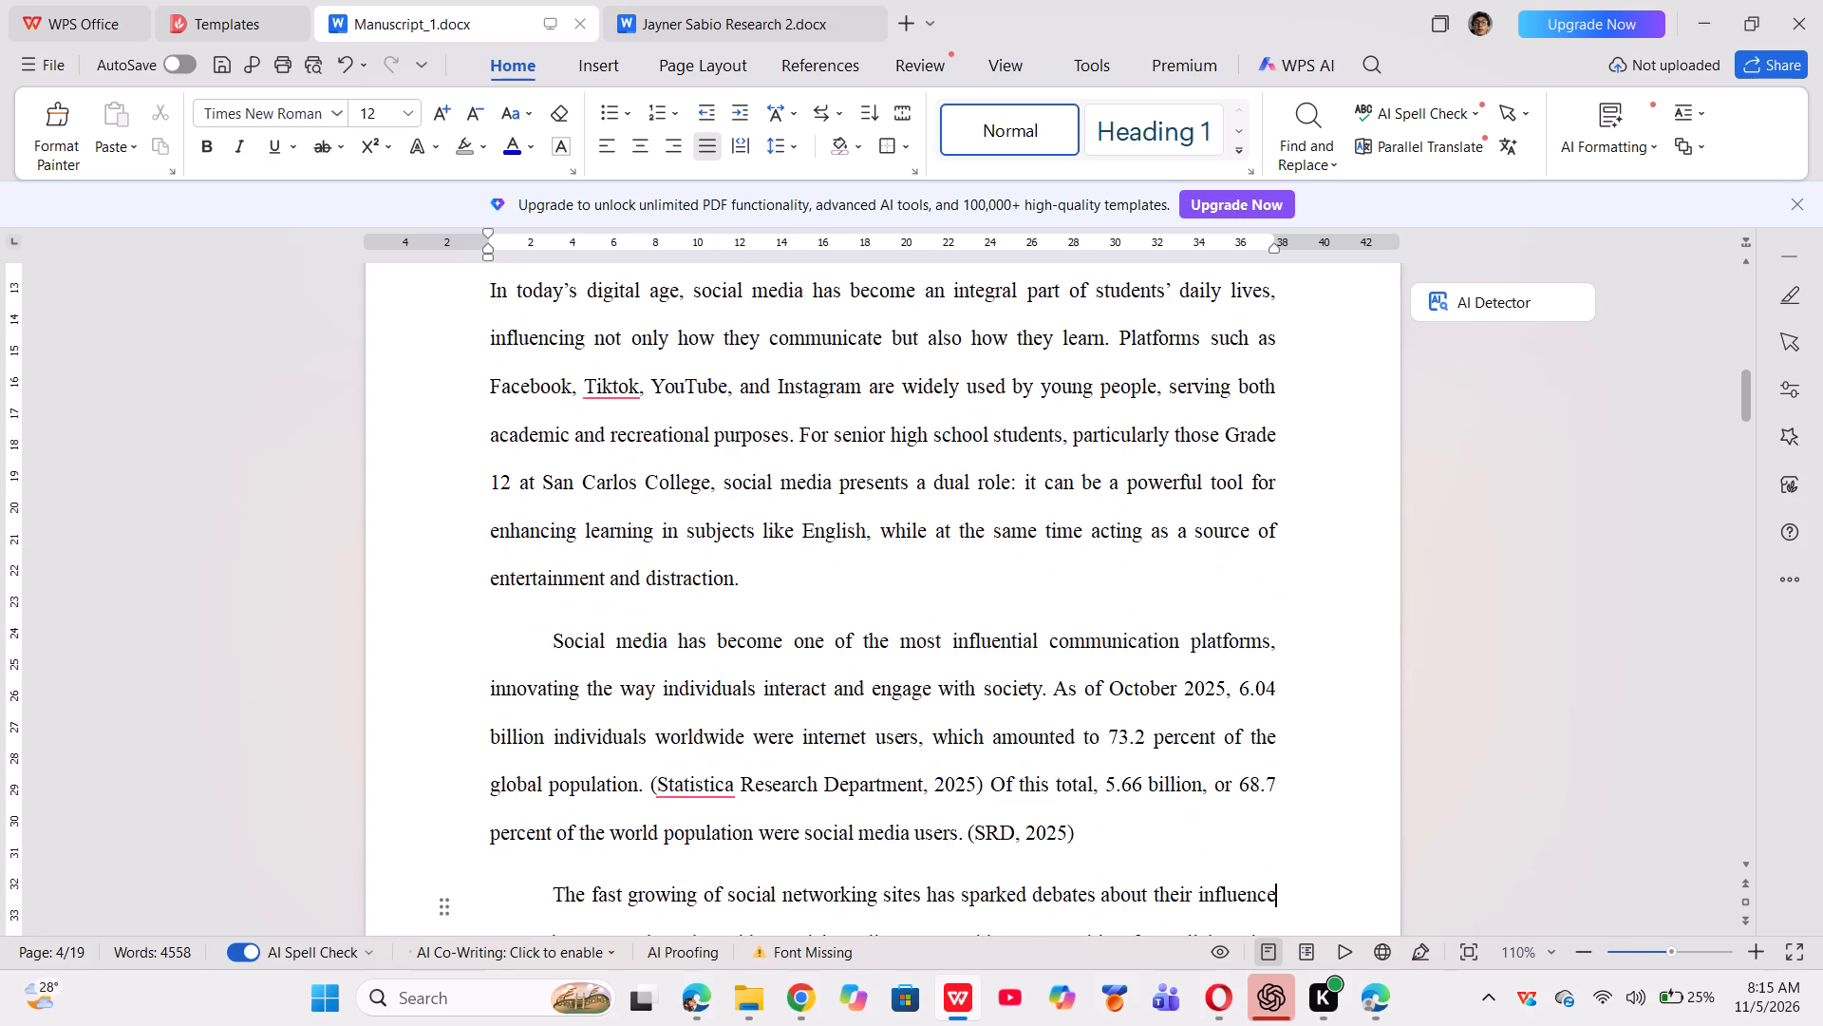
key("Down")
key("Down")
key("Down")
Review the Background of the Study paragraphs on page 2 again, going back to the start of that page.
key("Up")
key("Up")
key("Up")
key("Up")
key("Up")
key("Up")
key("Up")
key("Up")
key("Up")
key("Up")
key("Up")
key("Up")
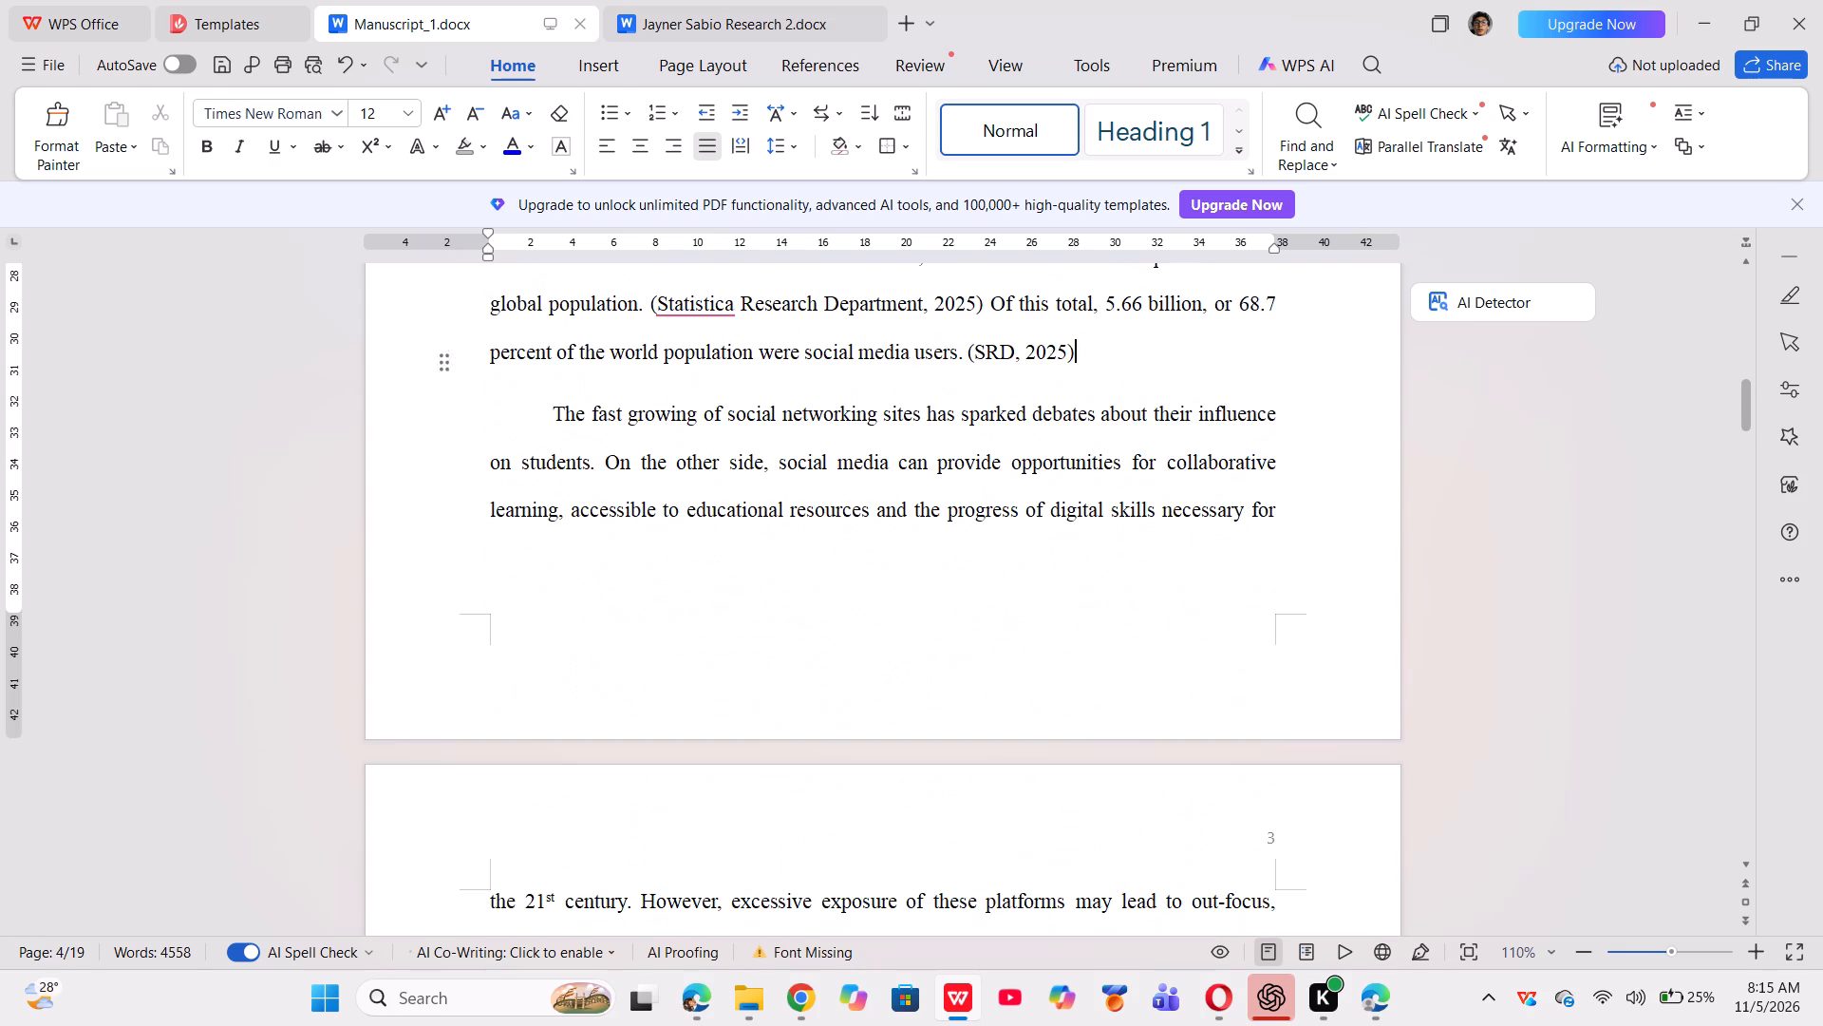
key("Up")
key("Up")
key("Up")
key("Up")
key("Up")
key("Up")
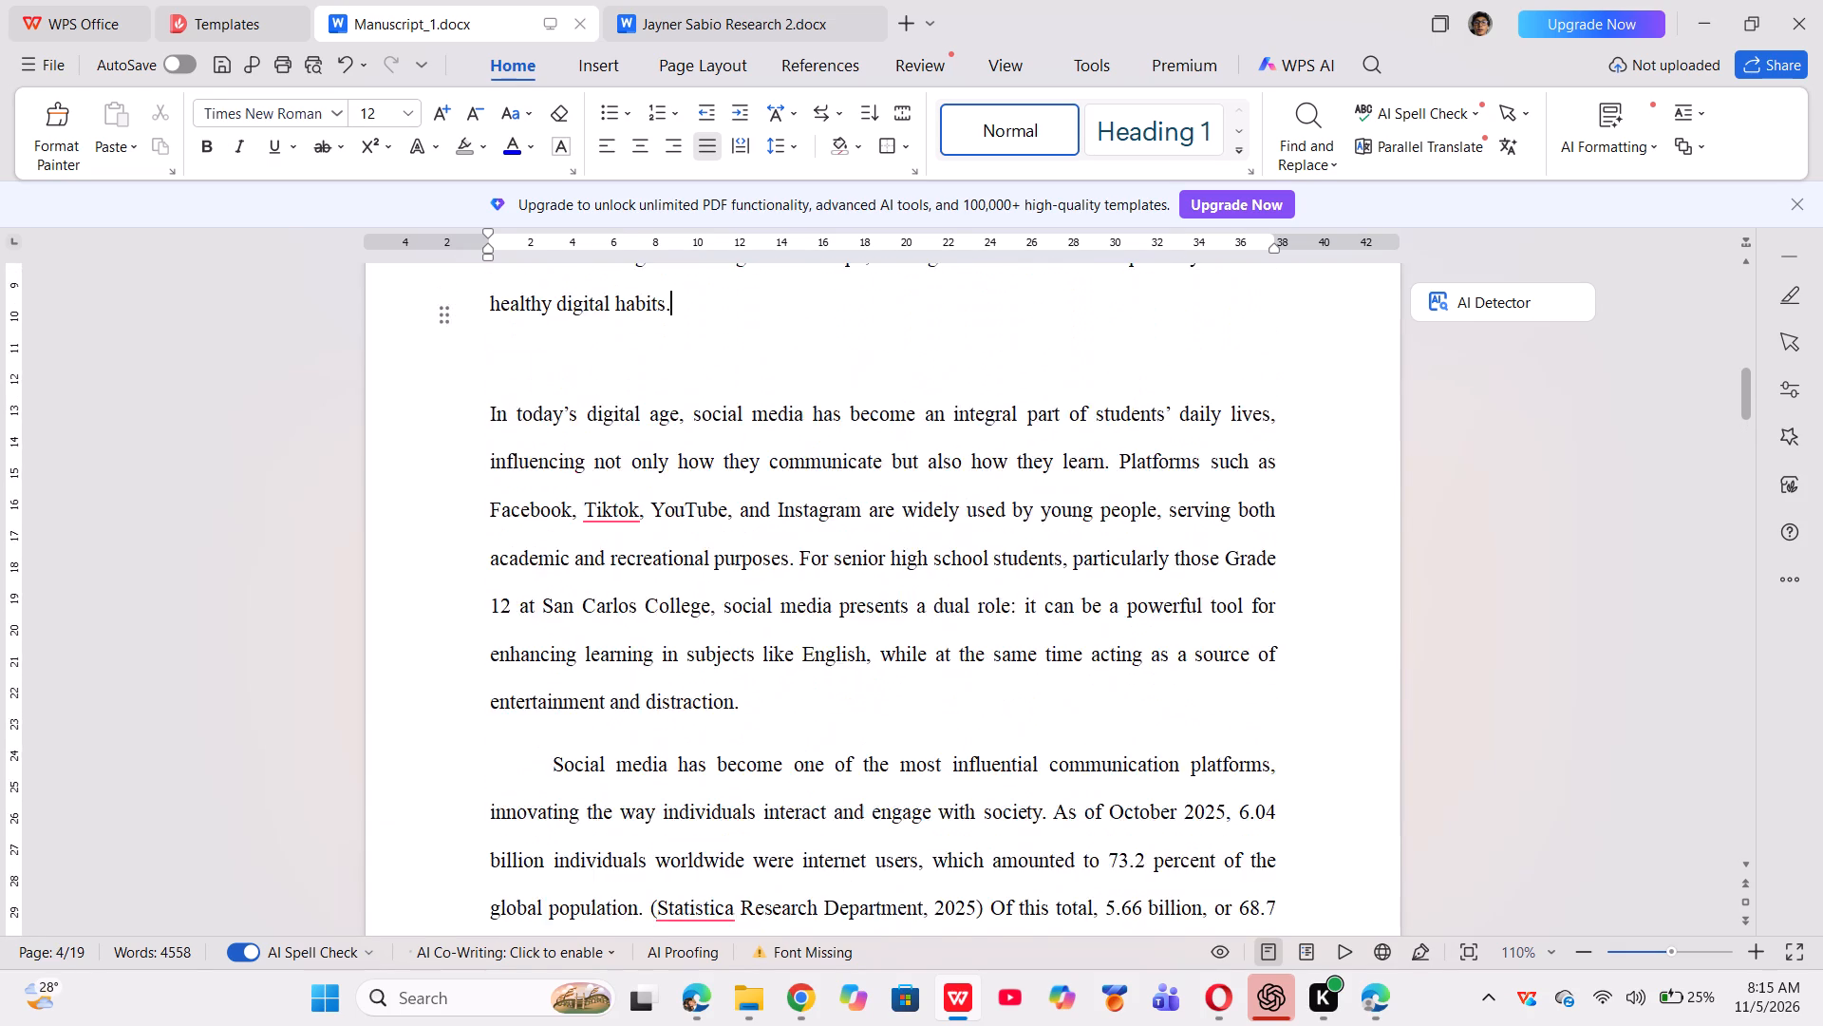
key("Up")
key("Up")
key("Up")
key("Up")
key("Up")
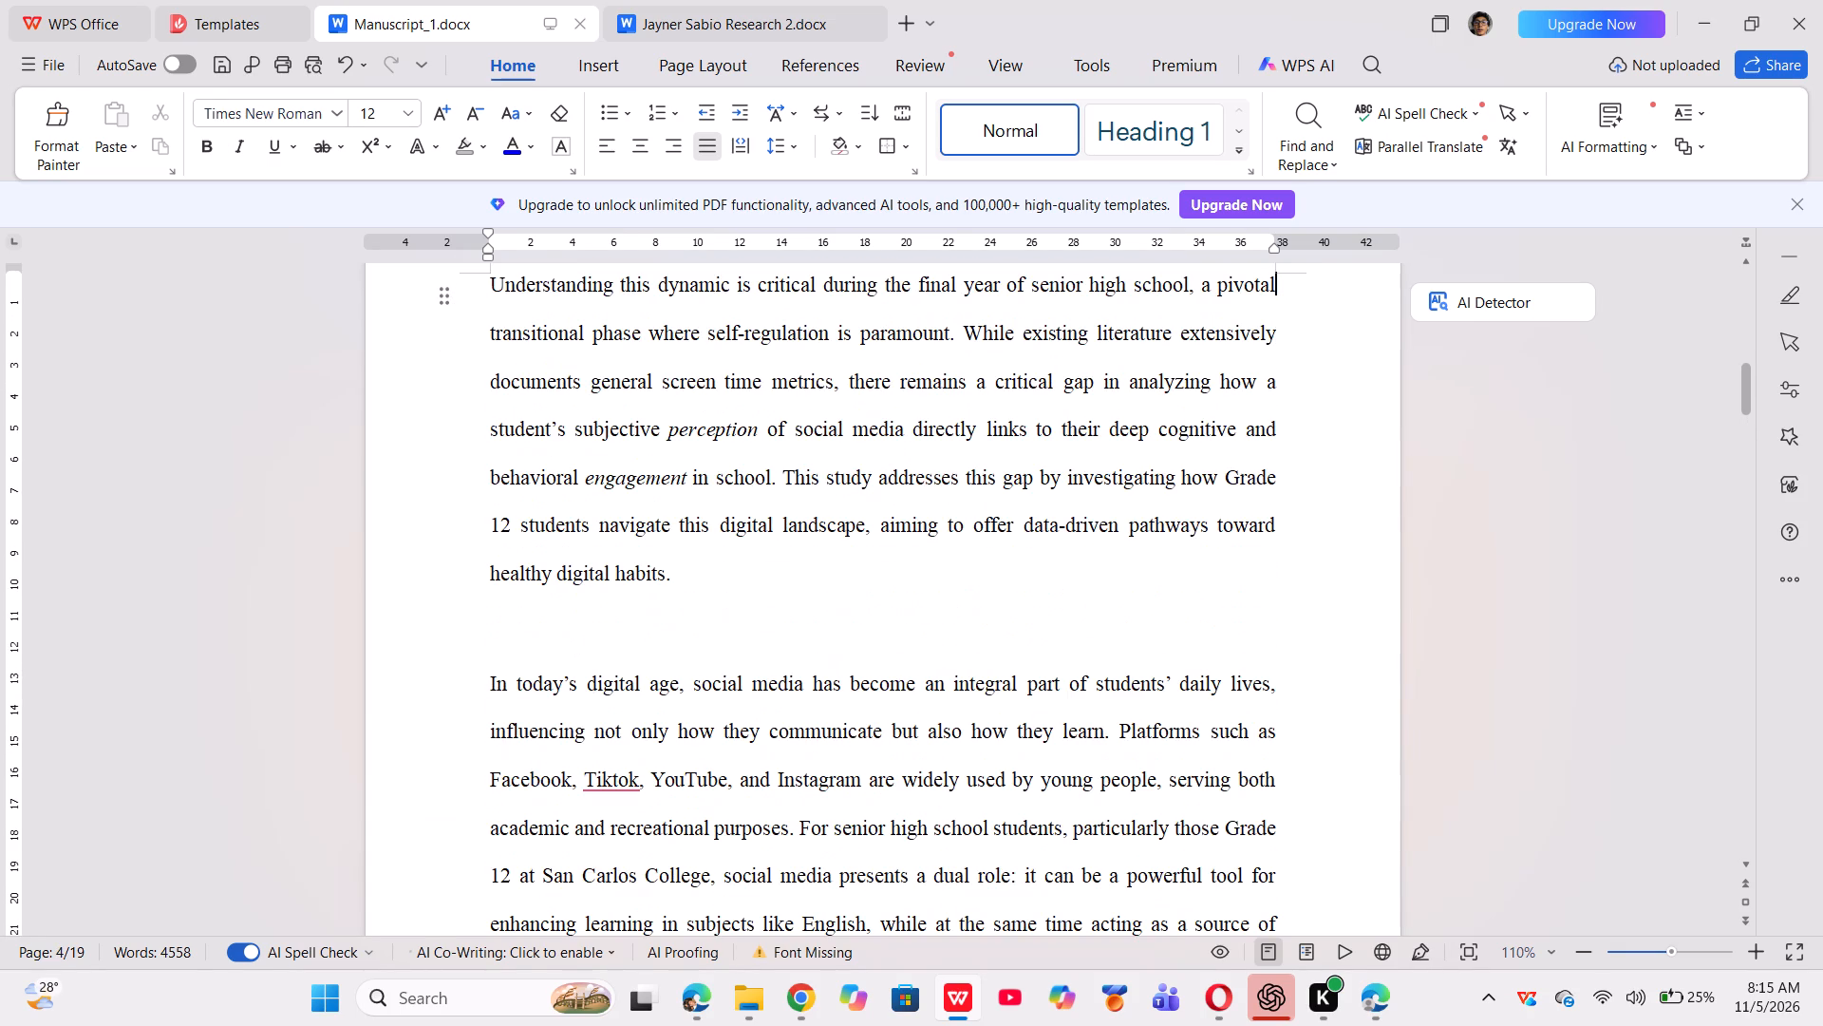
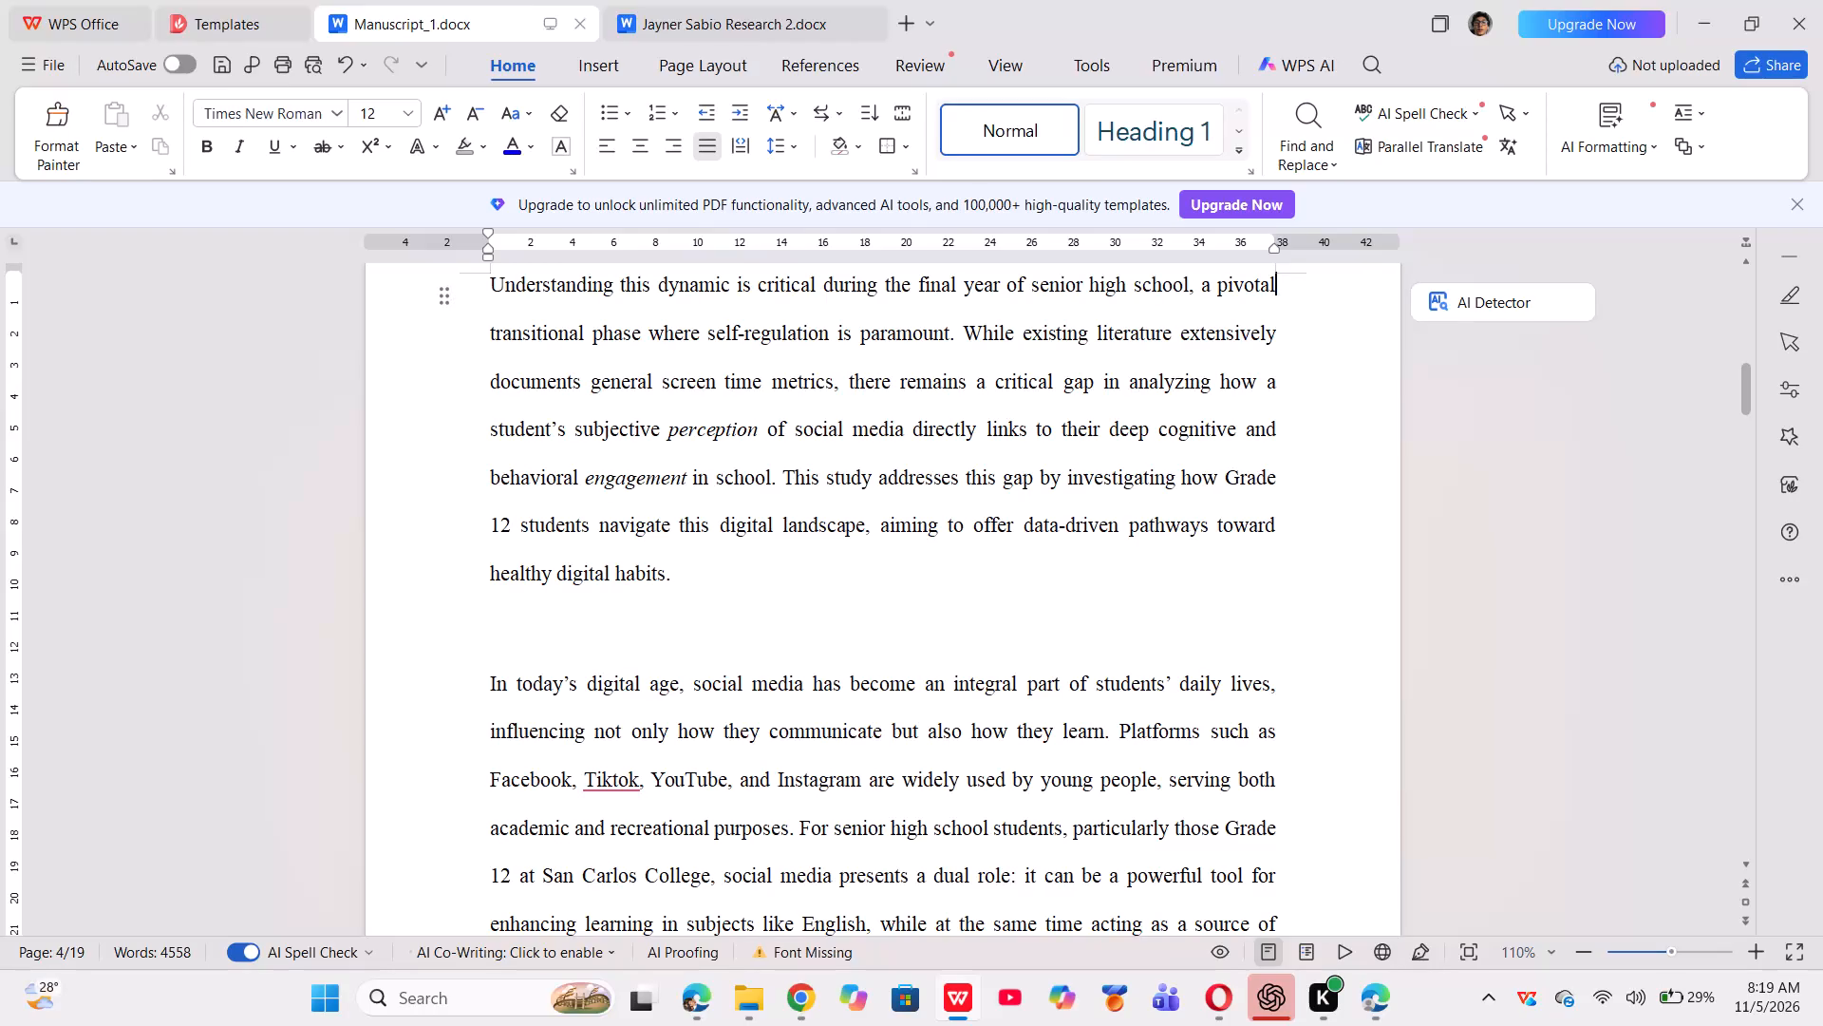
Read on from the "Understanding this dynamic" paragraph into the "In today's digital age" paragraph of the Background of the Study.
left_click(807, 489)
key("Down")
key("Down")
key("Down")
key("Down")
key("Down")
key("Down")
key("Down")
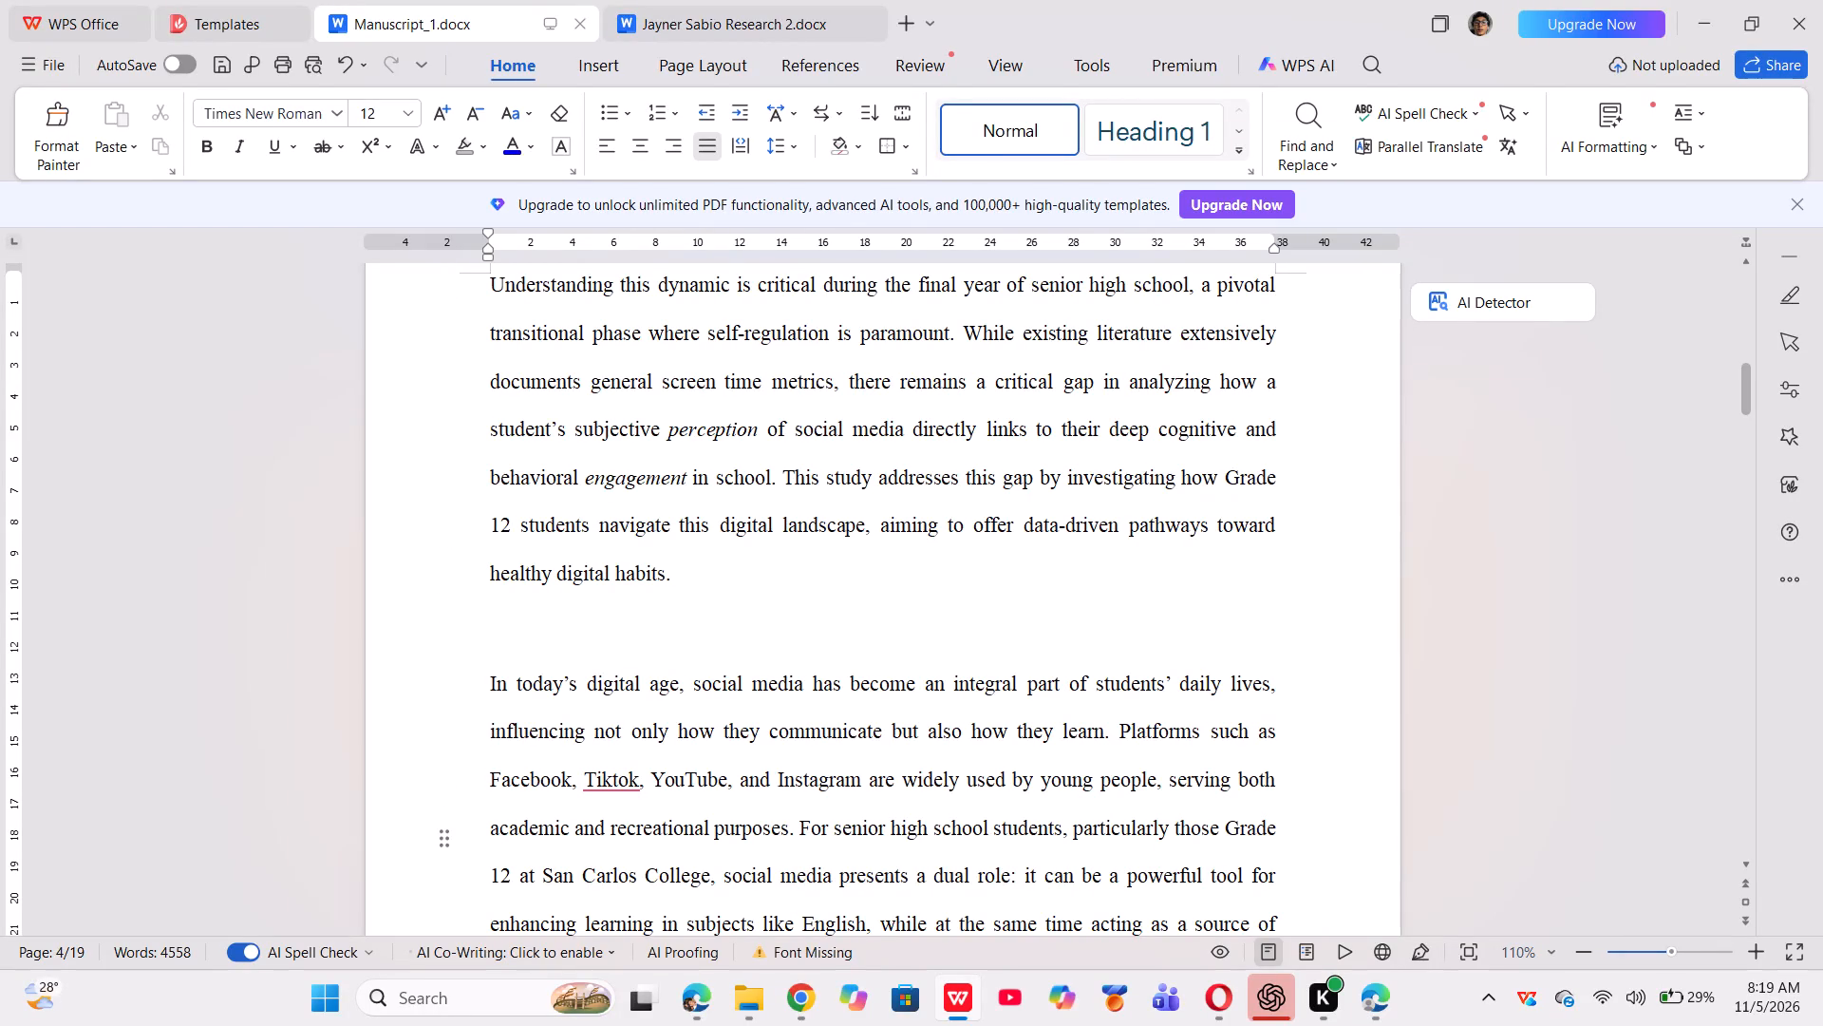
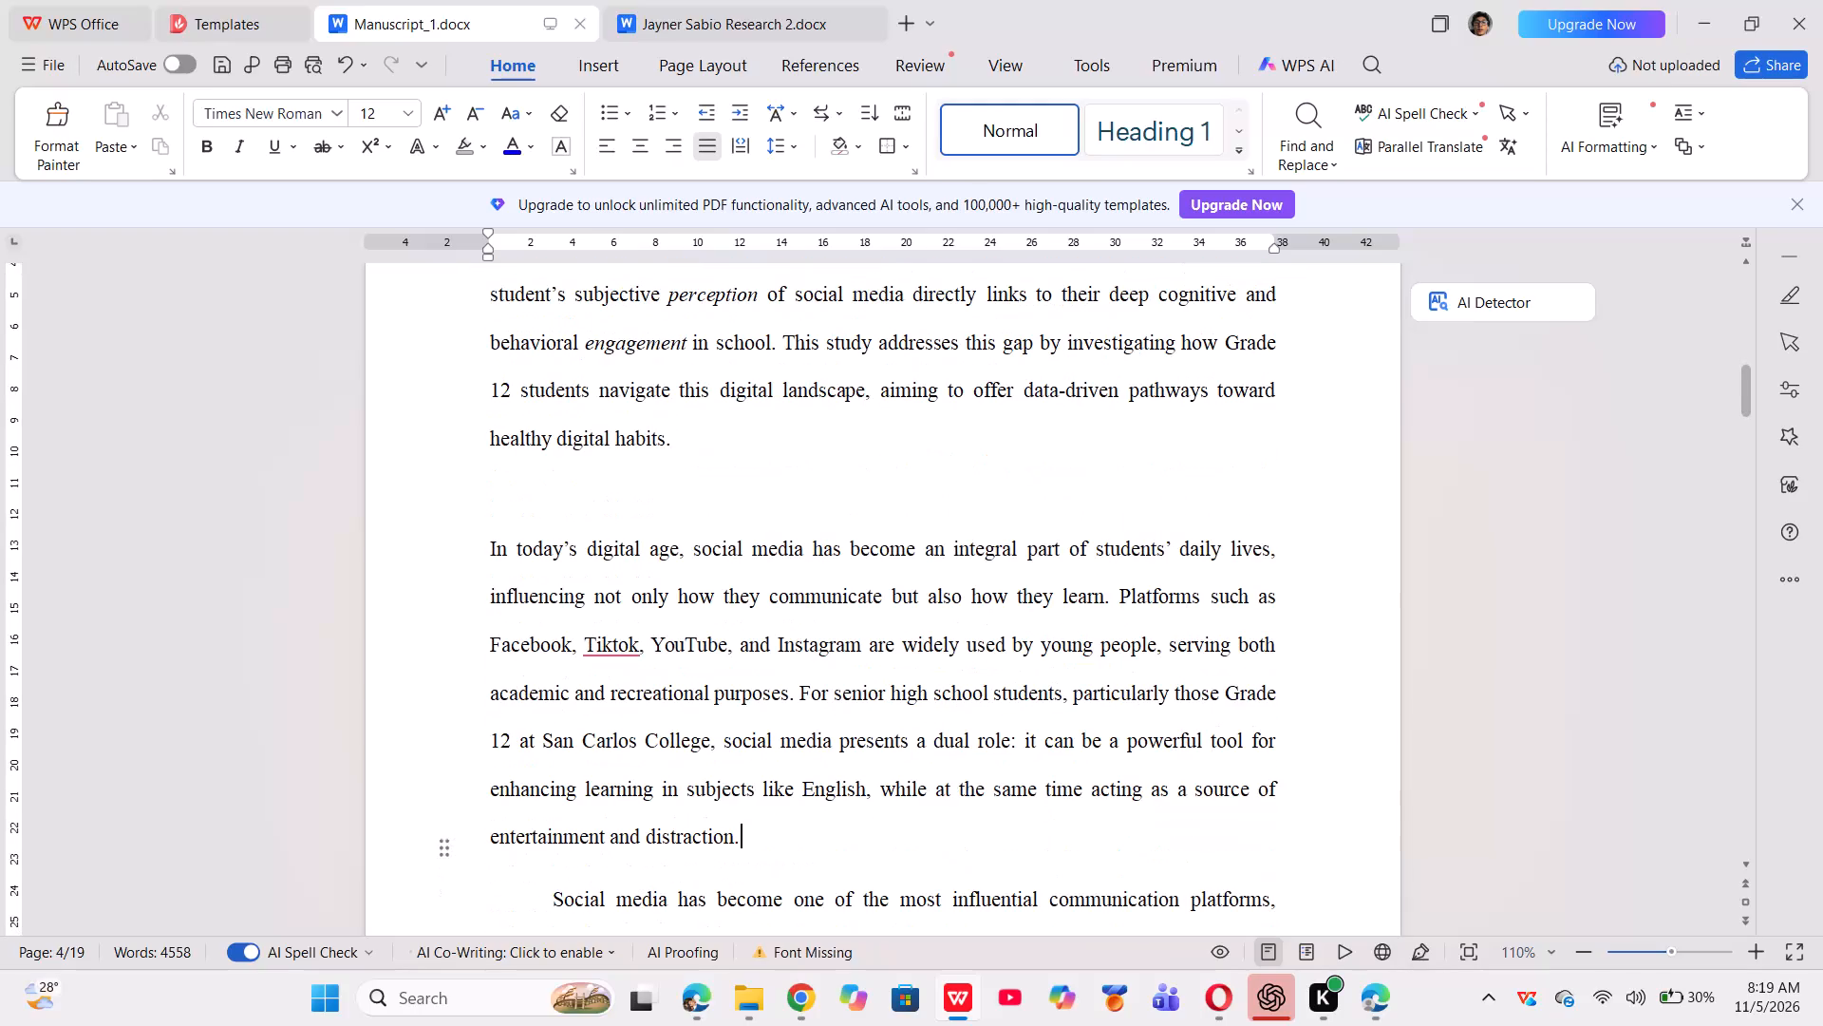
Go back from the "In today's digital age" paragraph through the earlier Chapter I text to the table of contents.
key("Up")
key("Up")
key("Up")
key("Up")
key("Up")
key("Up")
key("Up")
key("Up")
key("Up")
key("Up")
key("Up")
key("Up")
key("Up")
key("Up")
key("Up")
key("Up")
key("Up")
key("Up")
key("Up")
key("Up")
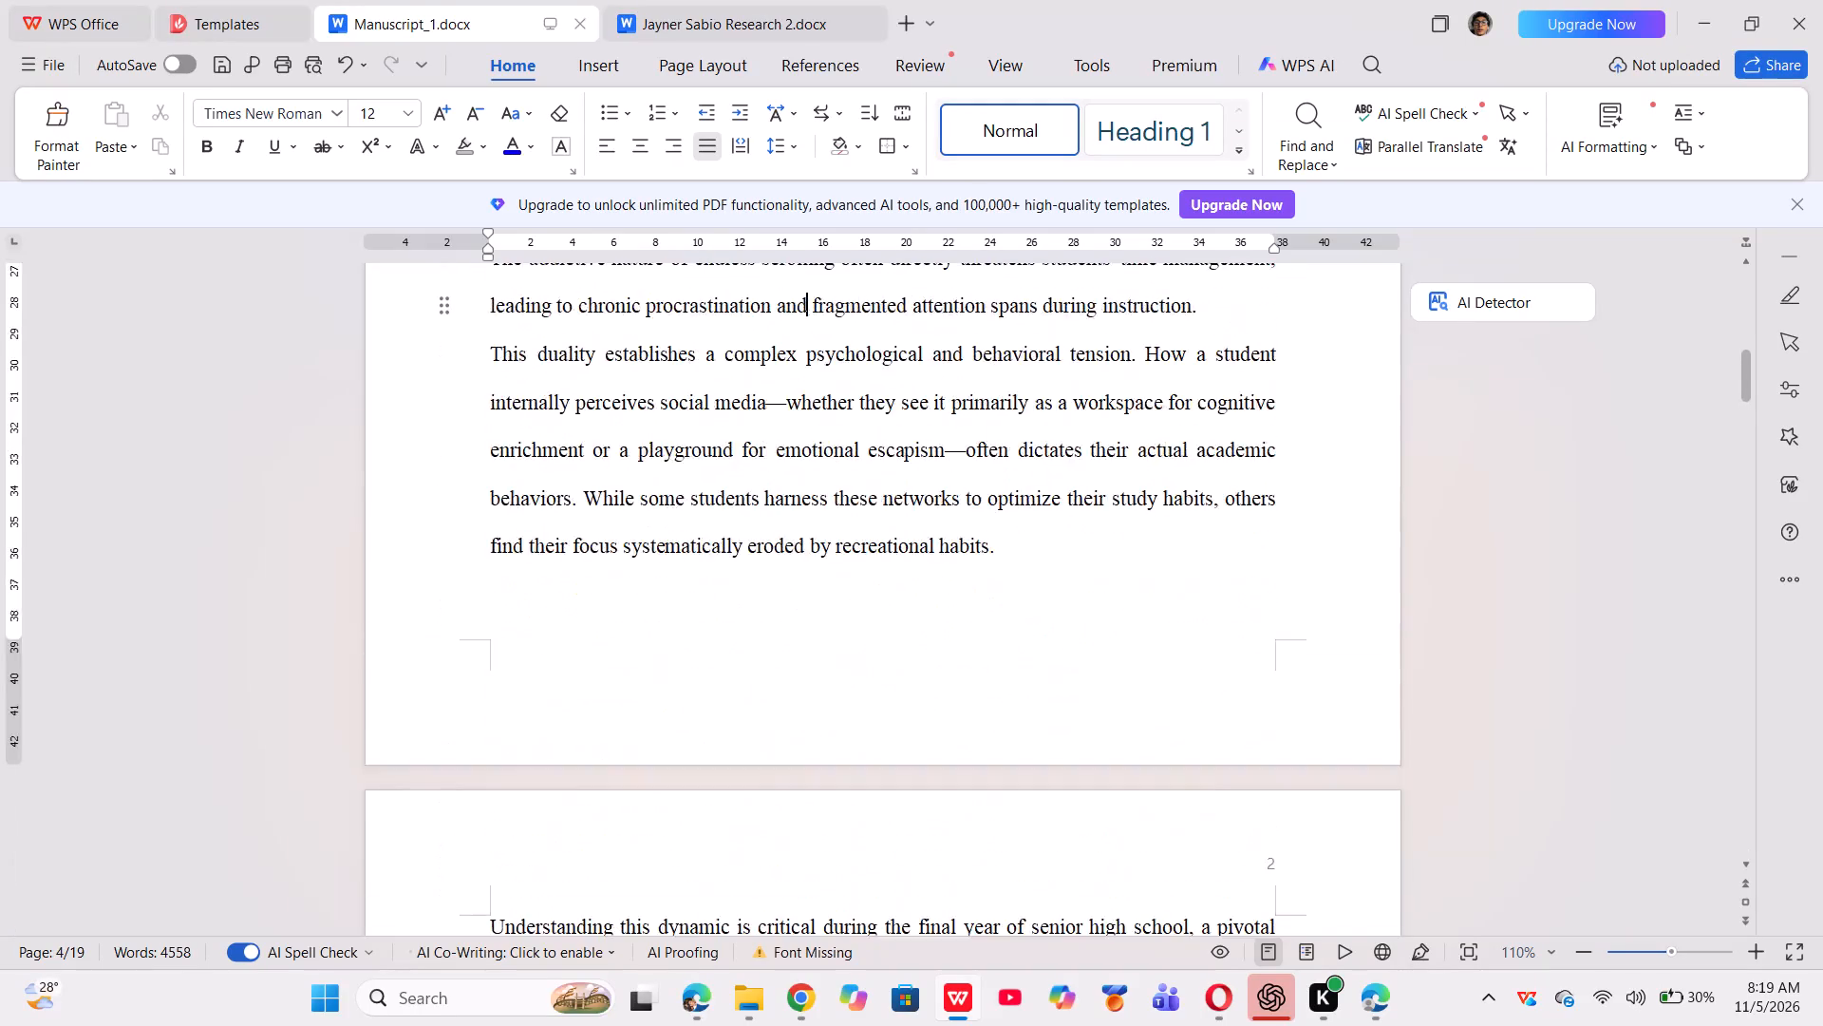
Look through the table of contents from its title to the Background of the Study heading in Chapter I.
key("Down")
key("Down")
key("Down")
key("Down")
key("Down")
key("Down")
key("Down")
key("Down")
key("Down")
key("Down")
key("Down")
key("Down")
key("Down")
key("Down")
key("Down")
key("Down")
key("Down")
key("Down")
key("Down")
key("Down")
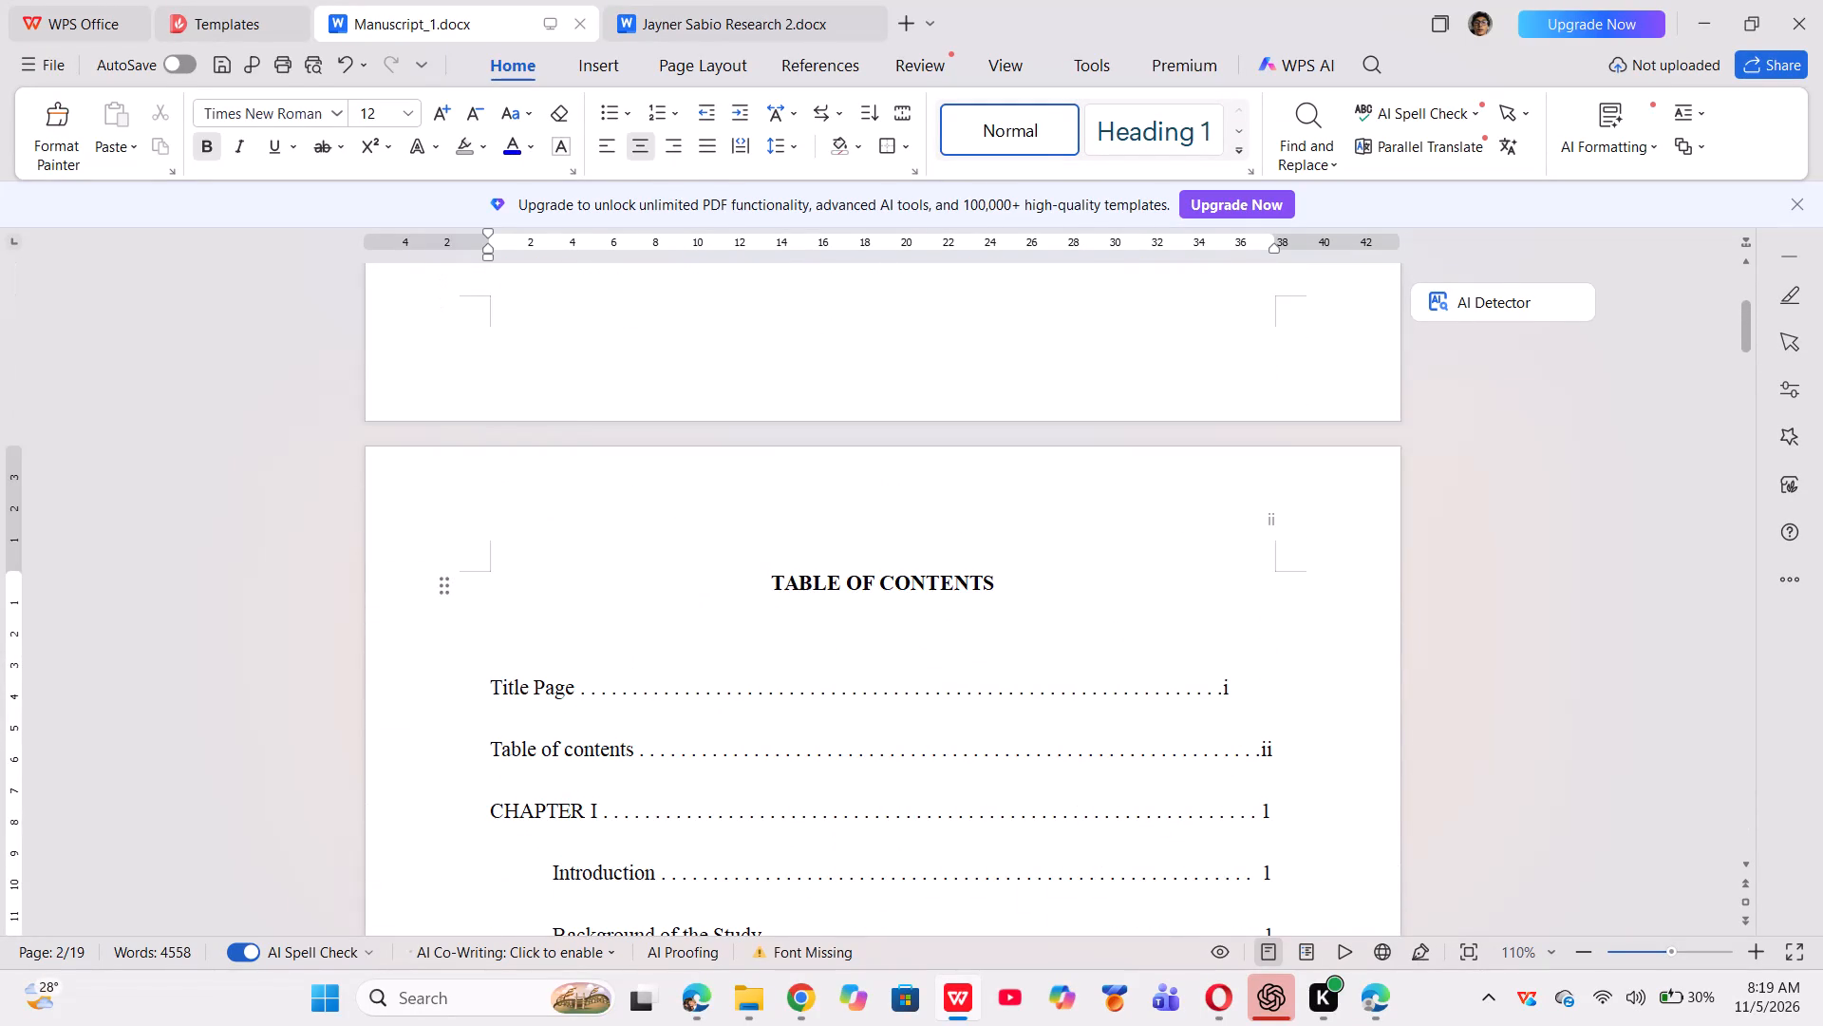
key("Down")
key("Down")
key("Down")
key("Down")
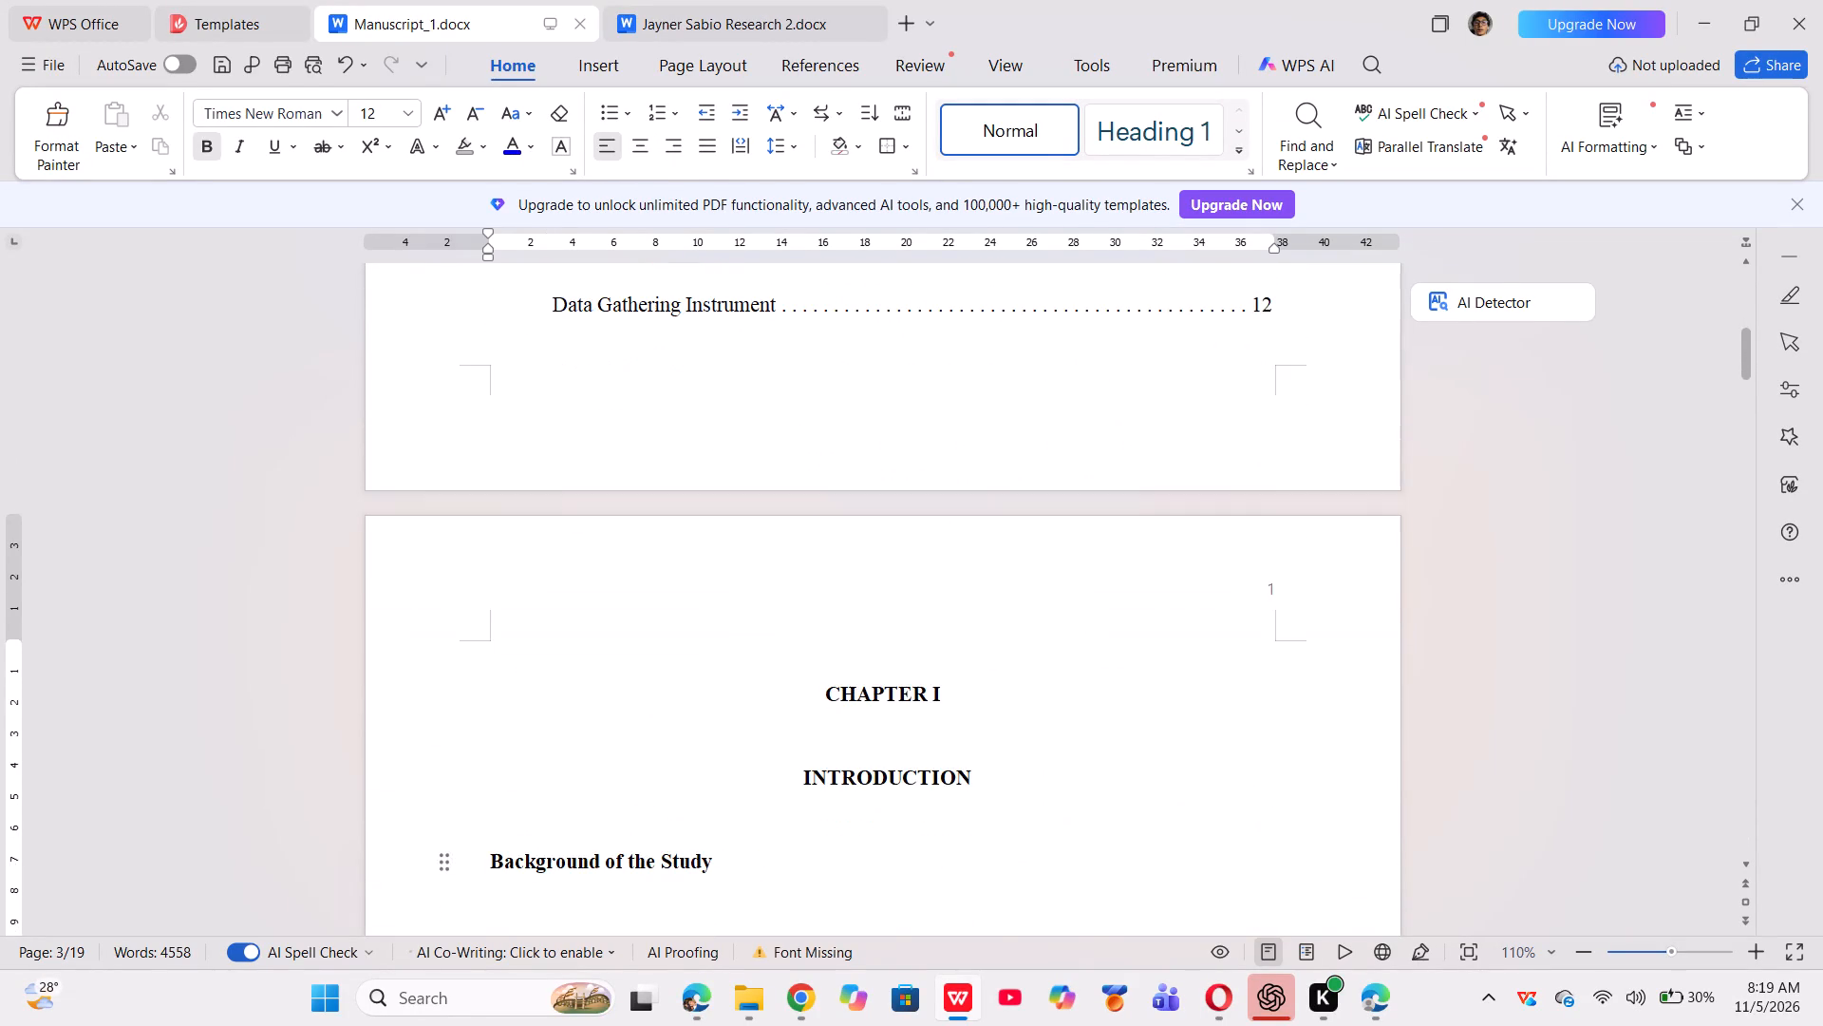
Read the opening "The rapid evolution of digital technology" paragraph of the Background of the Study.
key("Down")
key("Down")
key("Down")
key("Down")
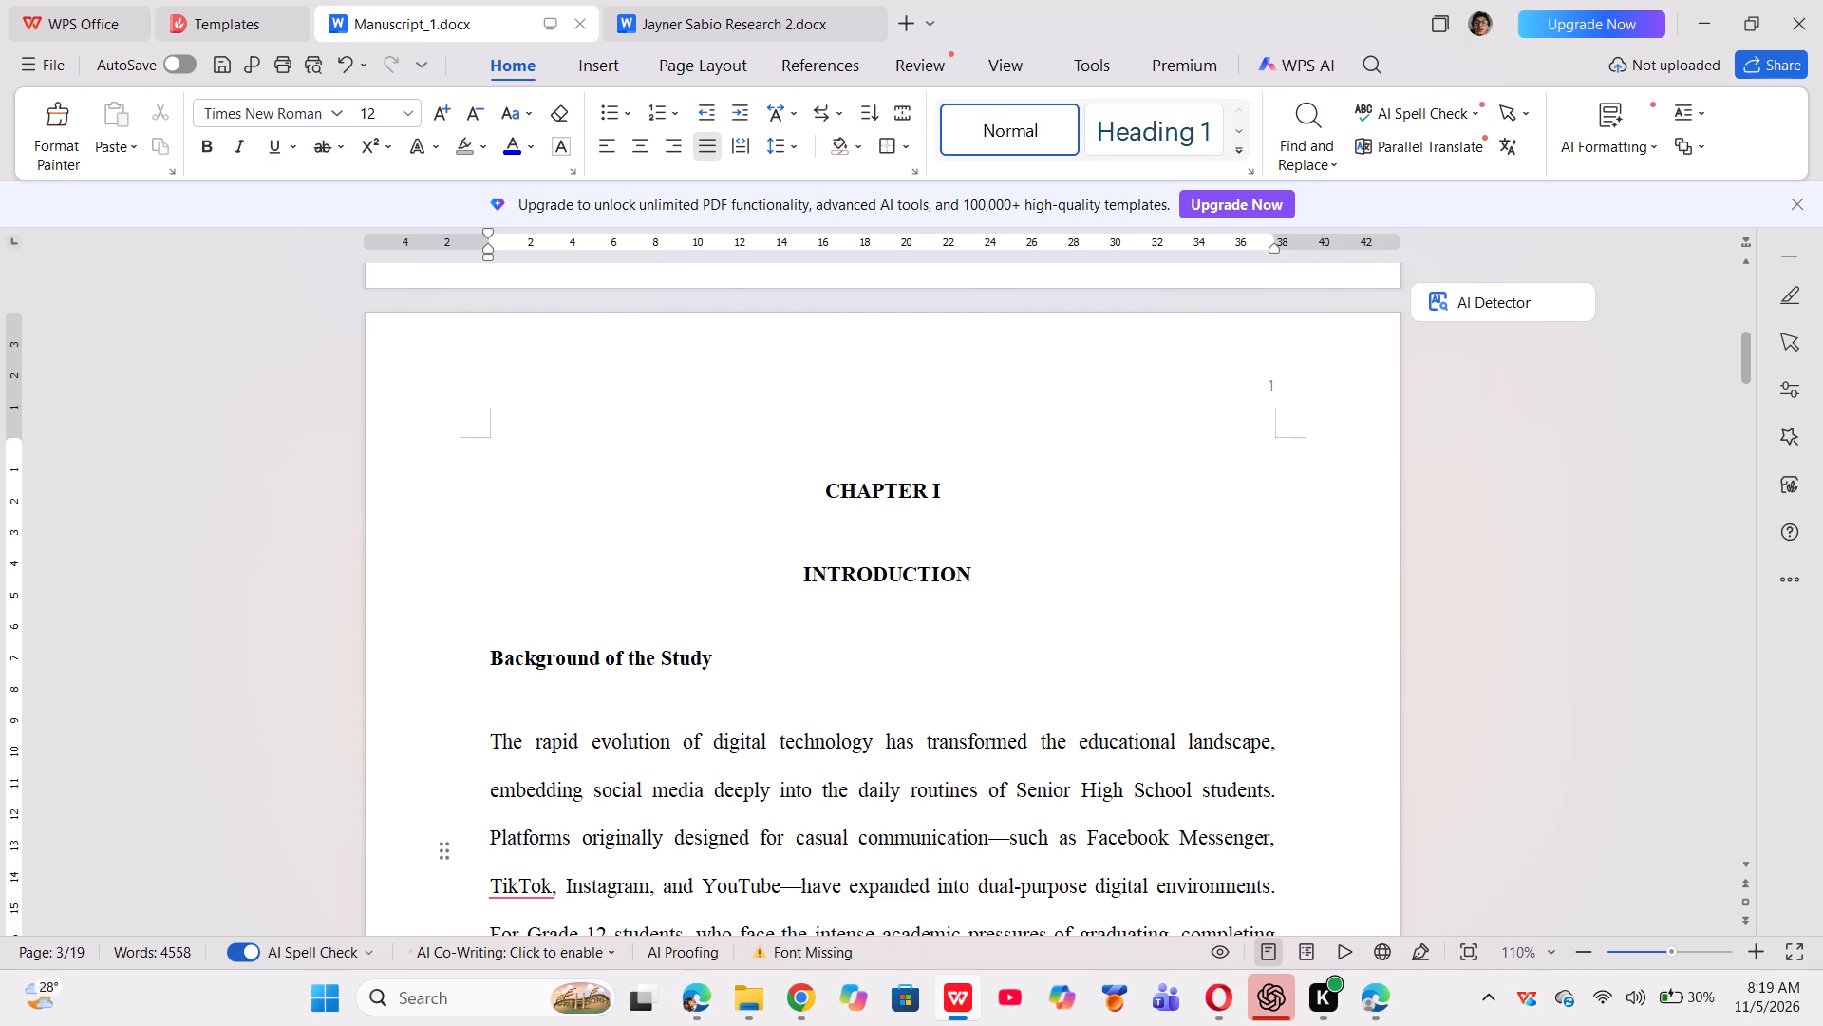
key("Down")
key("Down")
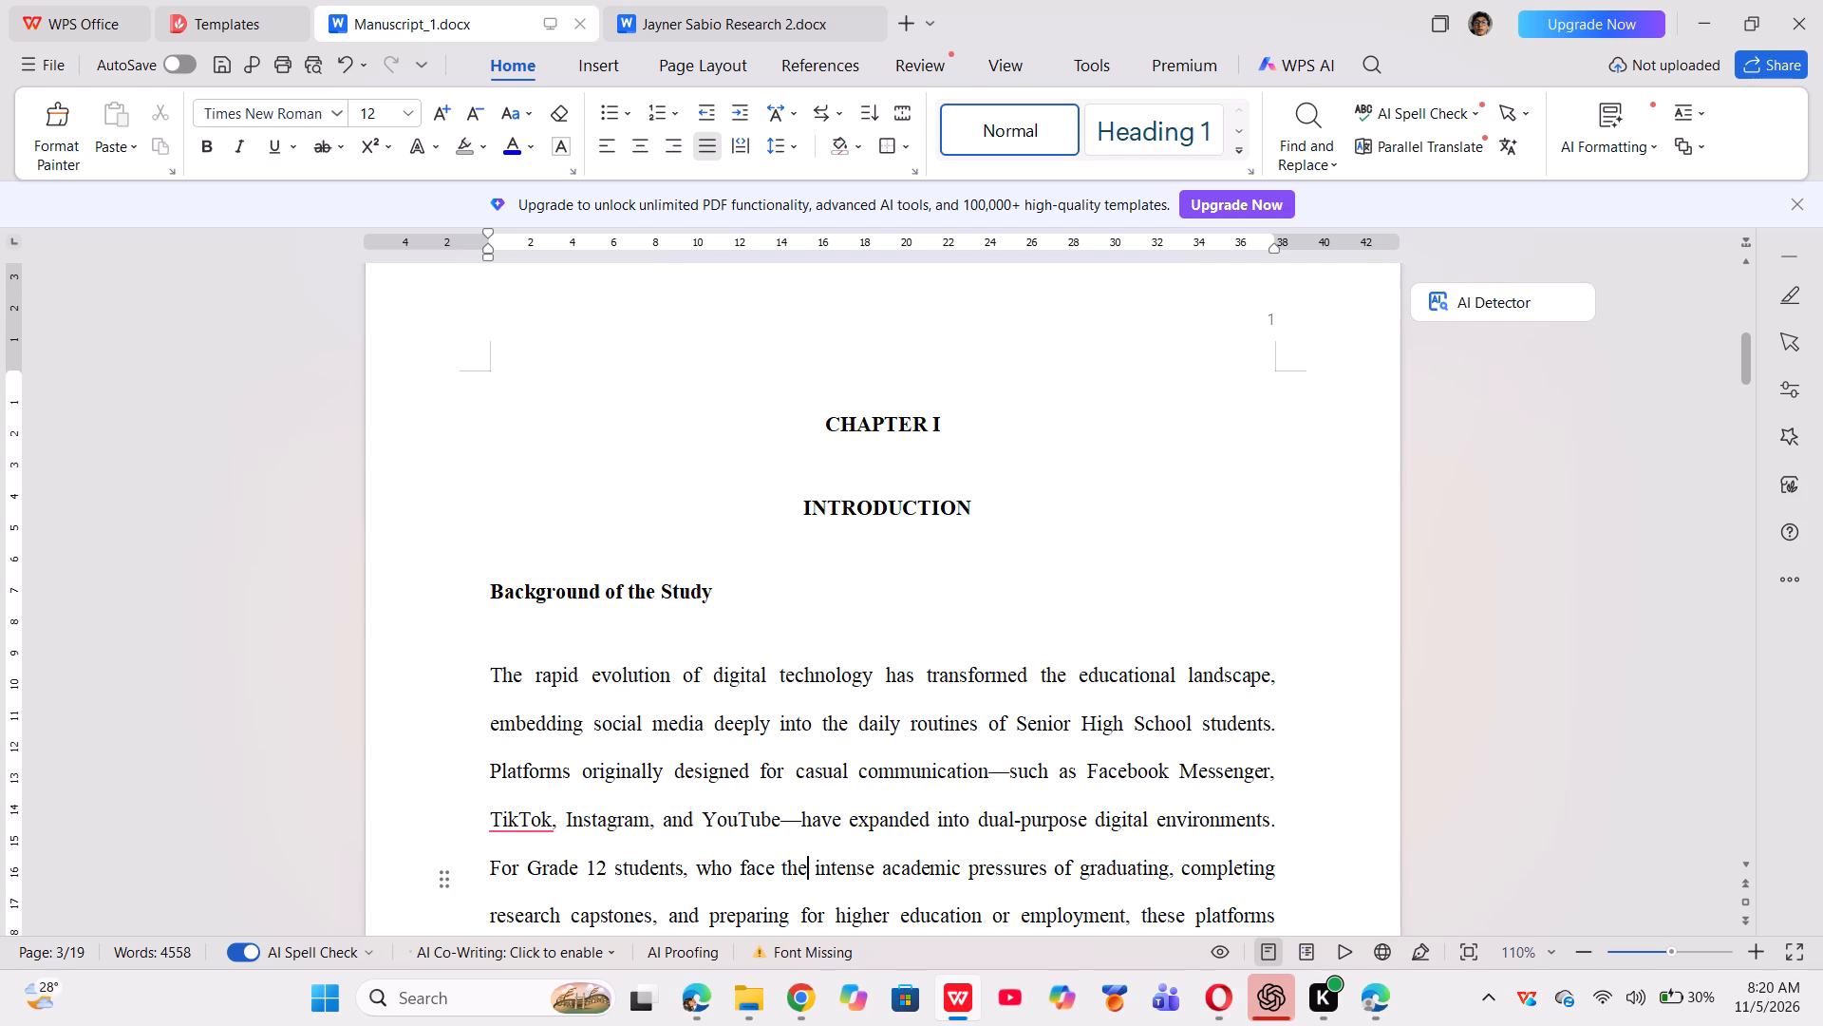
key("Down")
key("Down")
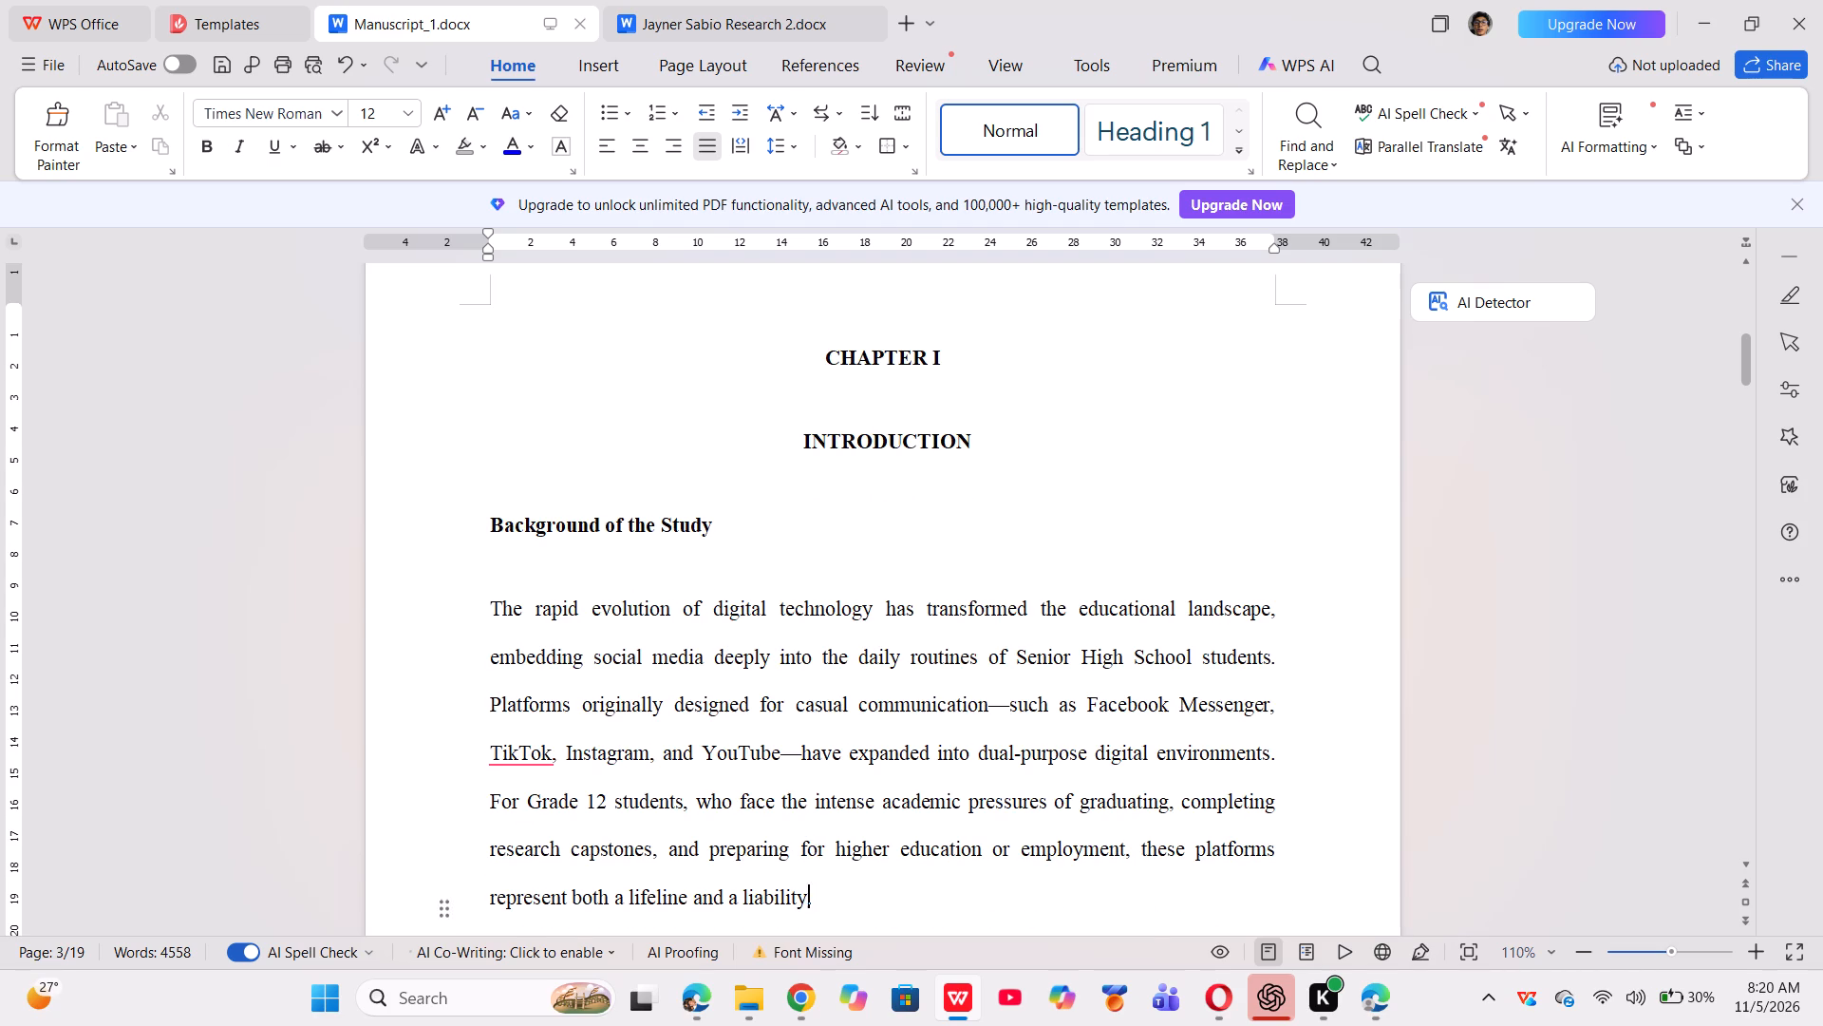
Read the "On one hand" and "This duality" paragraphs of the Background of the Study.
key("Down")
key("Down")
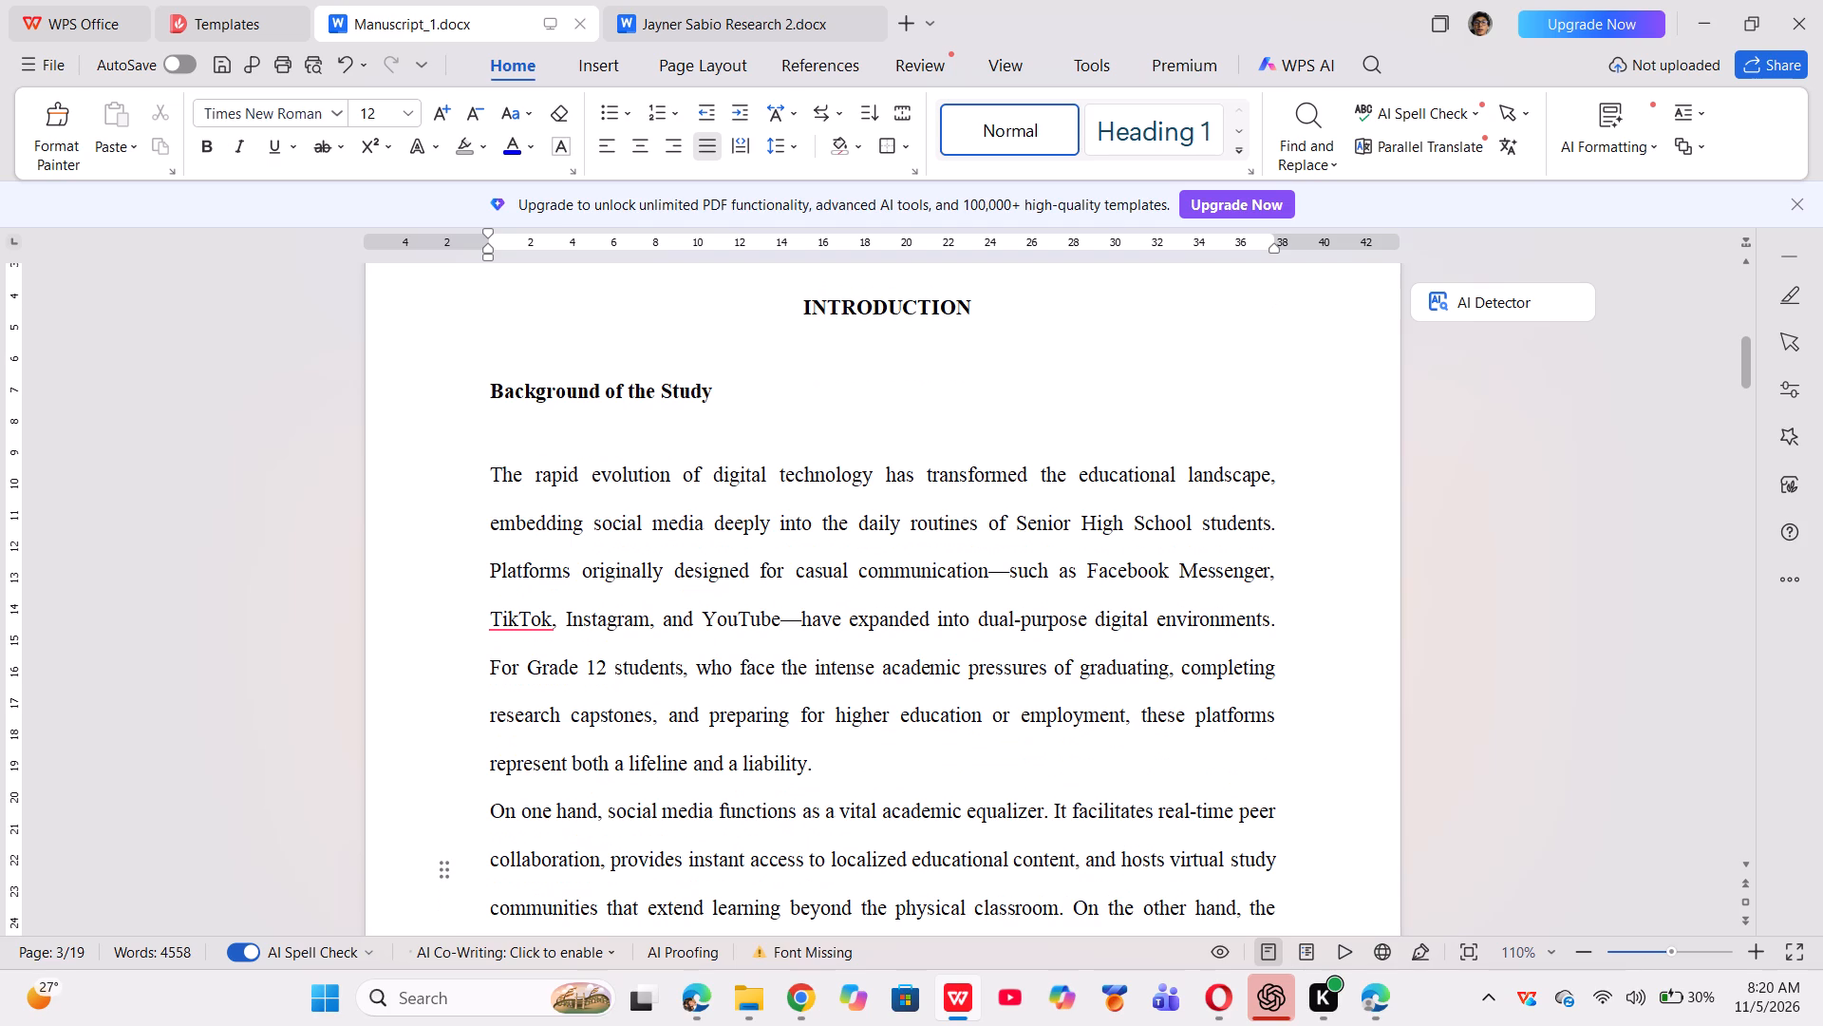
key("Down")
key("Down")
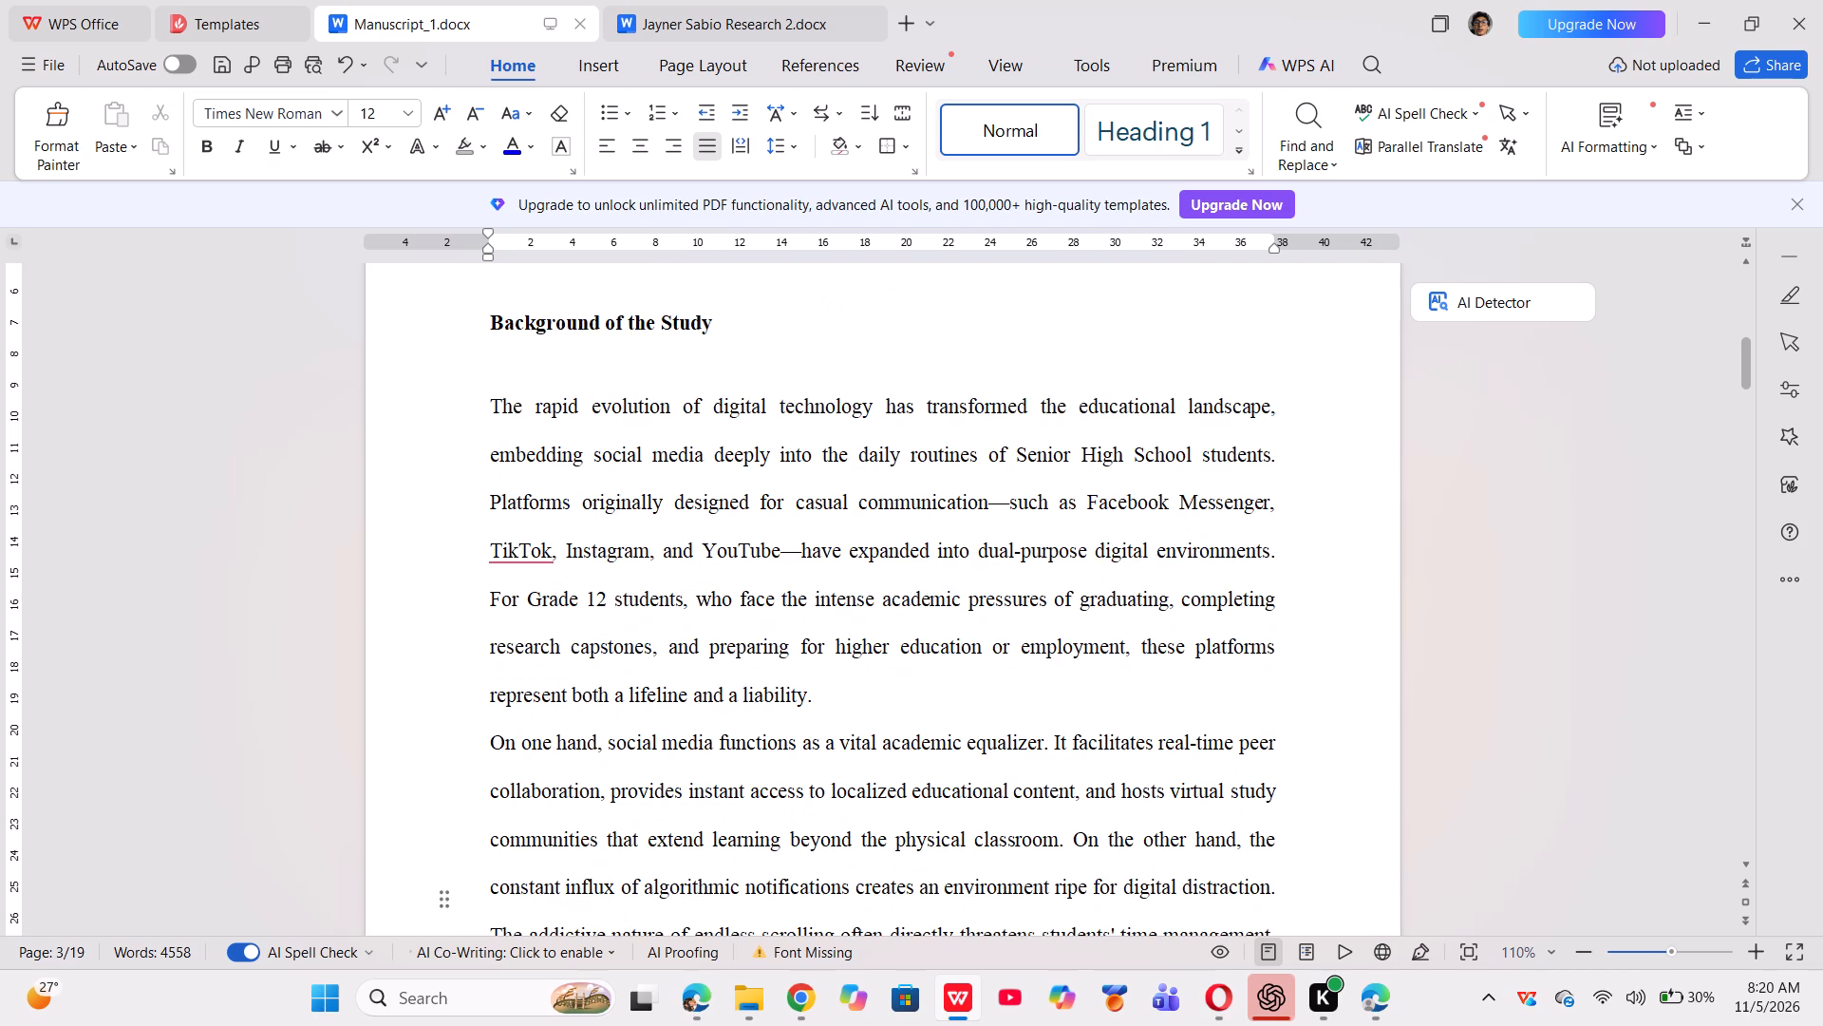
key("Down")
key("Down")
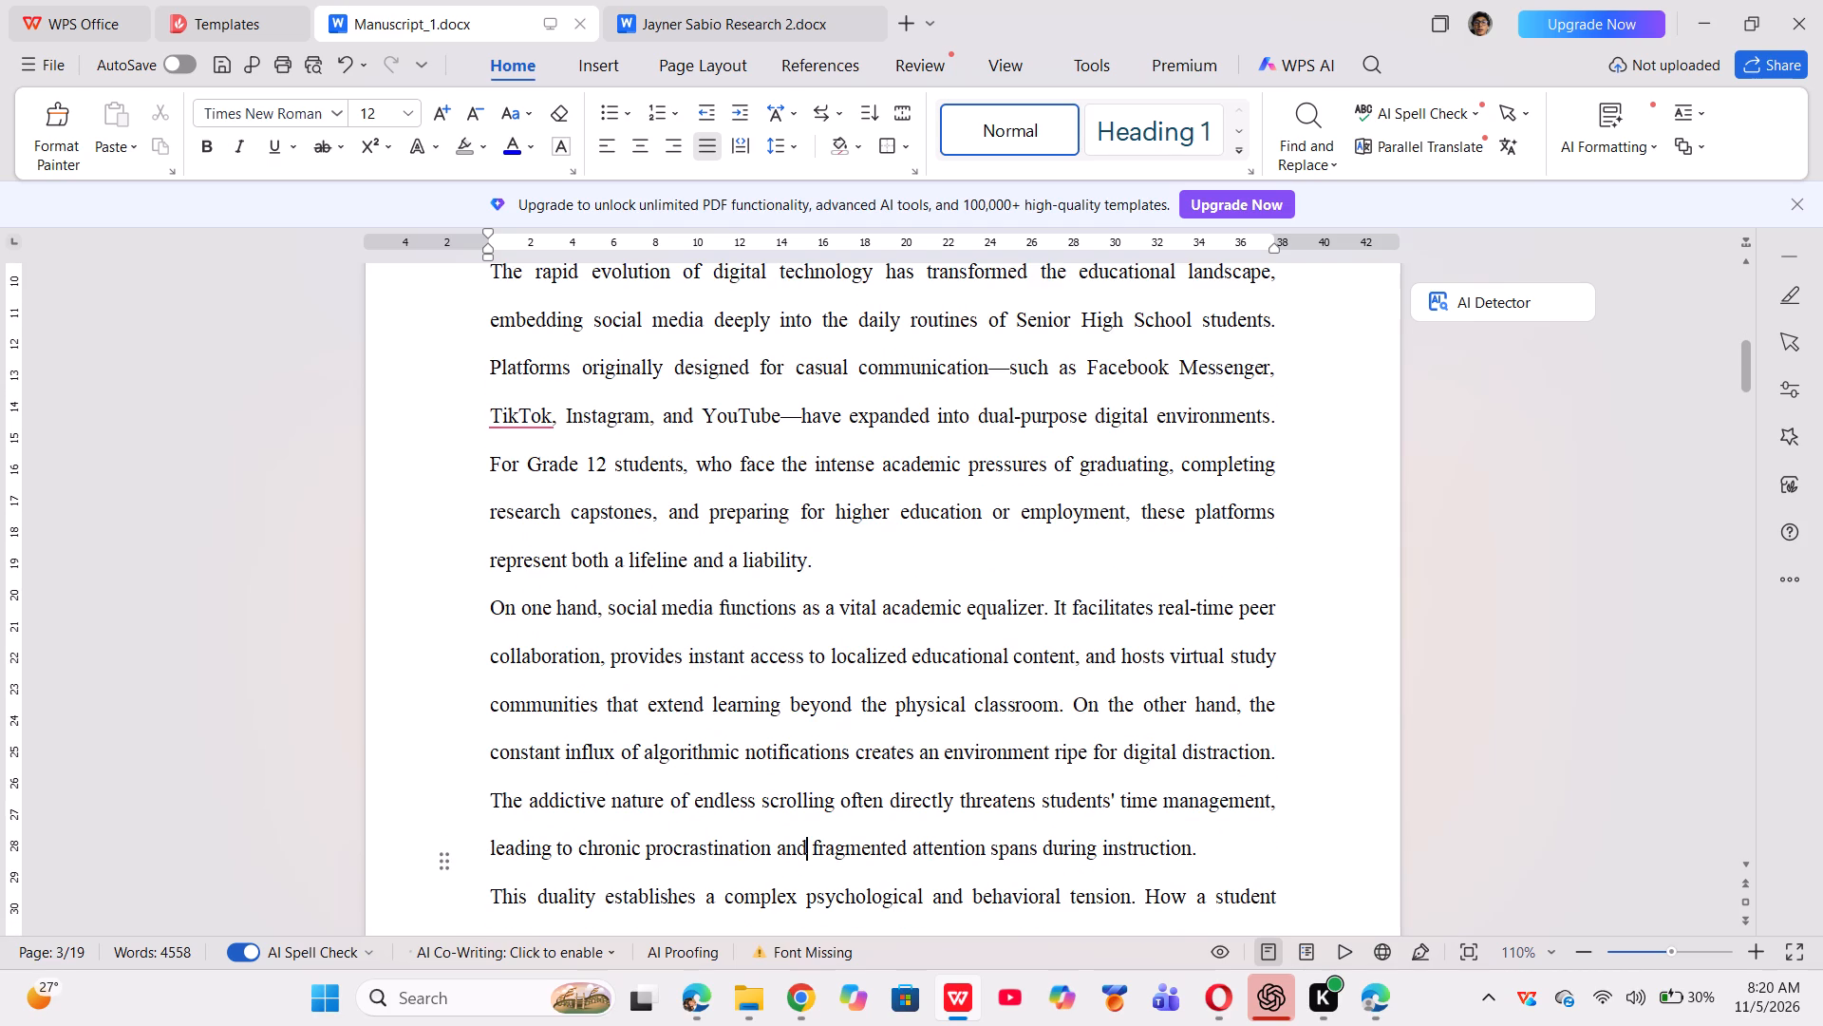
key("Down")
key("Down")
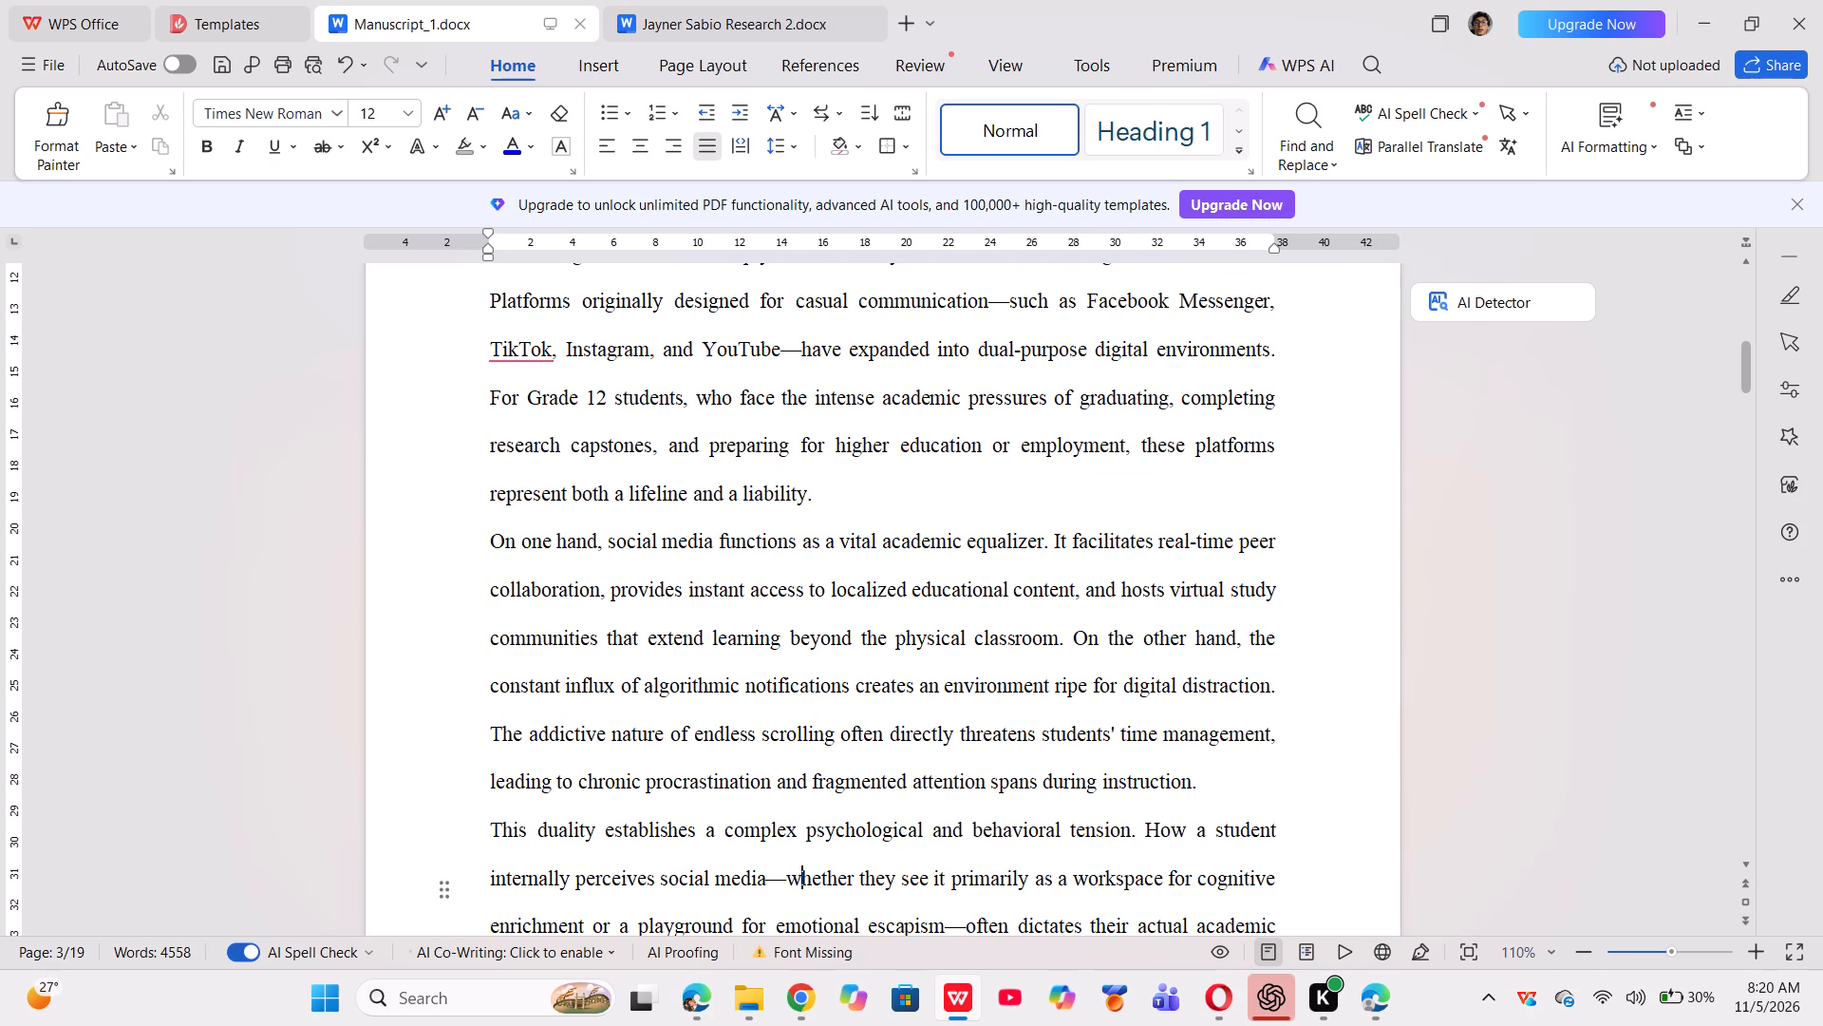
key("Down")
key("Down")
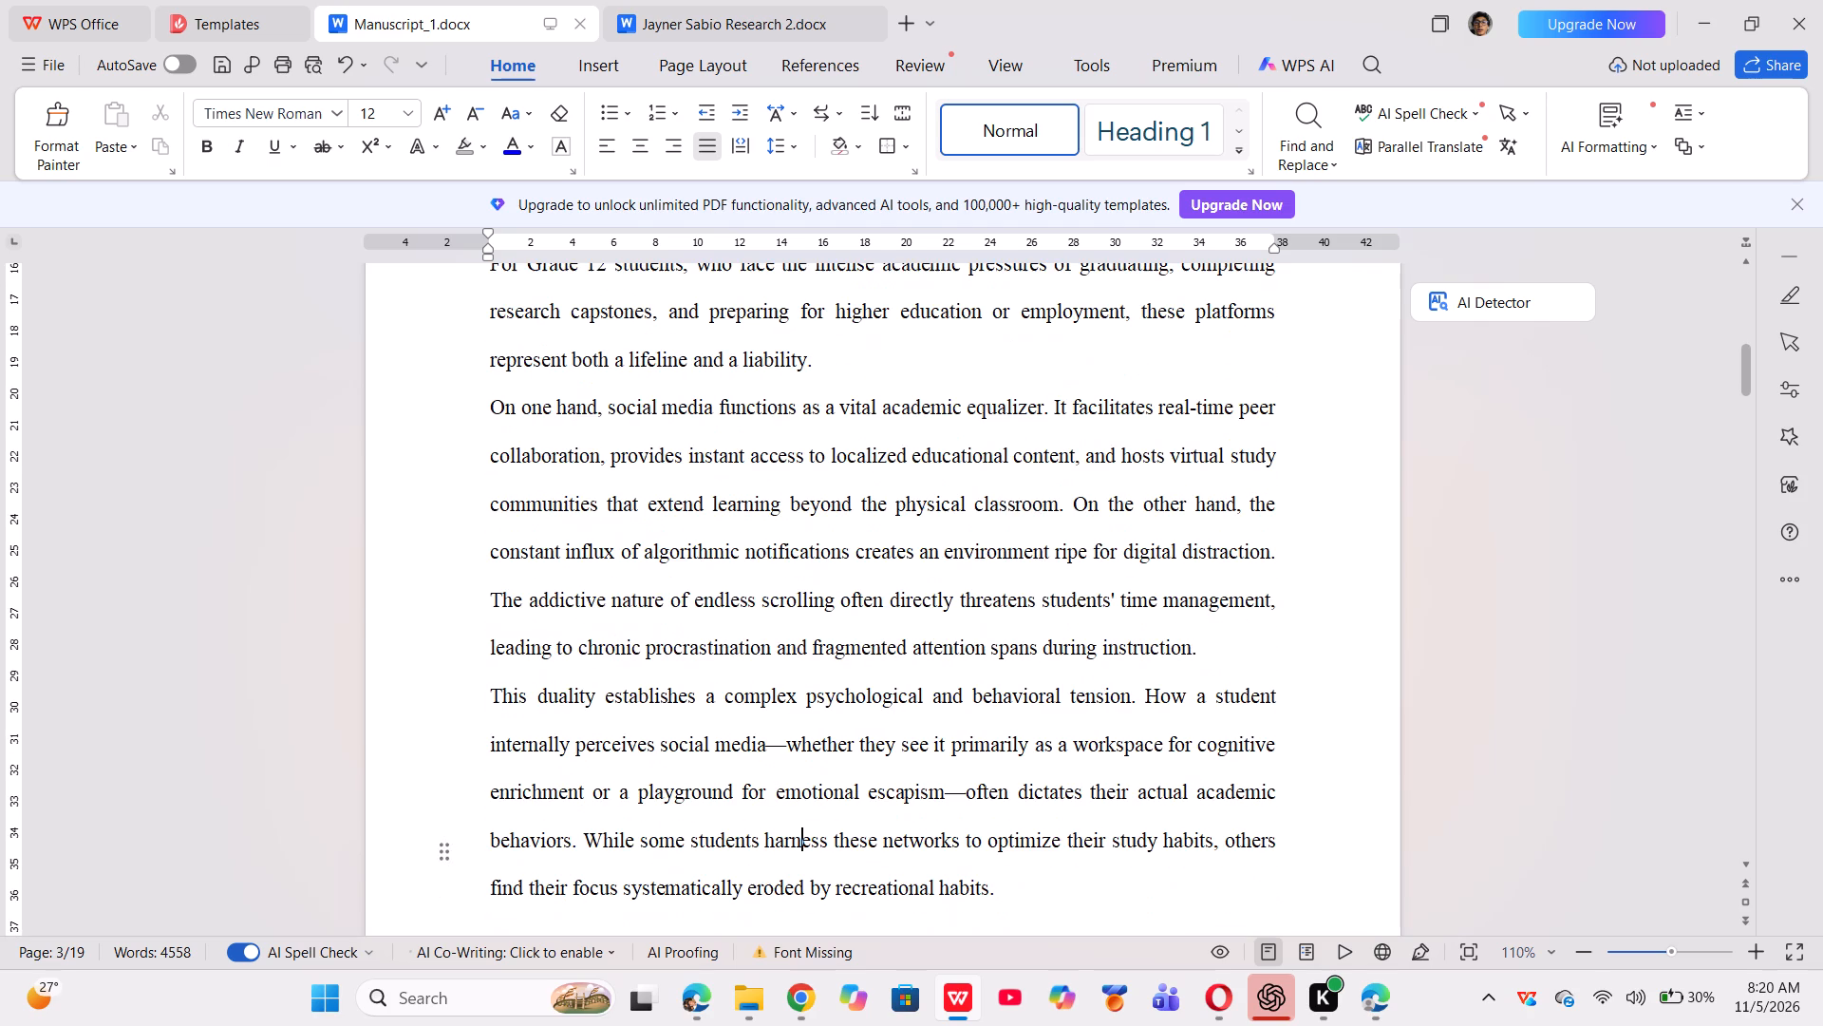
key("Down")
Read the "Understanding this dynamic" paragraph at the start of manuscript page 2.
key("Down")
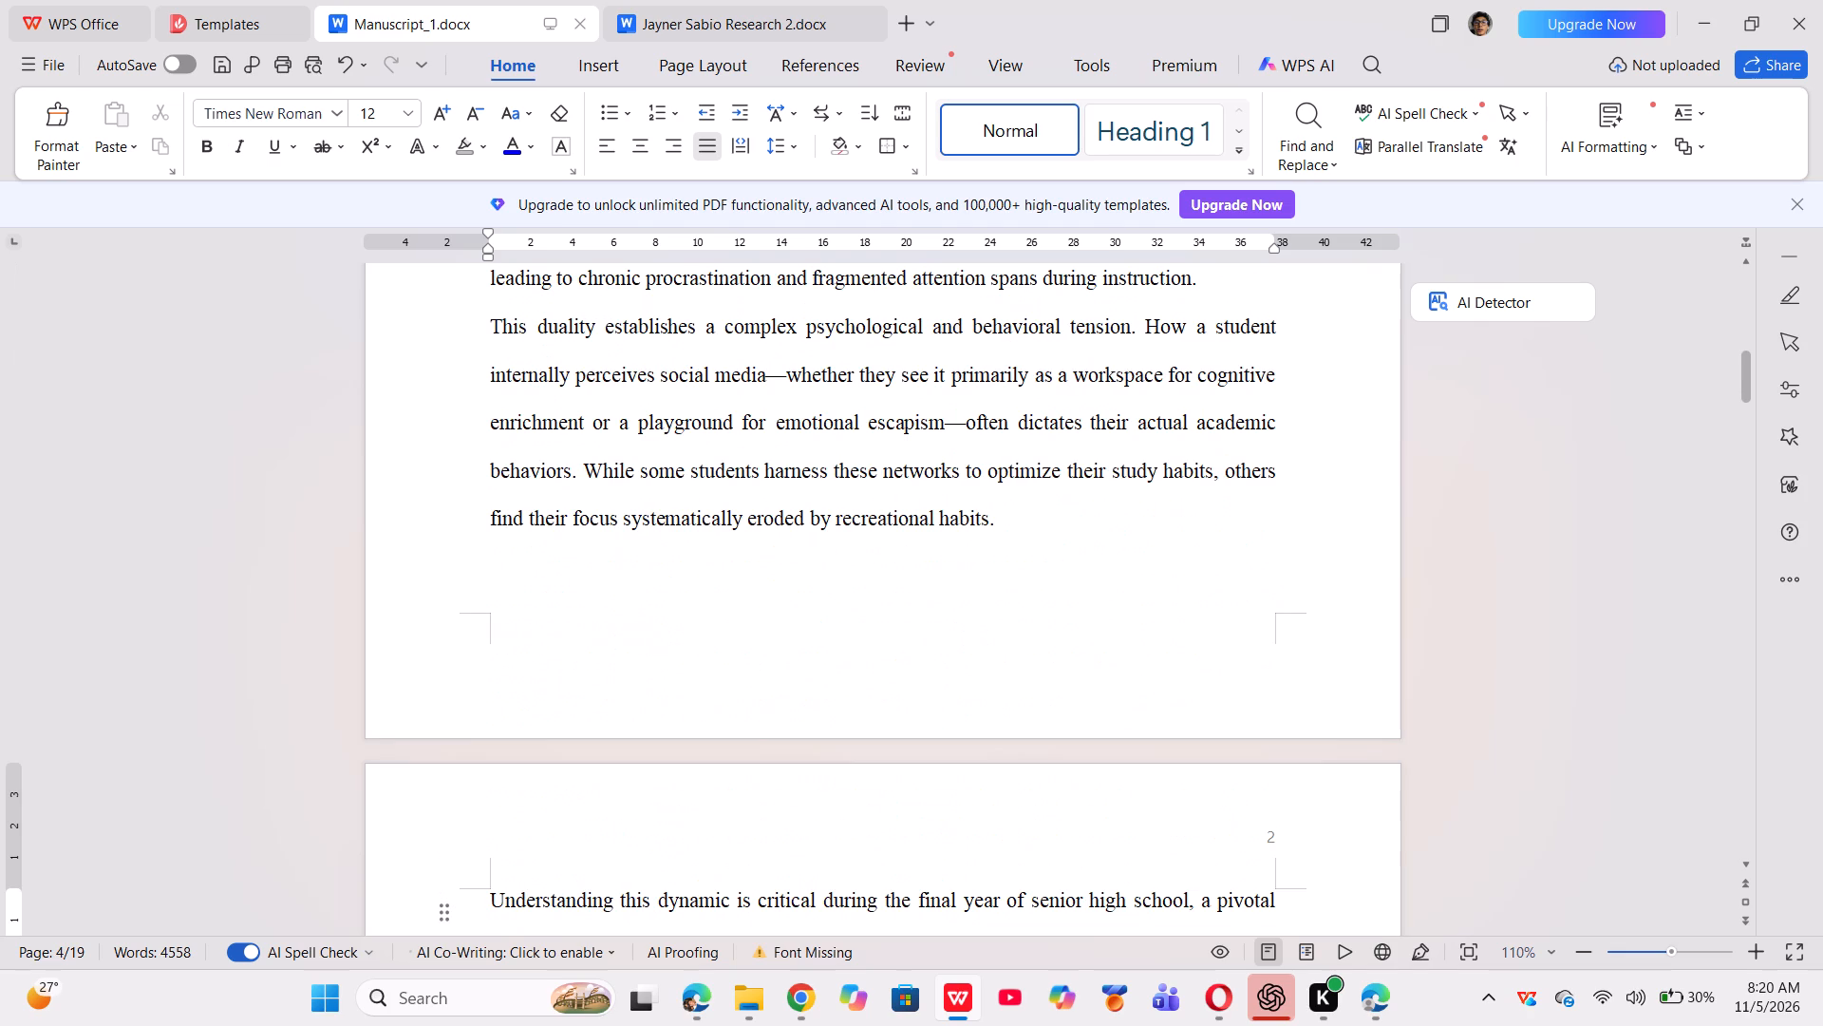
key("Down")
key("Down")
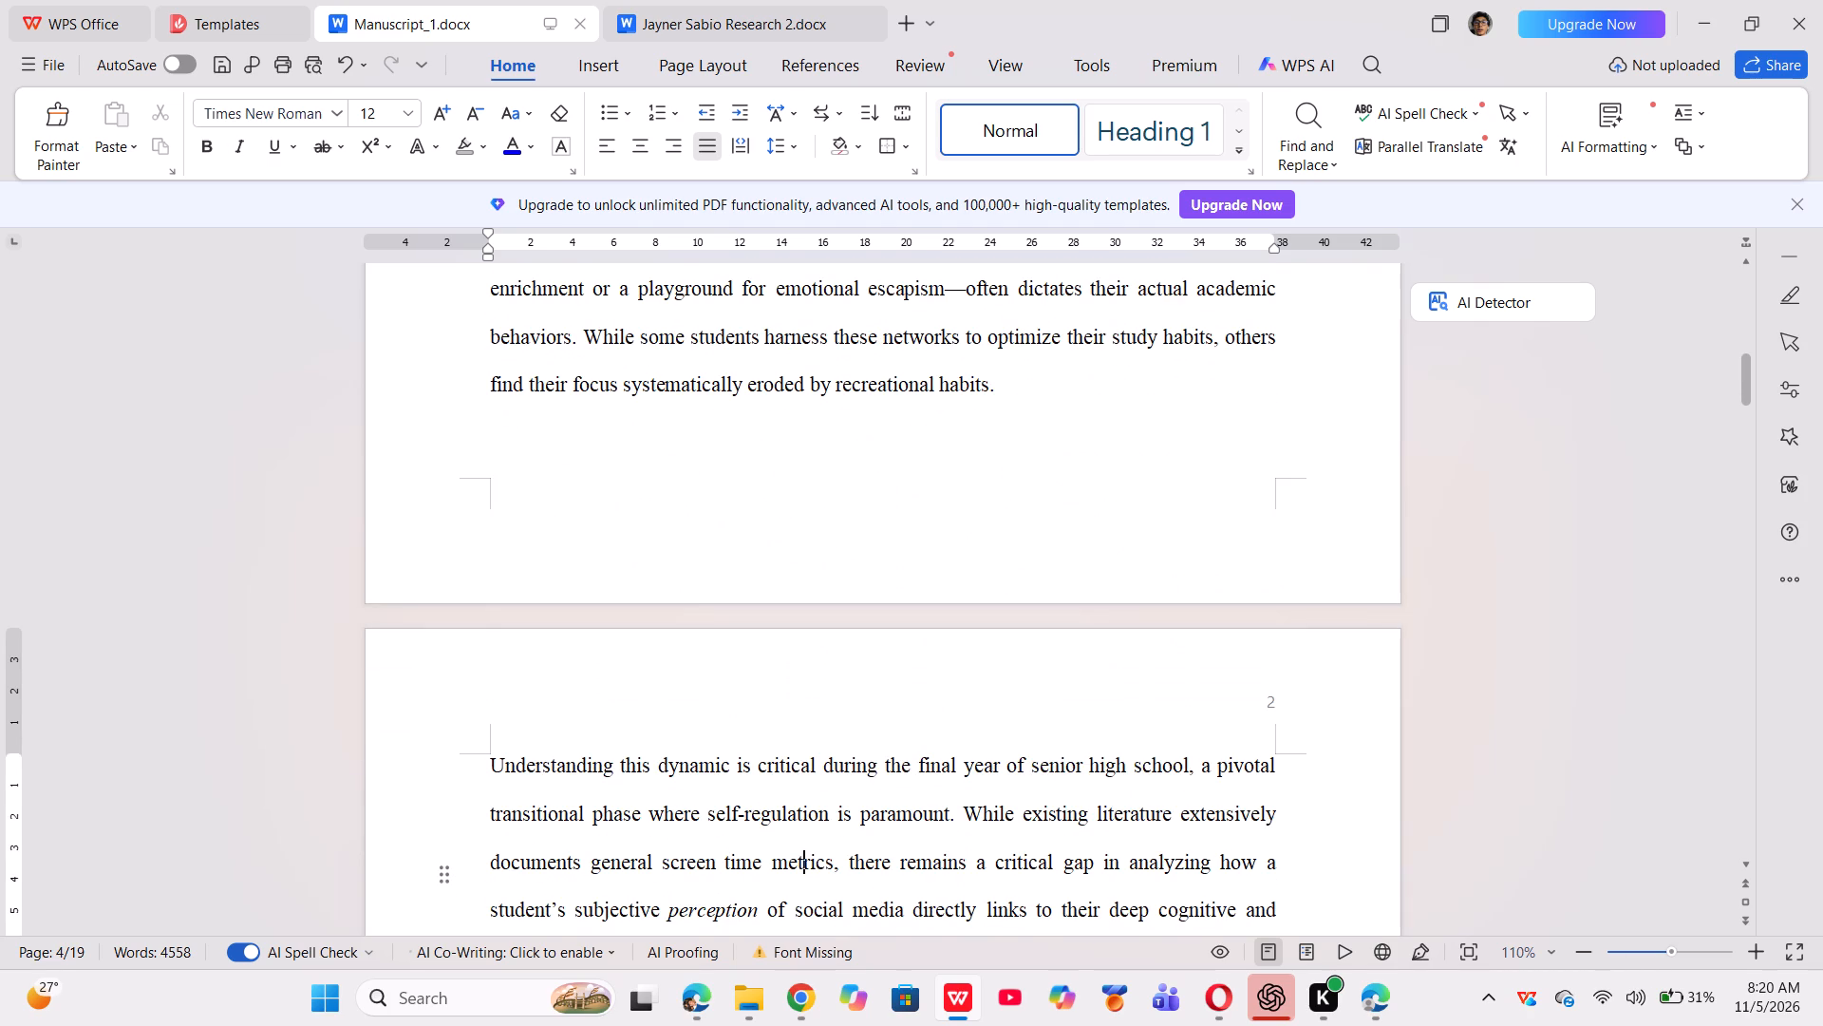
key("Down")
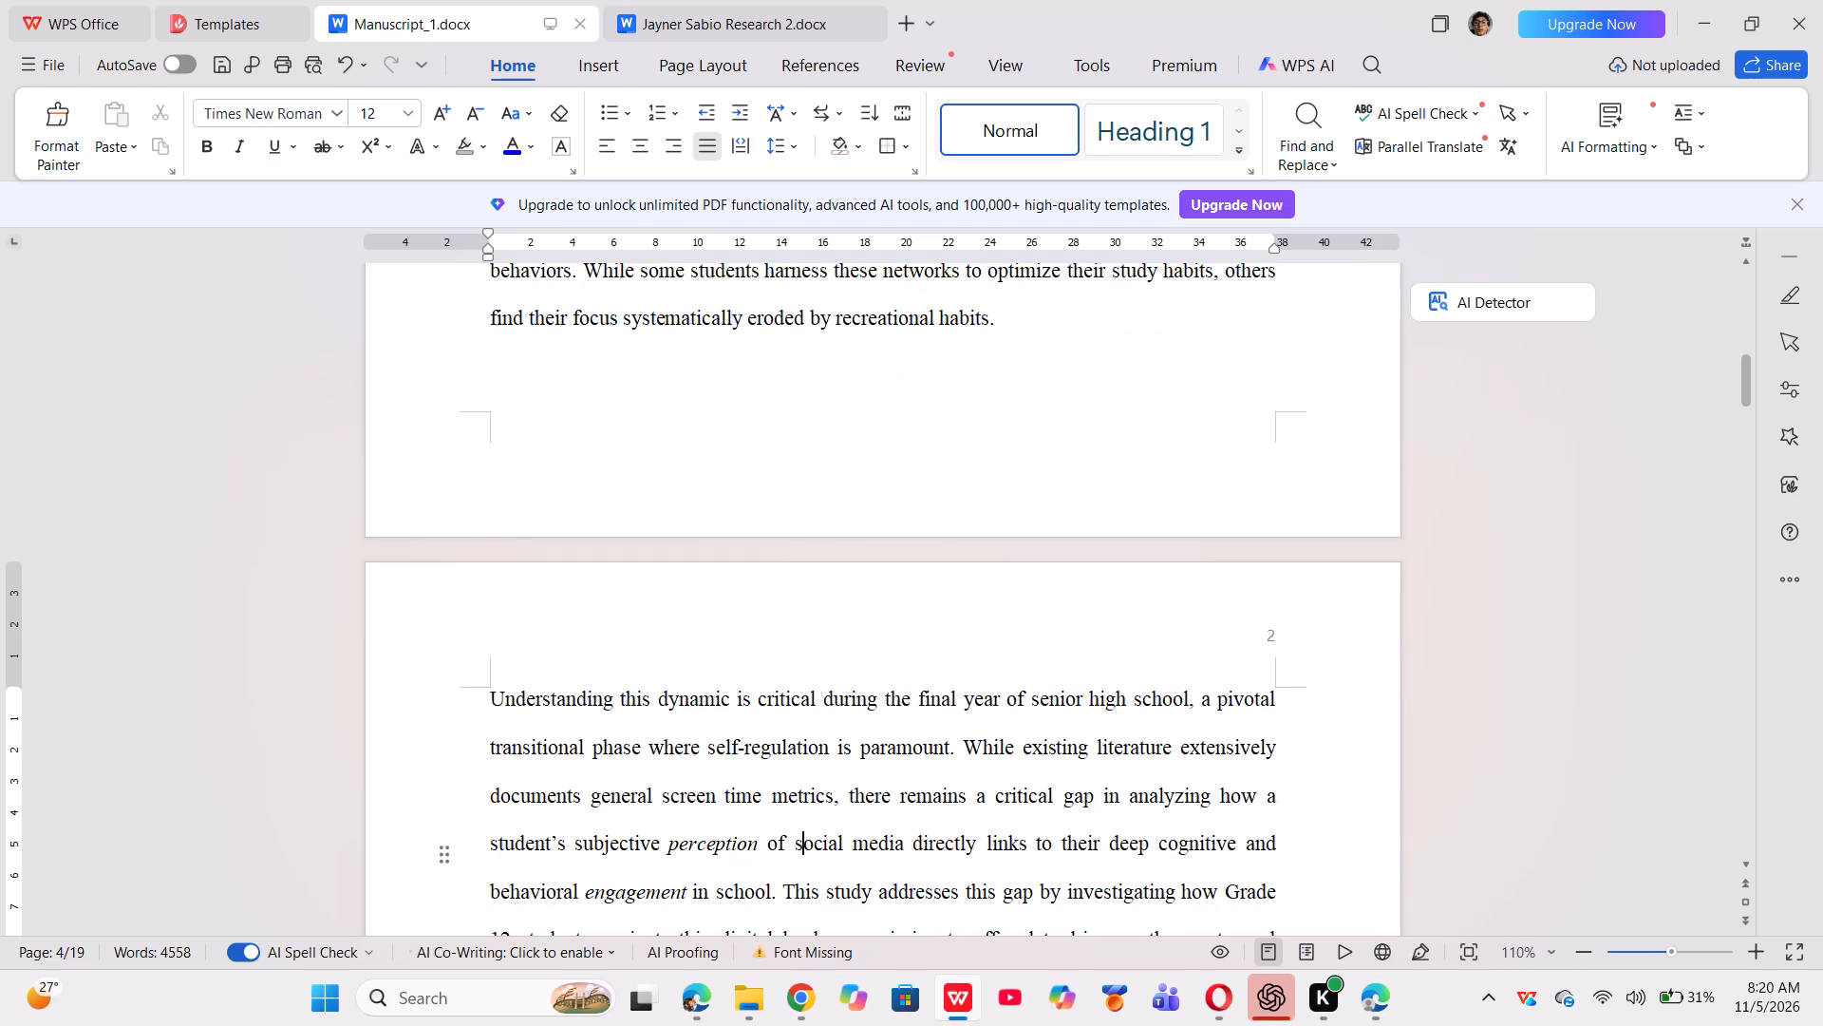
key("Down")
key("Down")
key("Down")
key("Down")
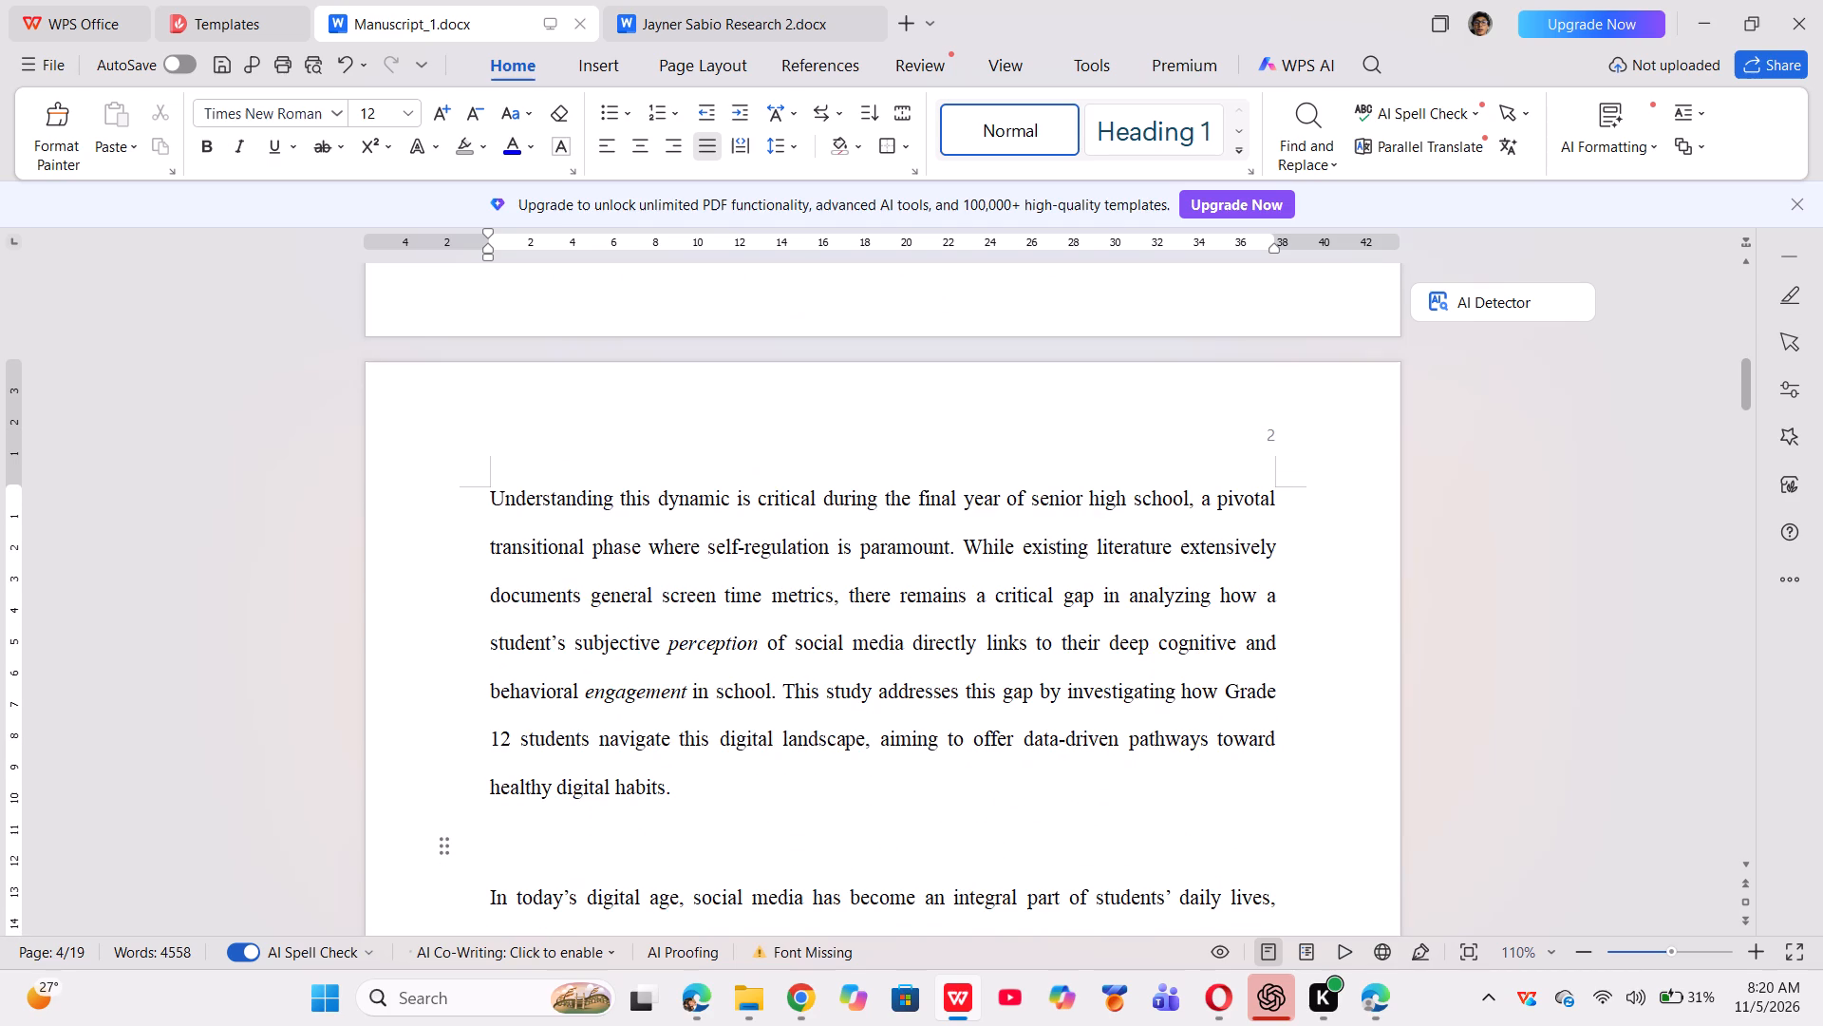
Read the "In today's digital age" paragraph about students' use of social media platforms.
key("Down")
key("Down")
key("Down")
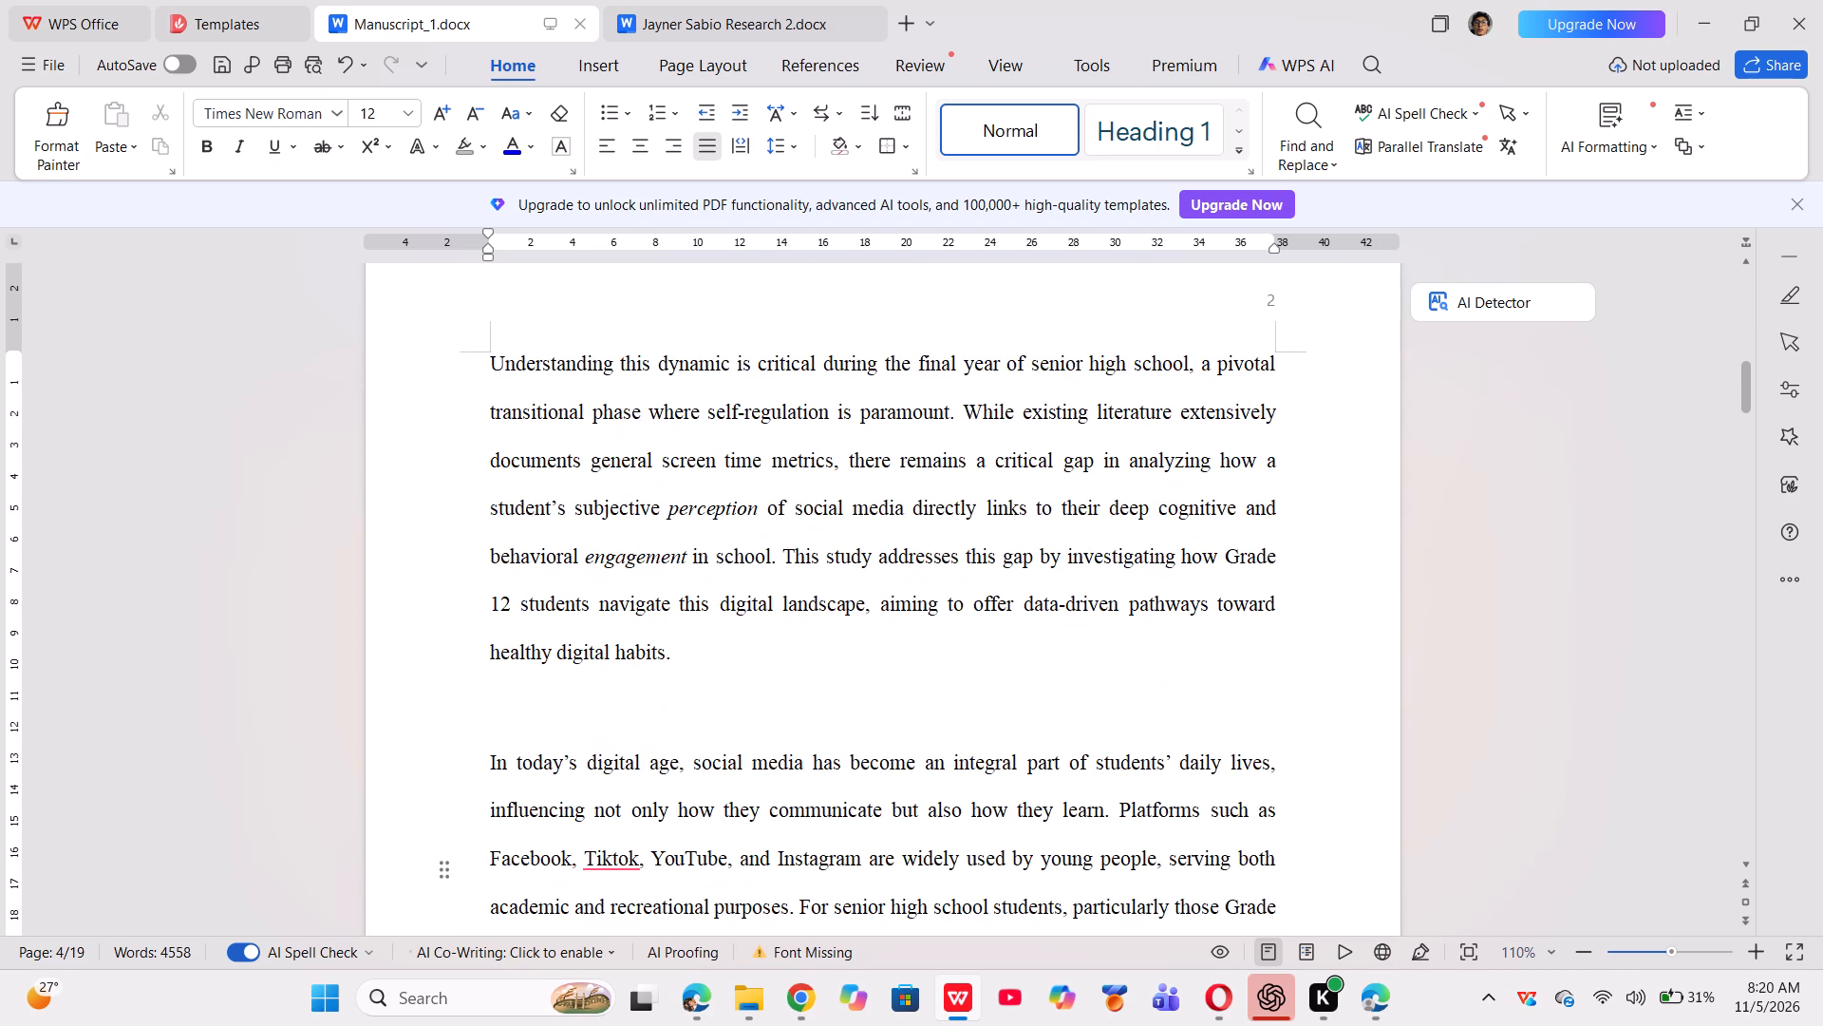
key("Down")
key("Down")
key("Down")
key("Down")
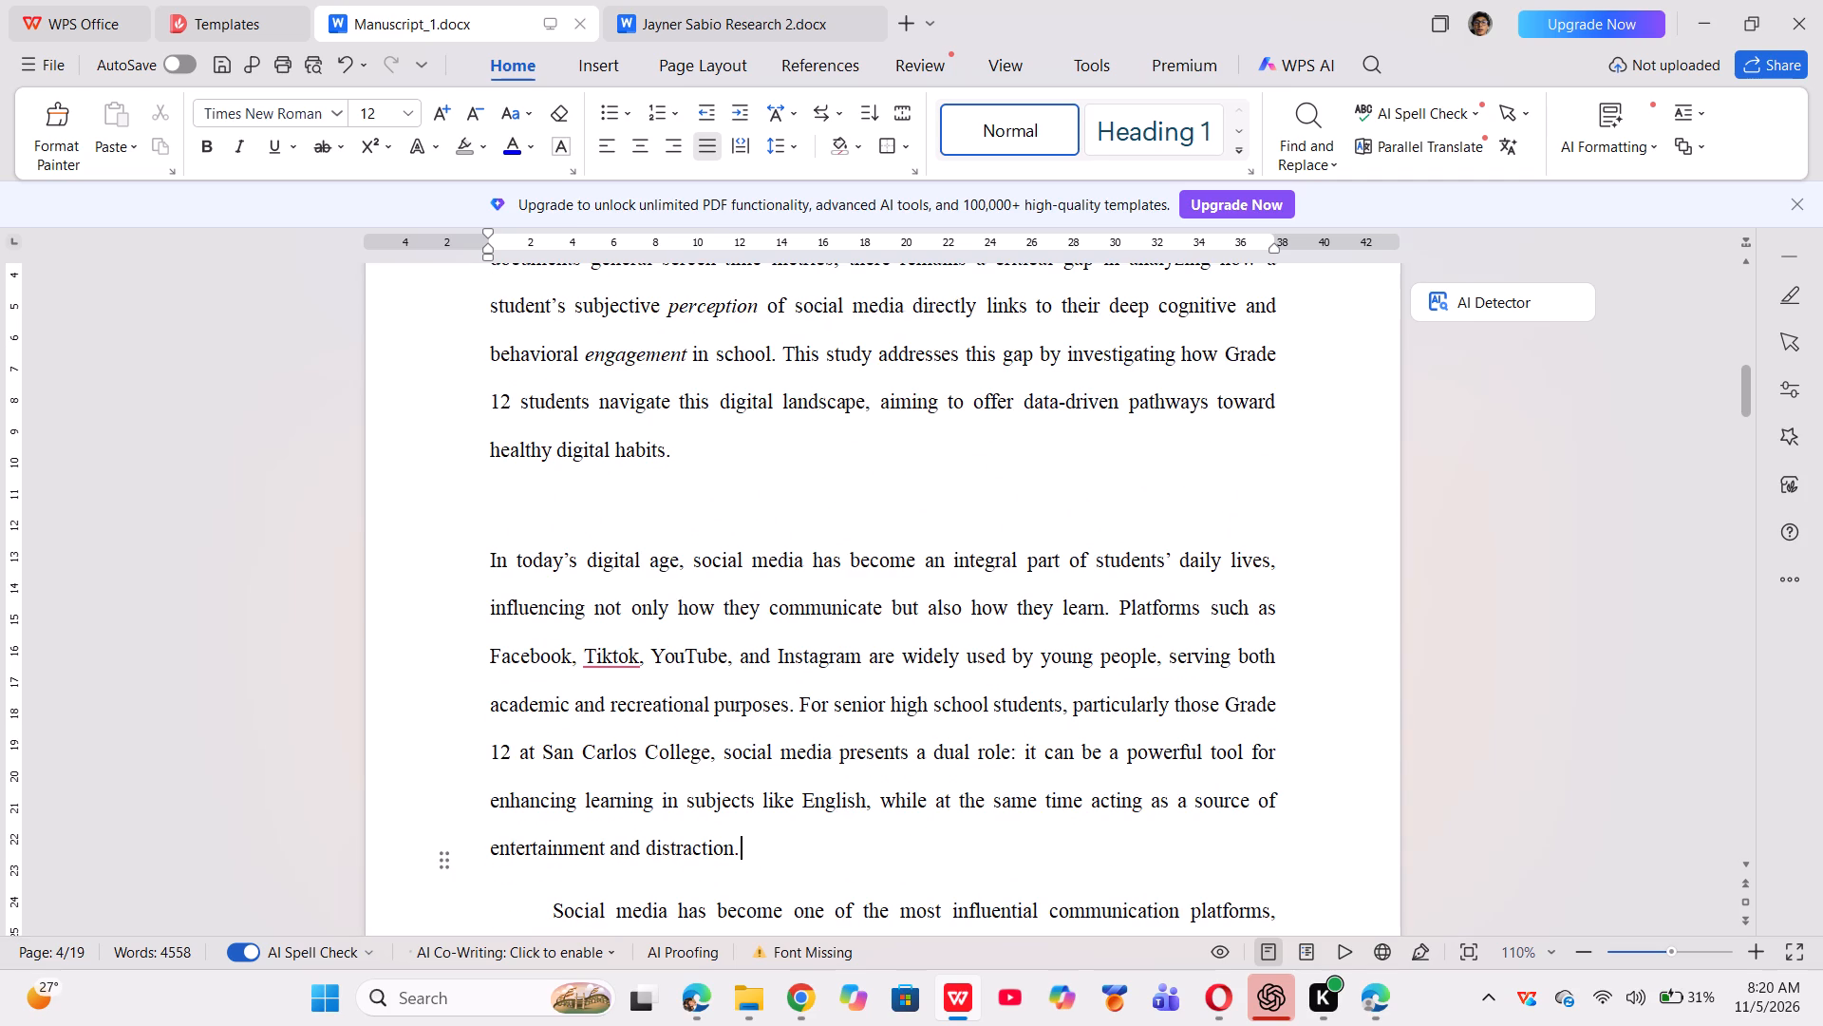
Read the "Social media has become" paragraph with its 2025 citations and on into the "The fast growing" paragraph.
key("Down")
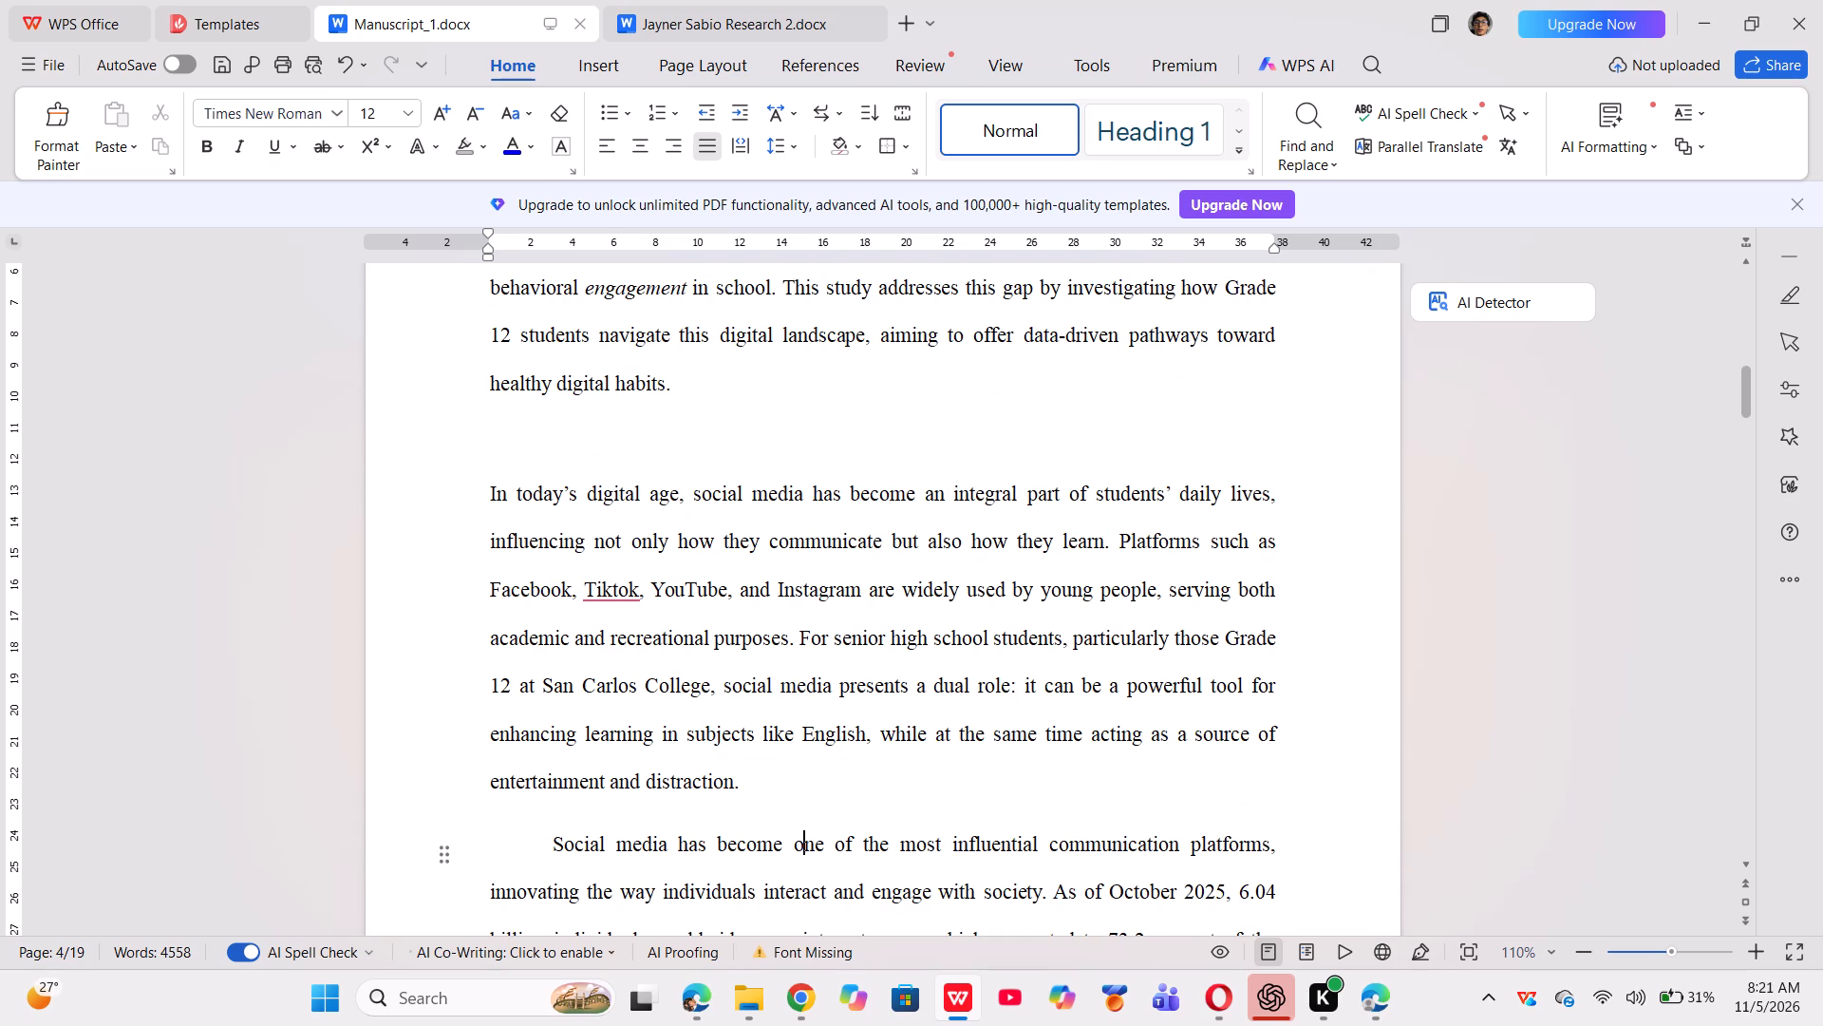
key("Down")
key("Down")
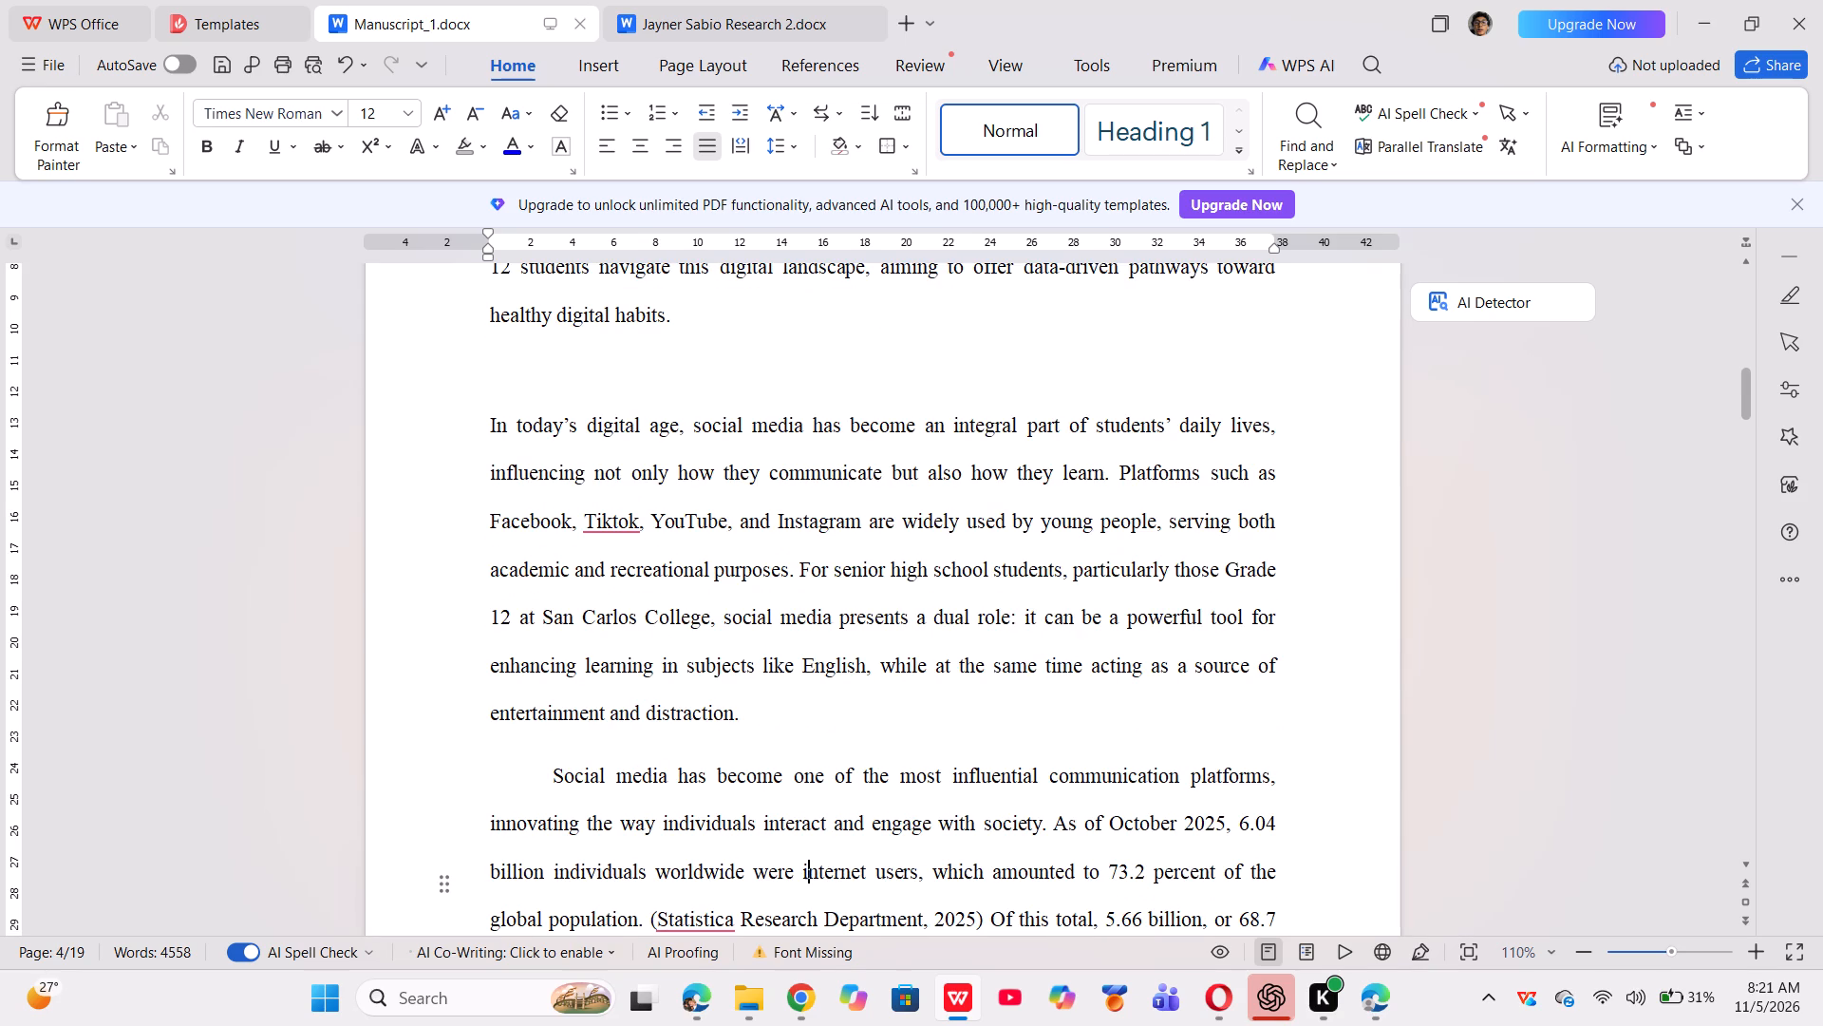
key("Down")
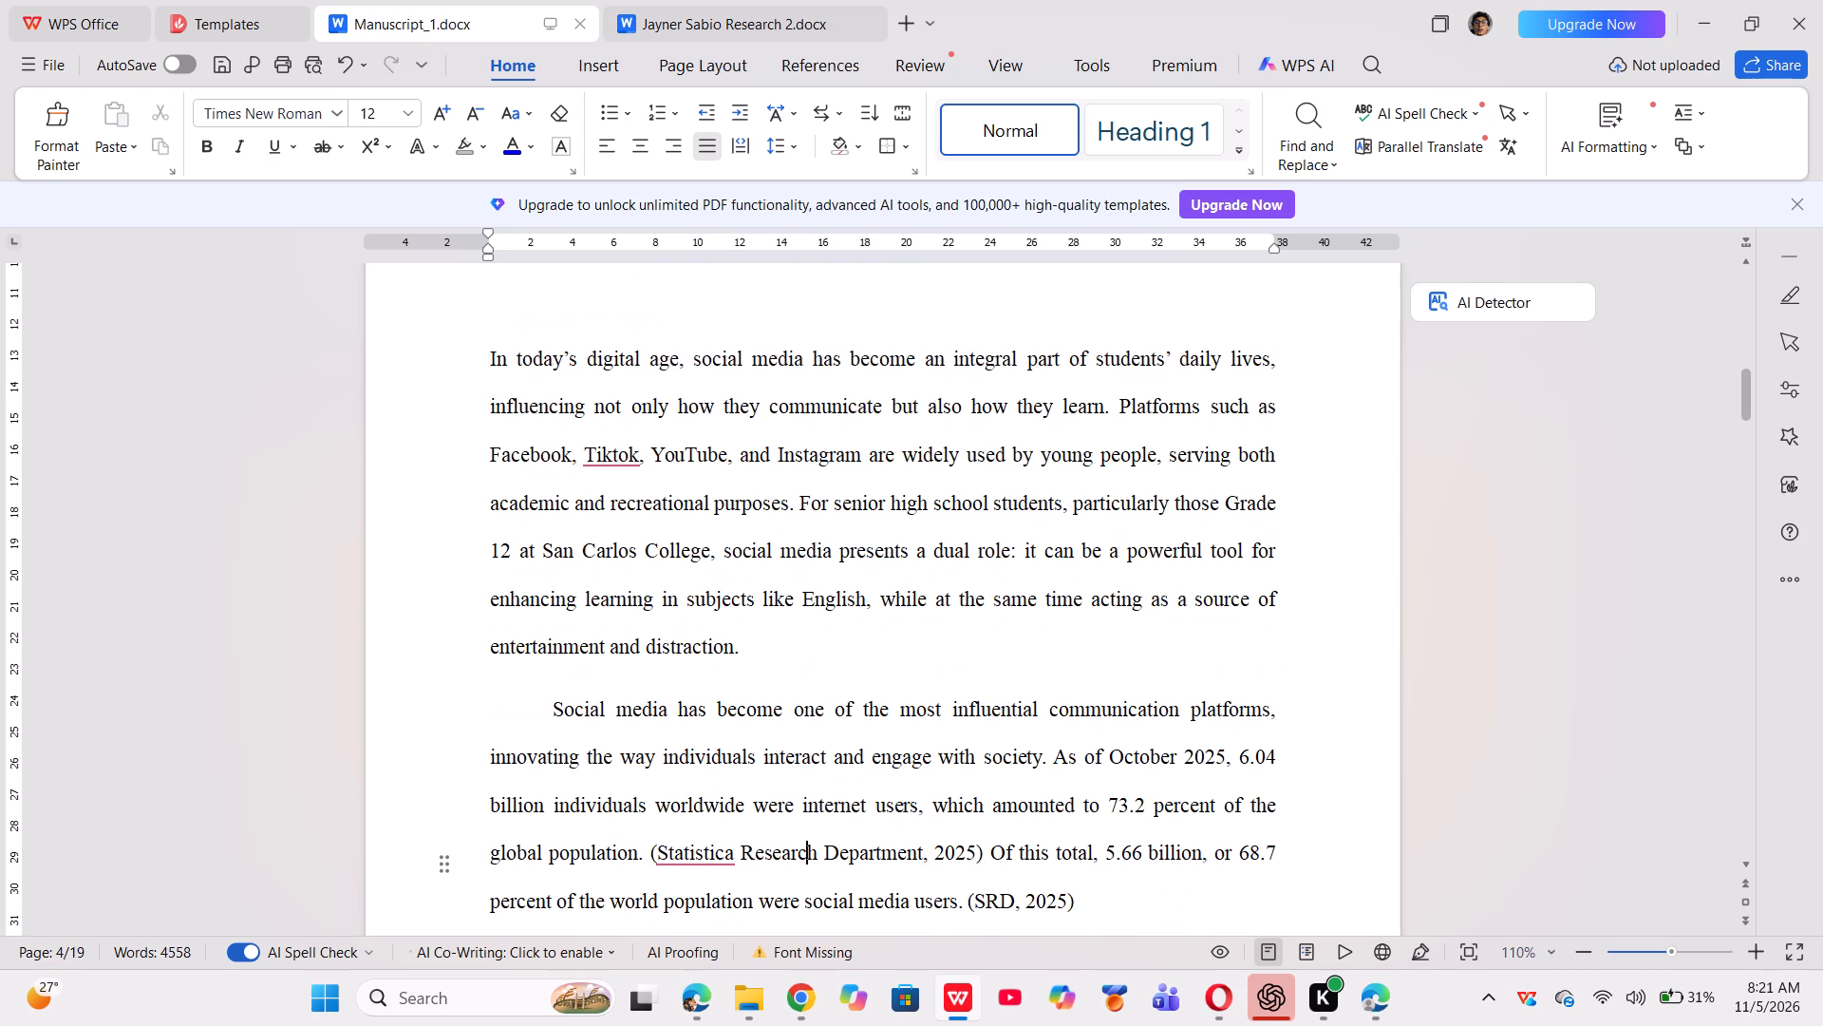
key("Down")
key("Down")
key("Down")
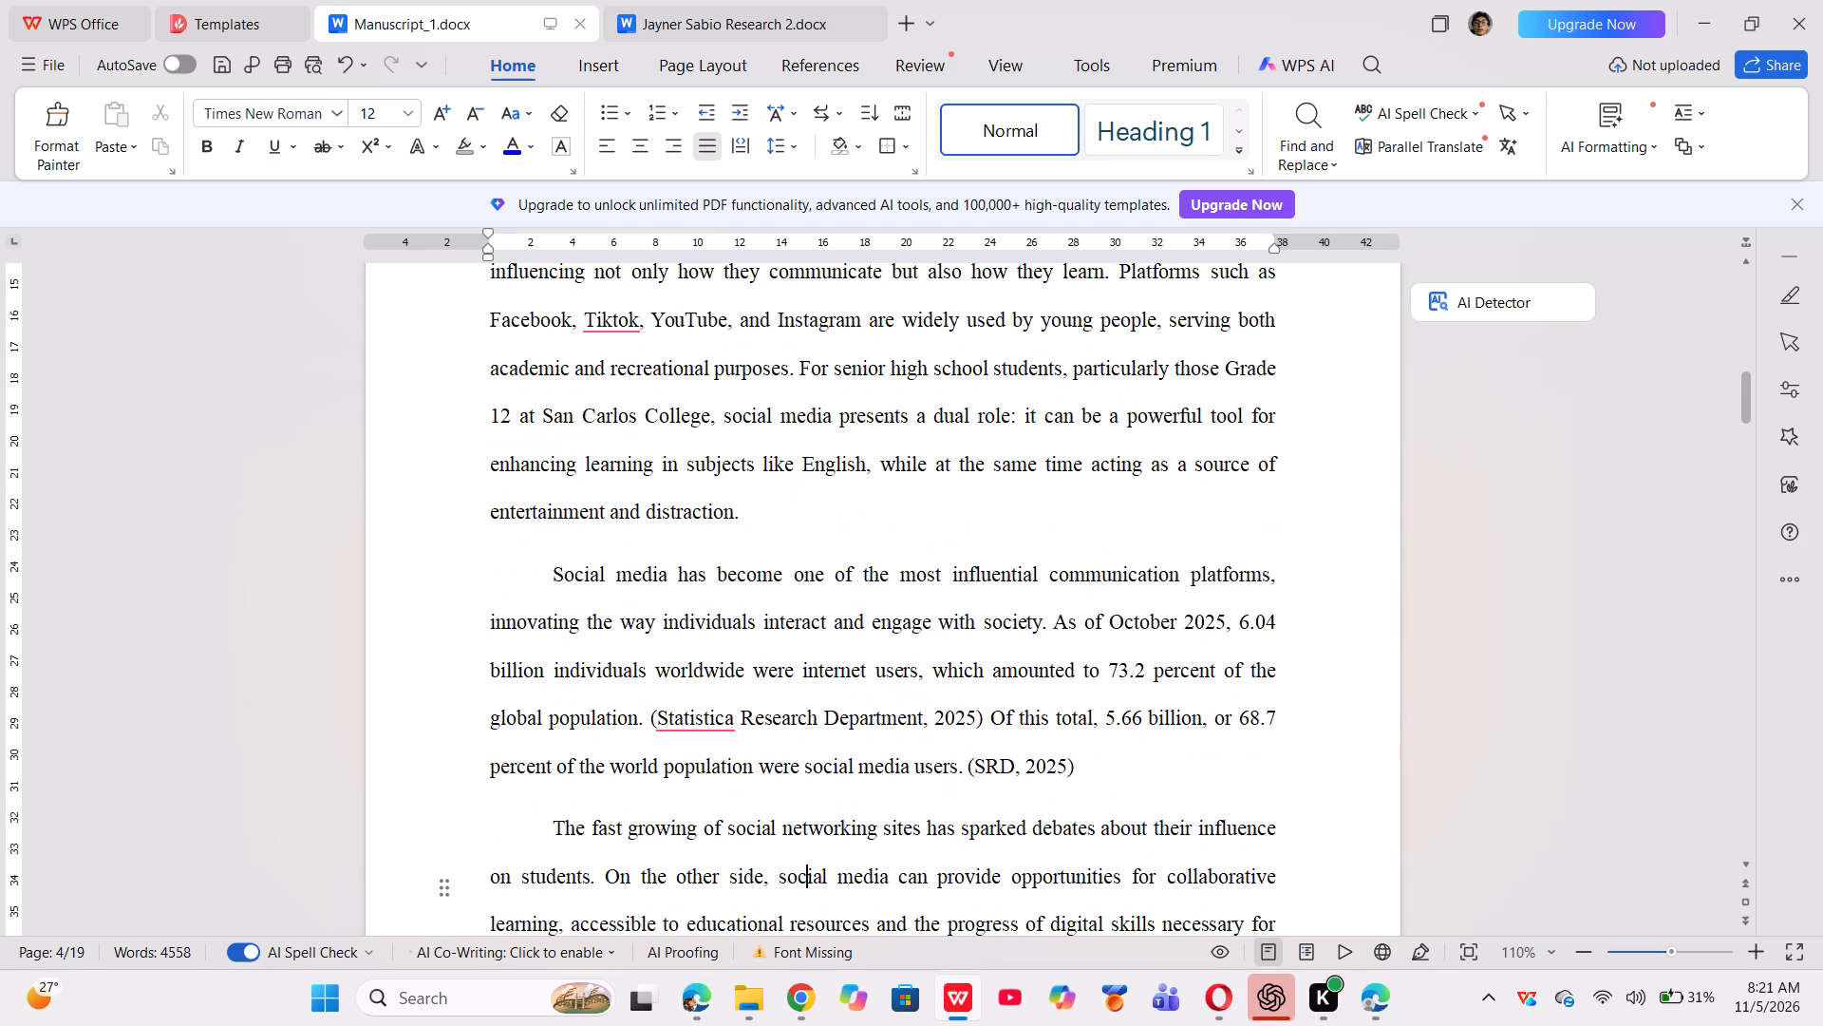
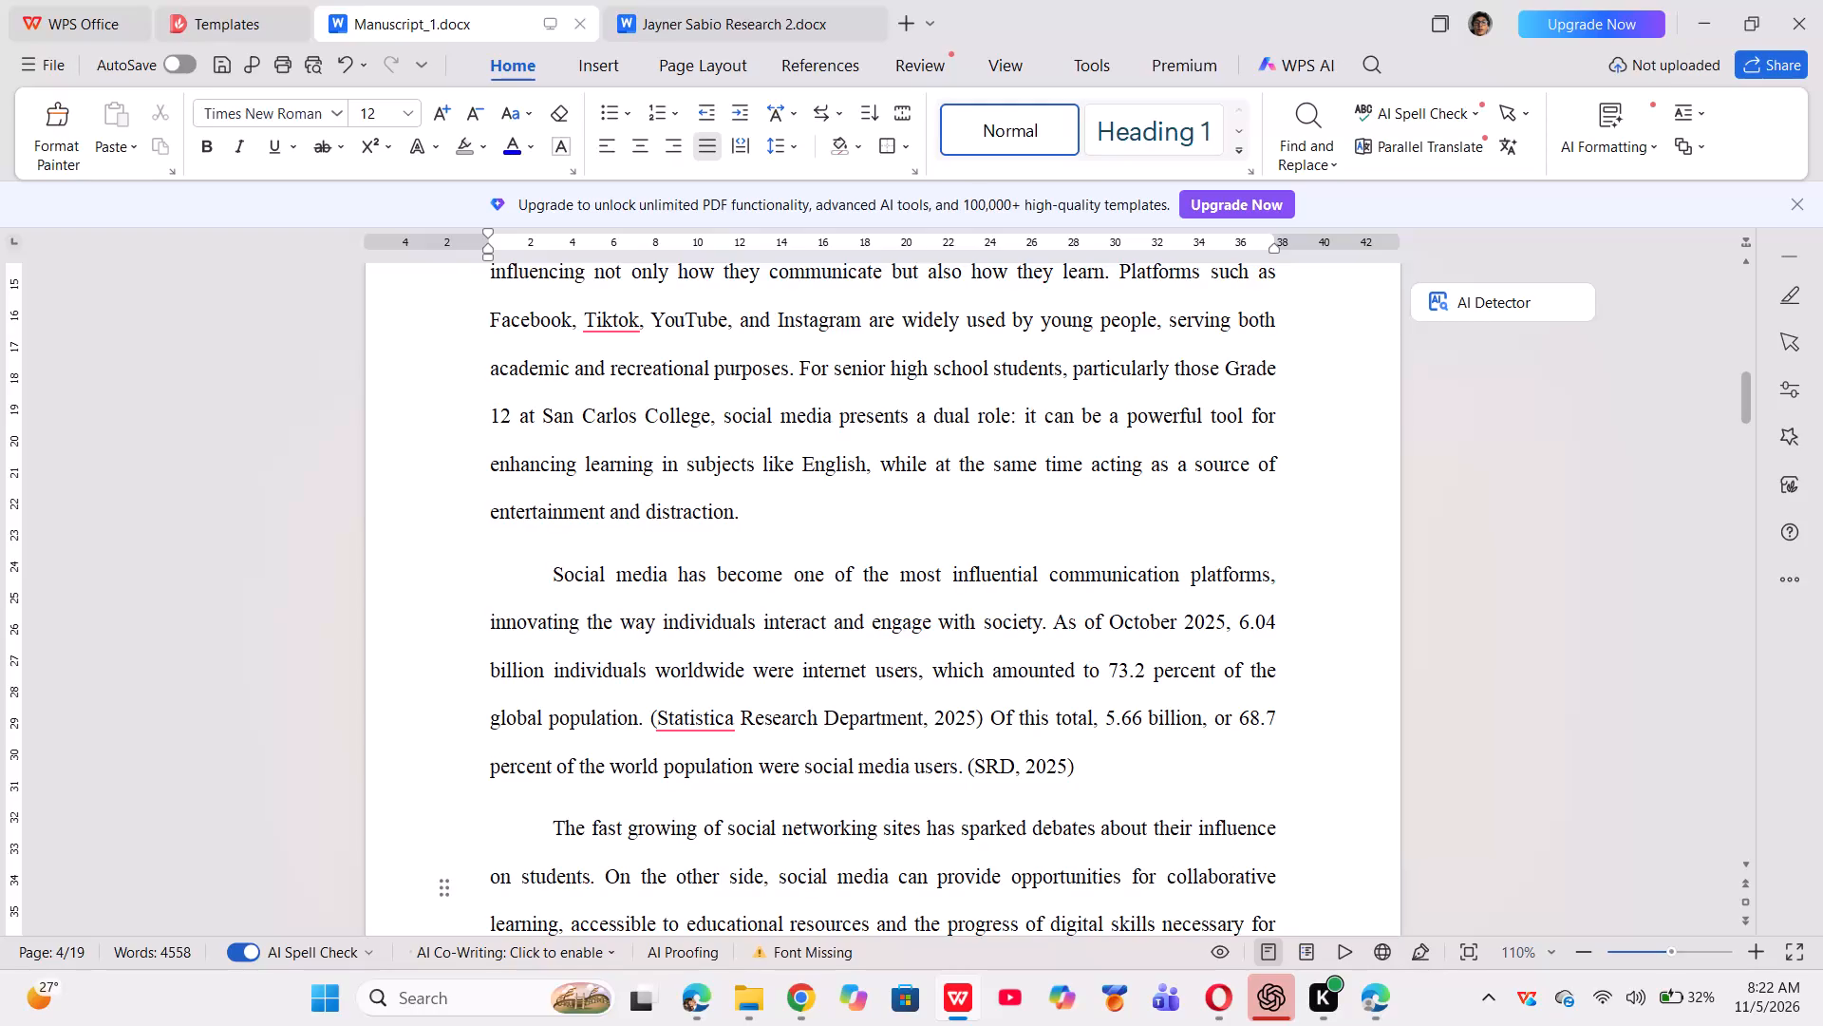
Read the rest of the "The fast growing" paragraph and the "The Philippines is a powerhouse" paragraph on manuscript page 3.
key("Down")
key("Down")
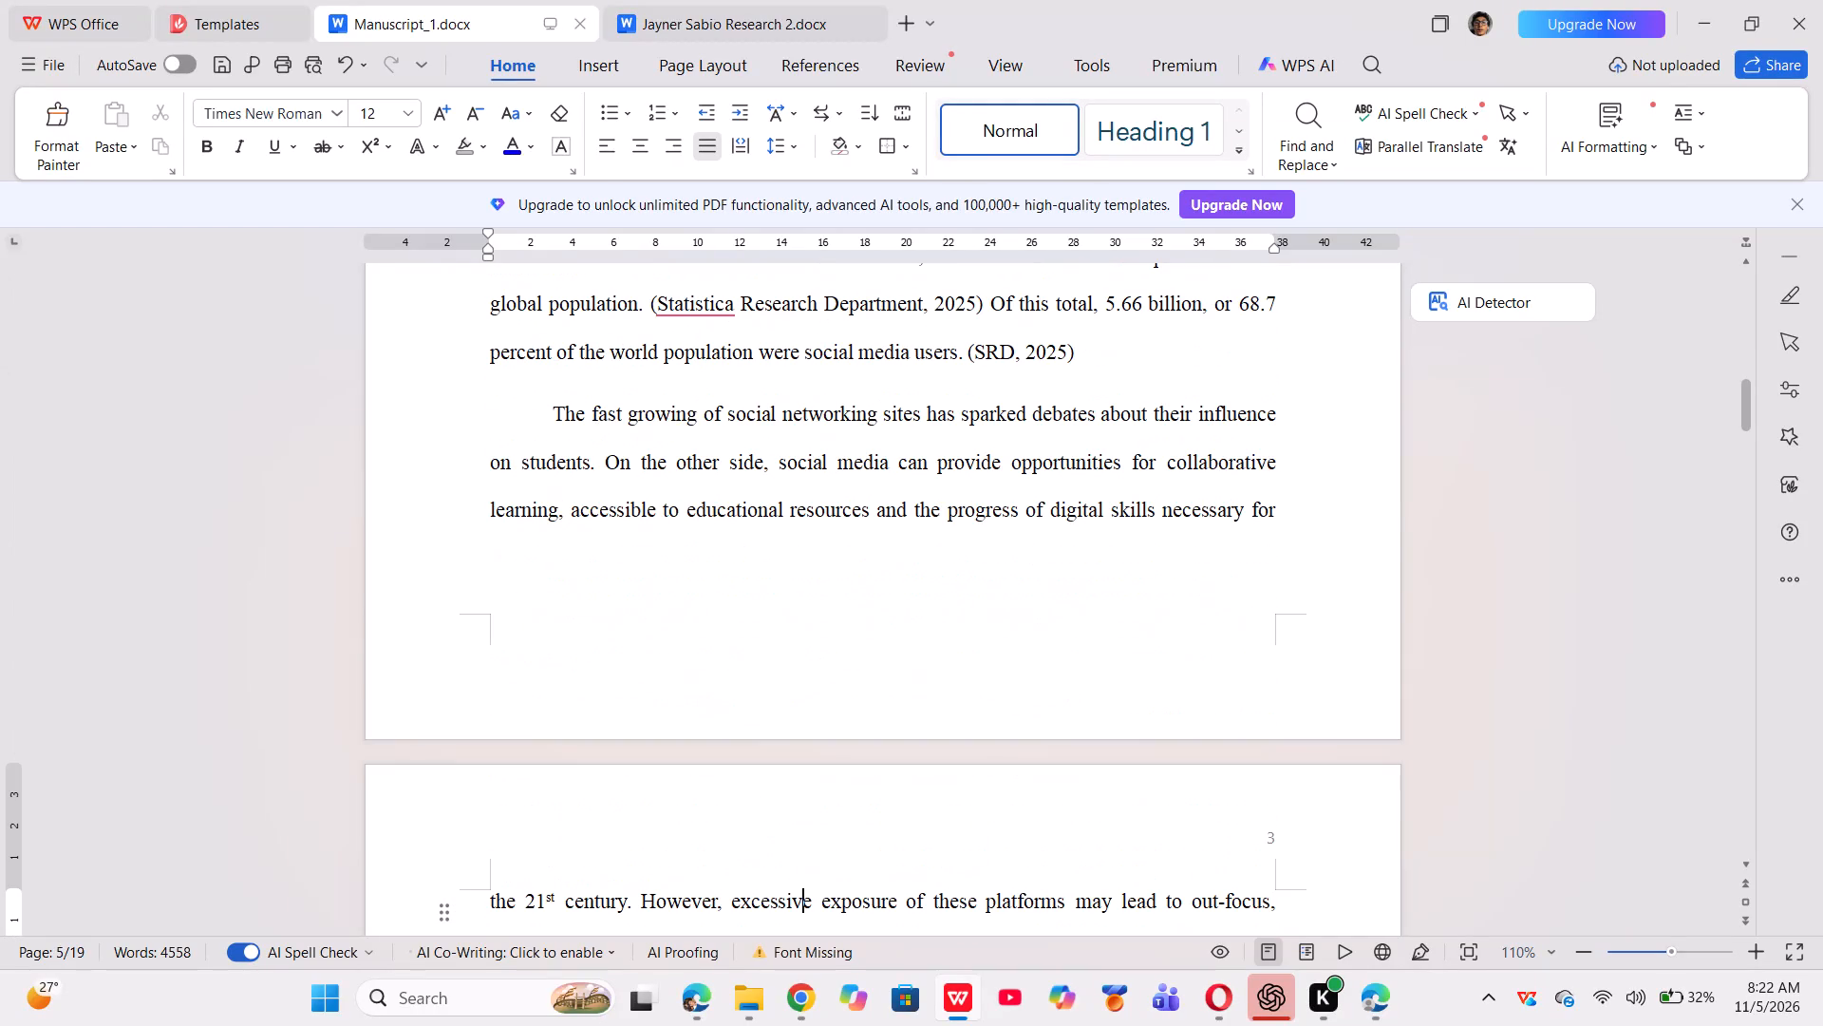
key("Down")
key("Down")
key("Down")
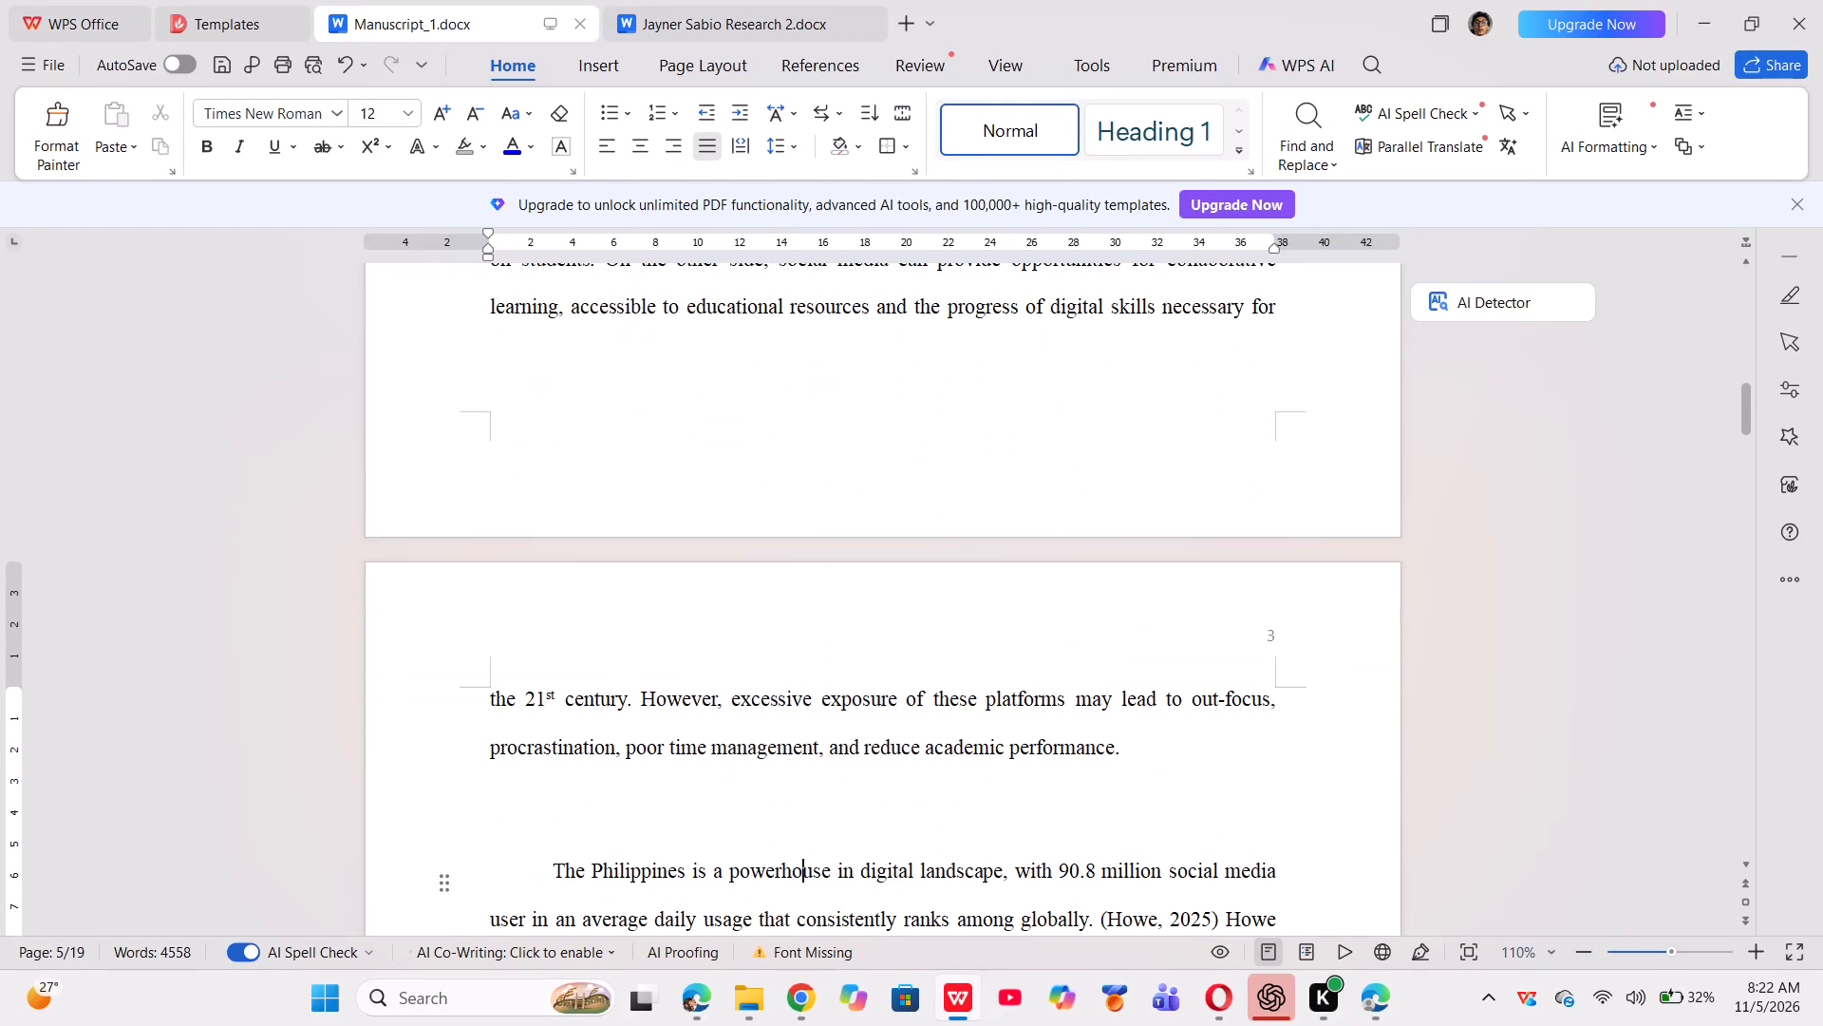
key("Down")
key("Down")
key("Down")
key("Down")
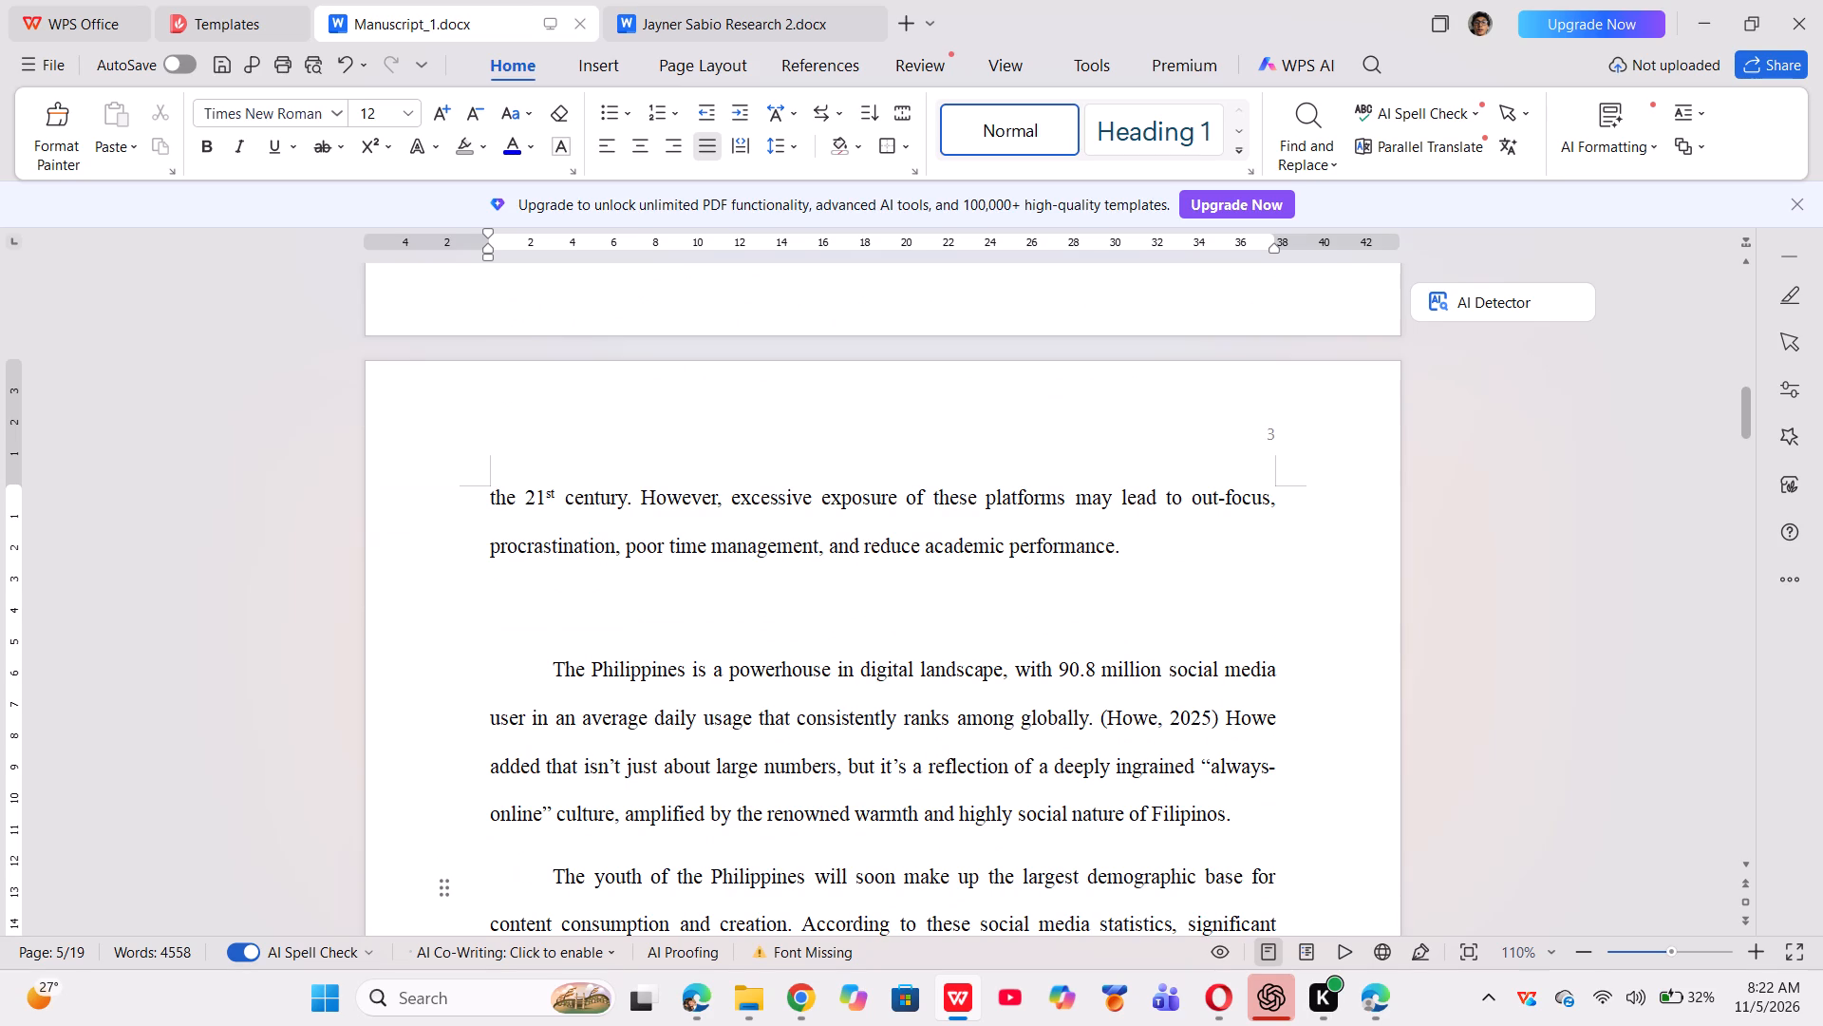
Read the "The youth of the Philippines" paragraph on manuscript page 3.
key("Down")
key("Down")
key("Down")
key("Down")
key("Down")
key("Down")
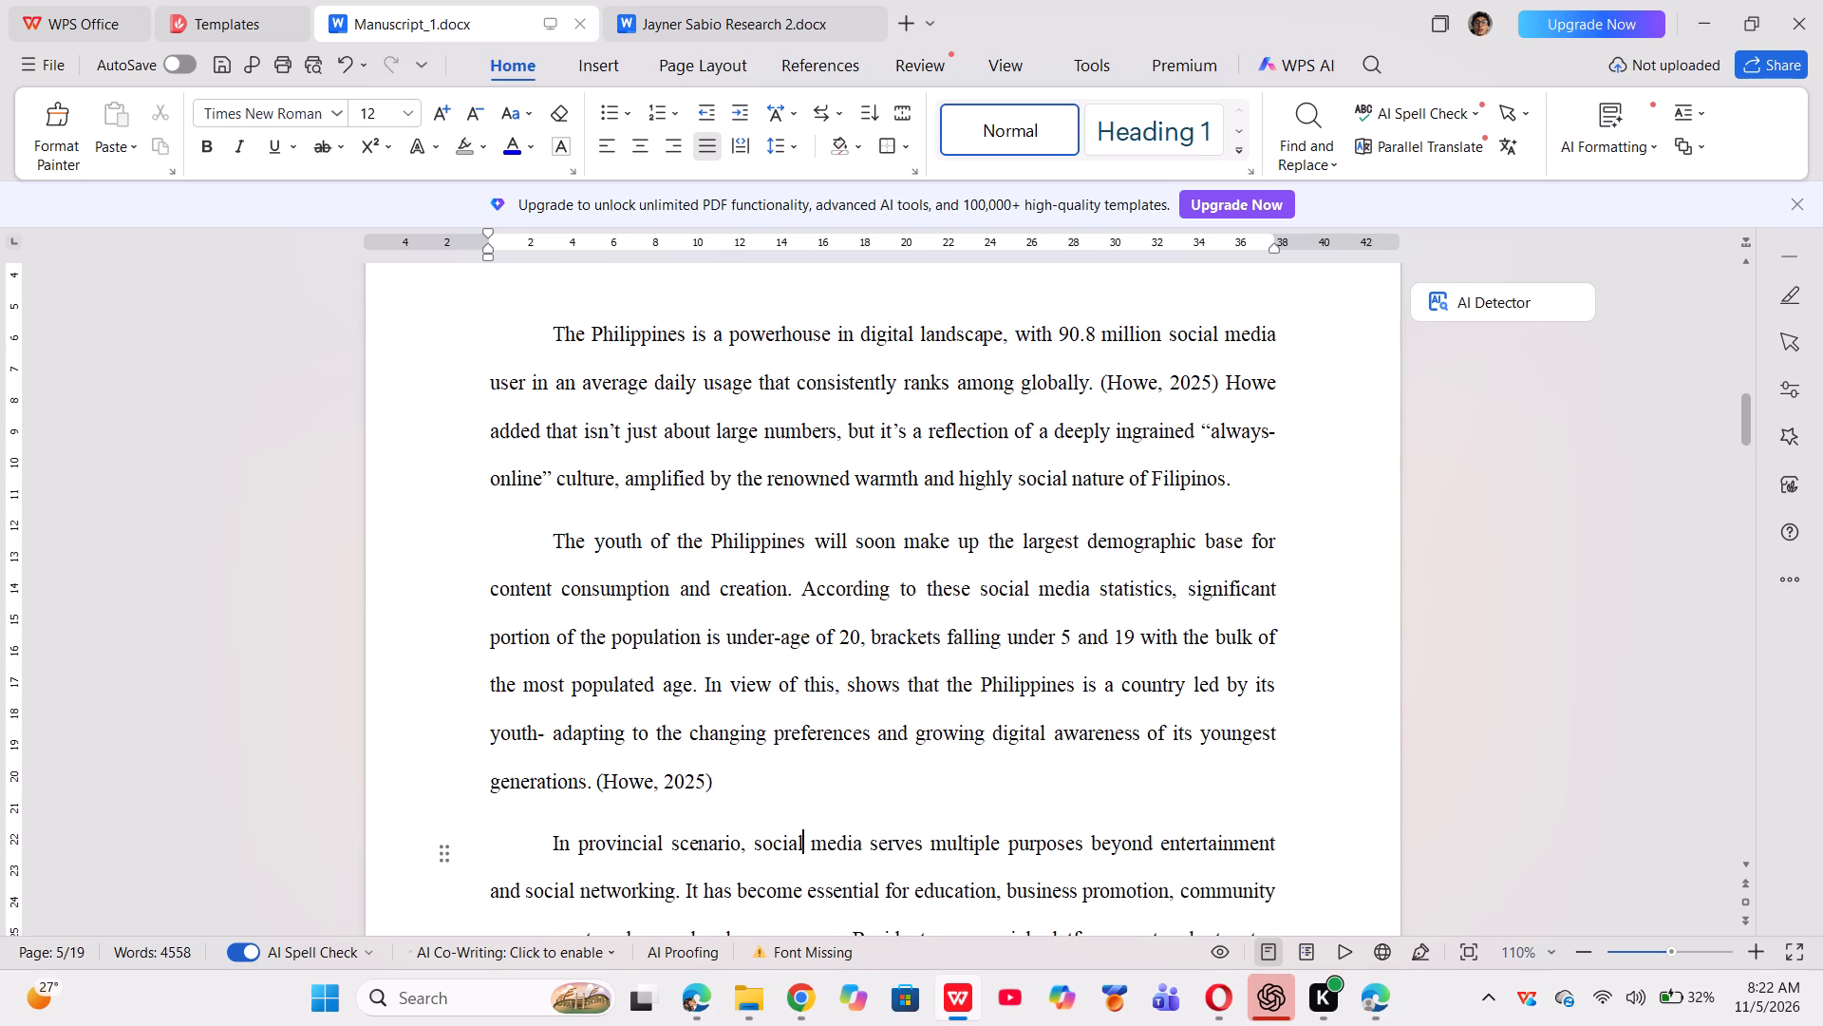
key("Down")
Read the "In provincial scenario" and "In connection with local public service" paragraphs on manuscript page 3.
key("Down")
key("Down")
key("Down")
key("Down")
key("Down")
key("Down")
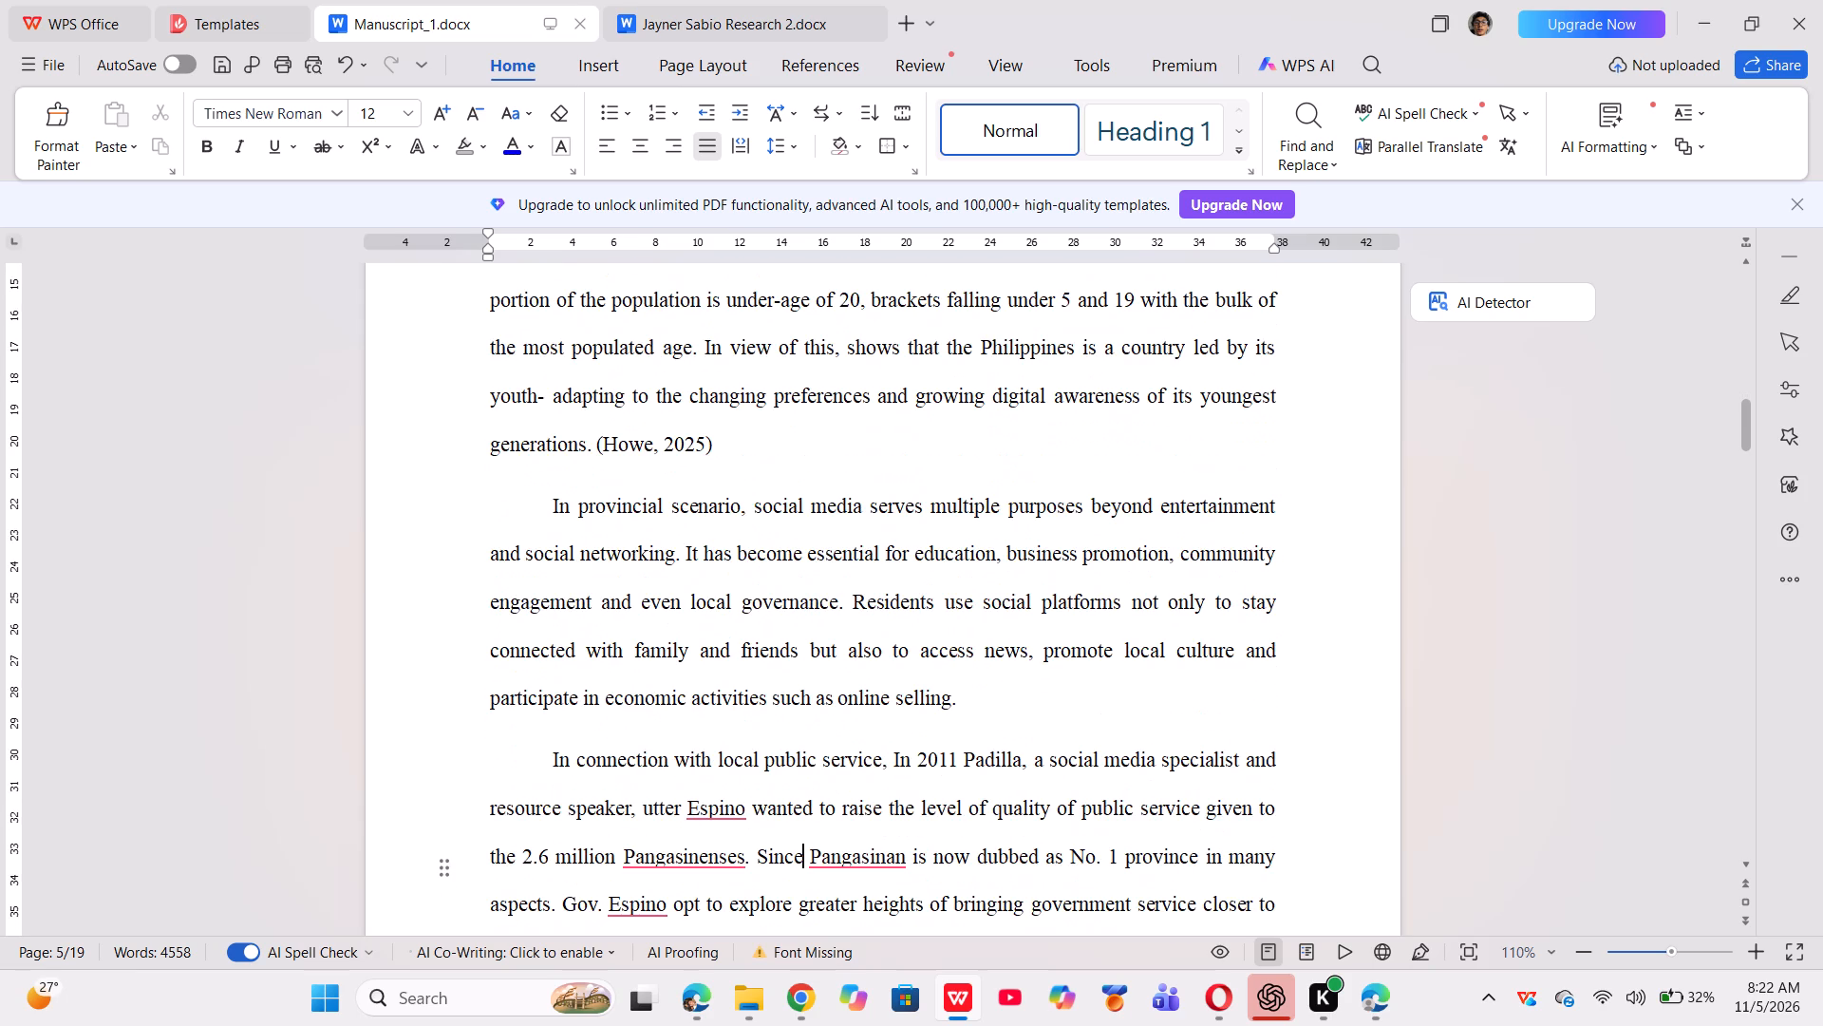
key("Down")
key("Down")
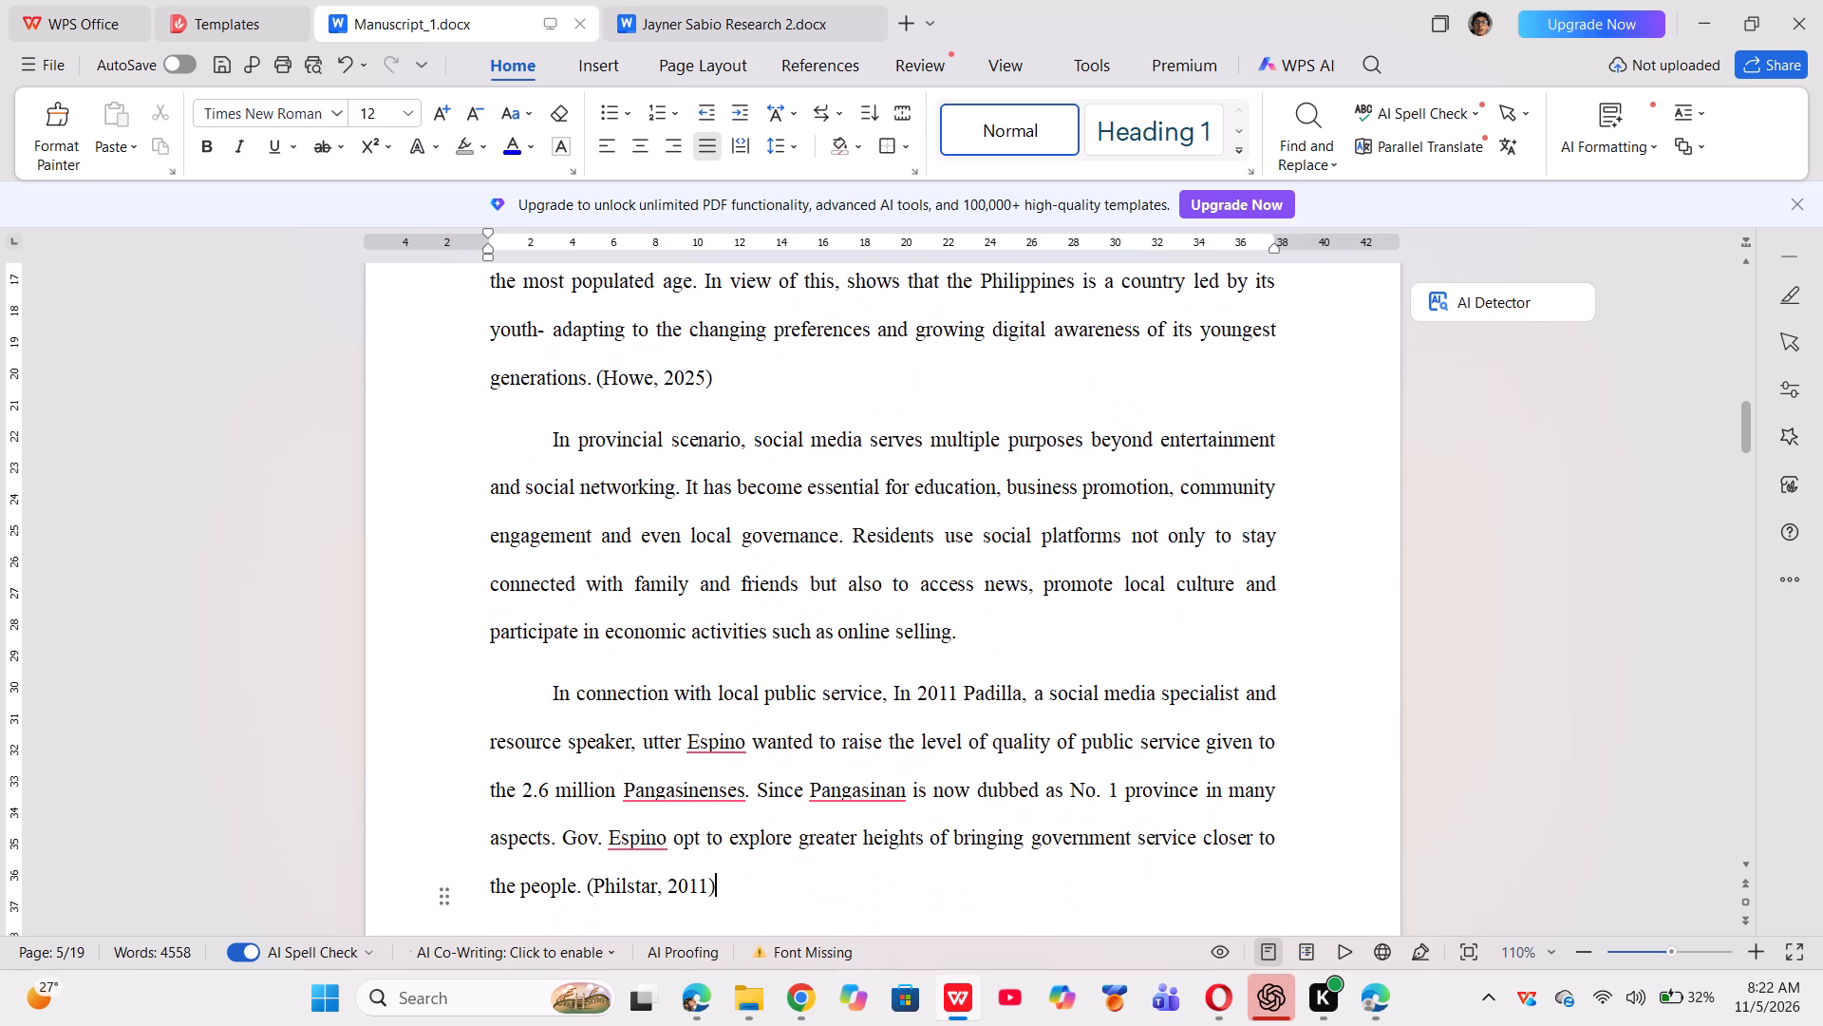
Read the "Some study in province" paragraph at the start of manuscript page 4.
key("Down")
key("Down")
key("Down")
key("Down")
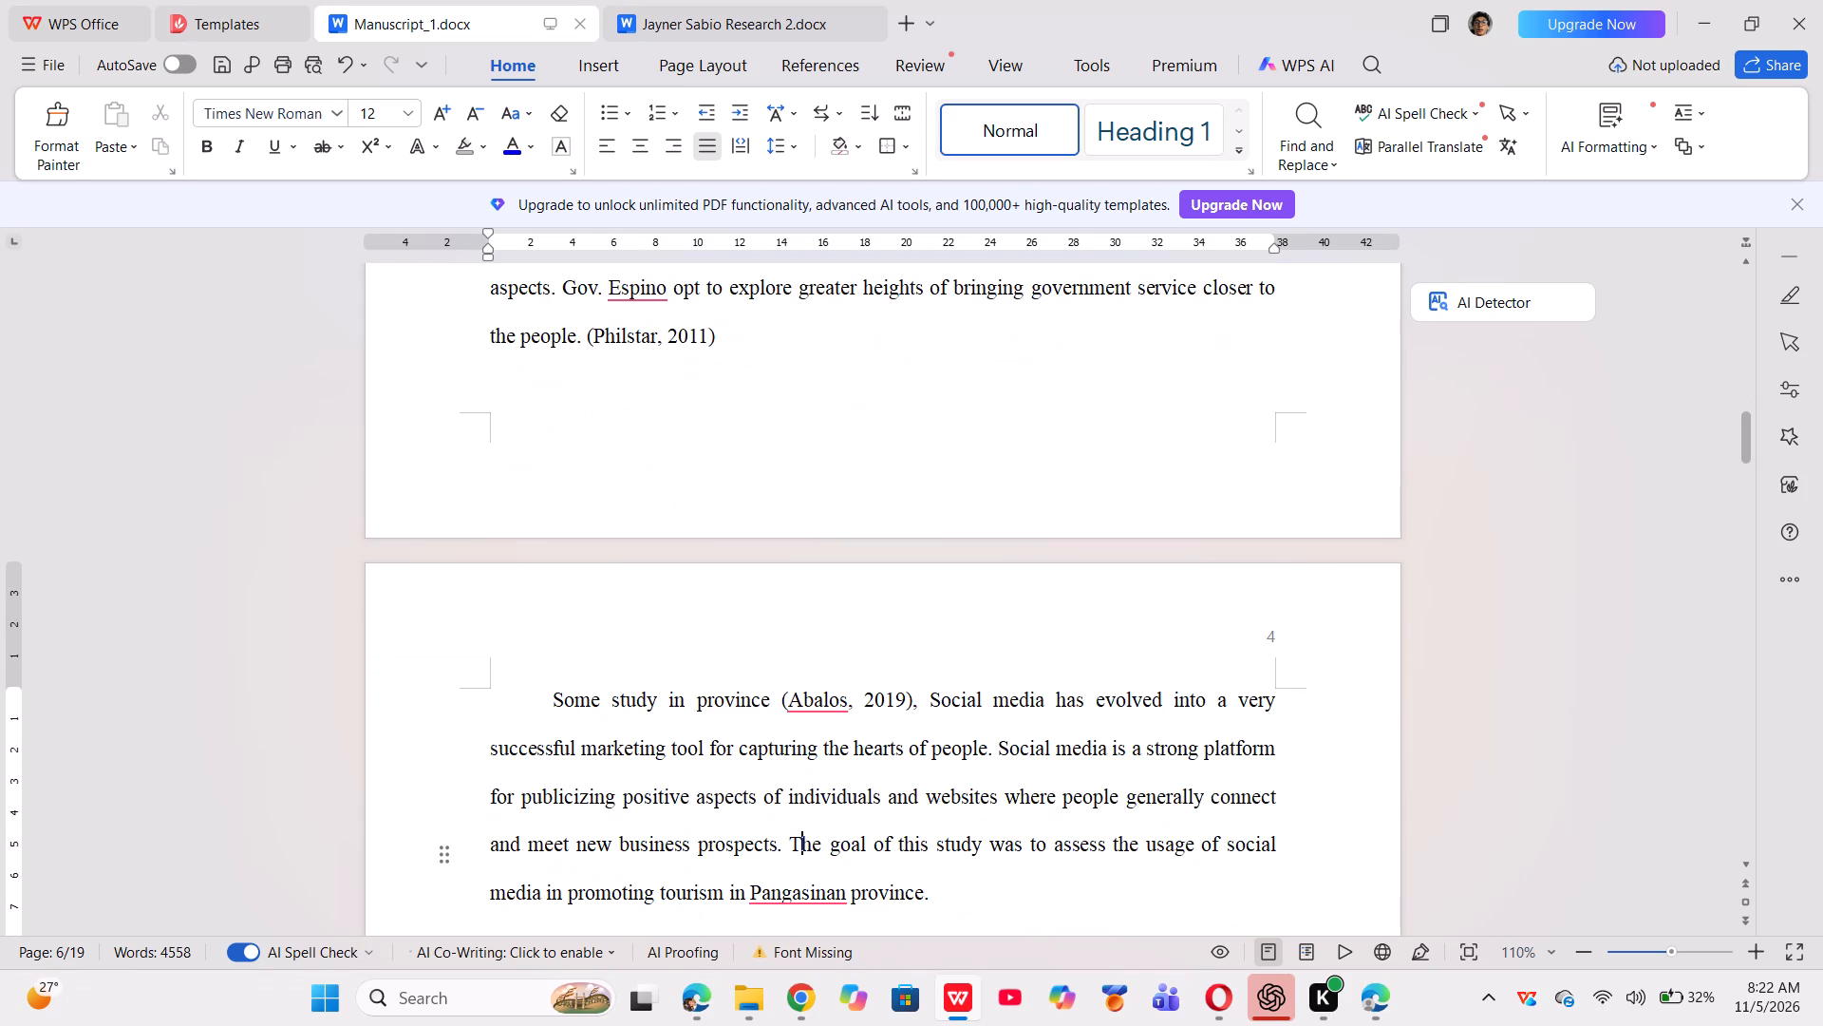
key("Down")
key("Down")
key("Down")
key("Down")
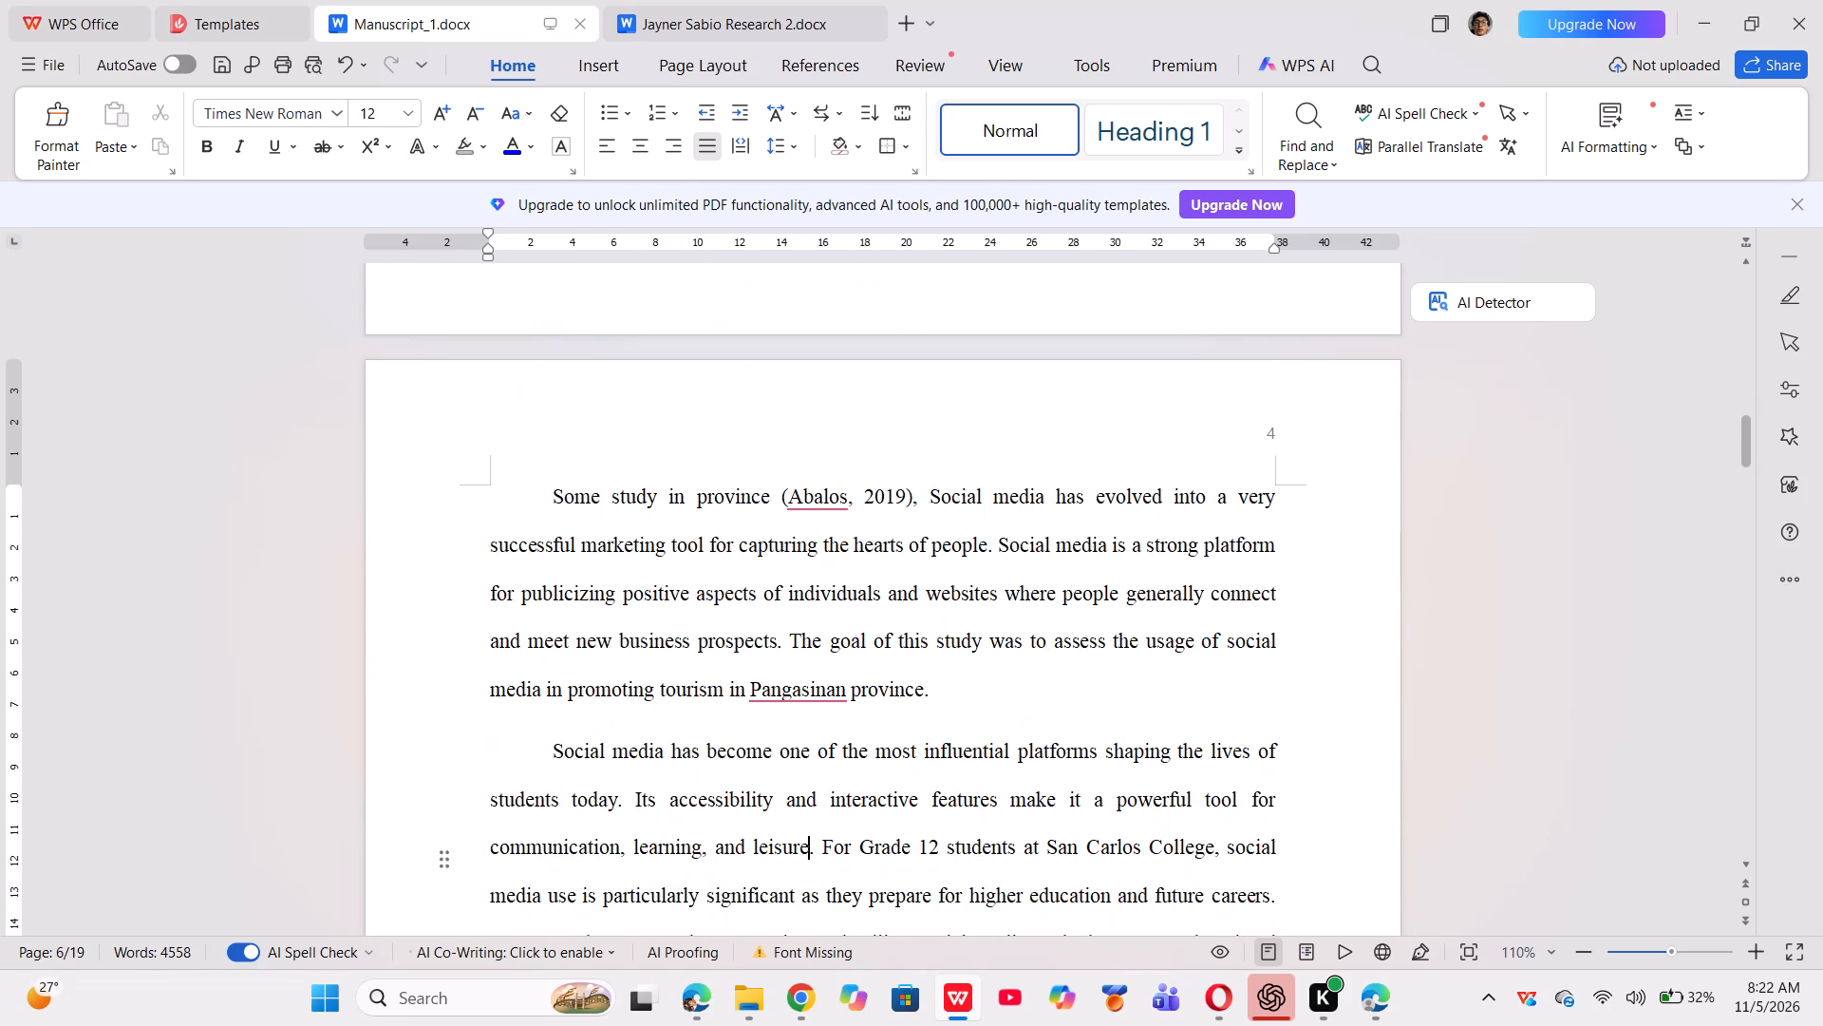
Read the "Social media has become" paragraph about Grade 12 students and the "On one hand" paragraph on manuscript page 4.
key("Down")
key("Down")
key("Down")
key("Down")
key("Down")
key("Down")
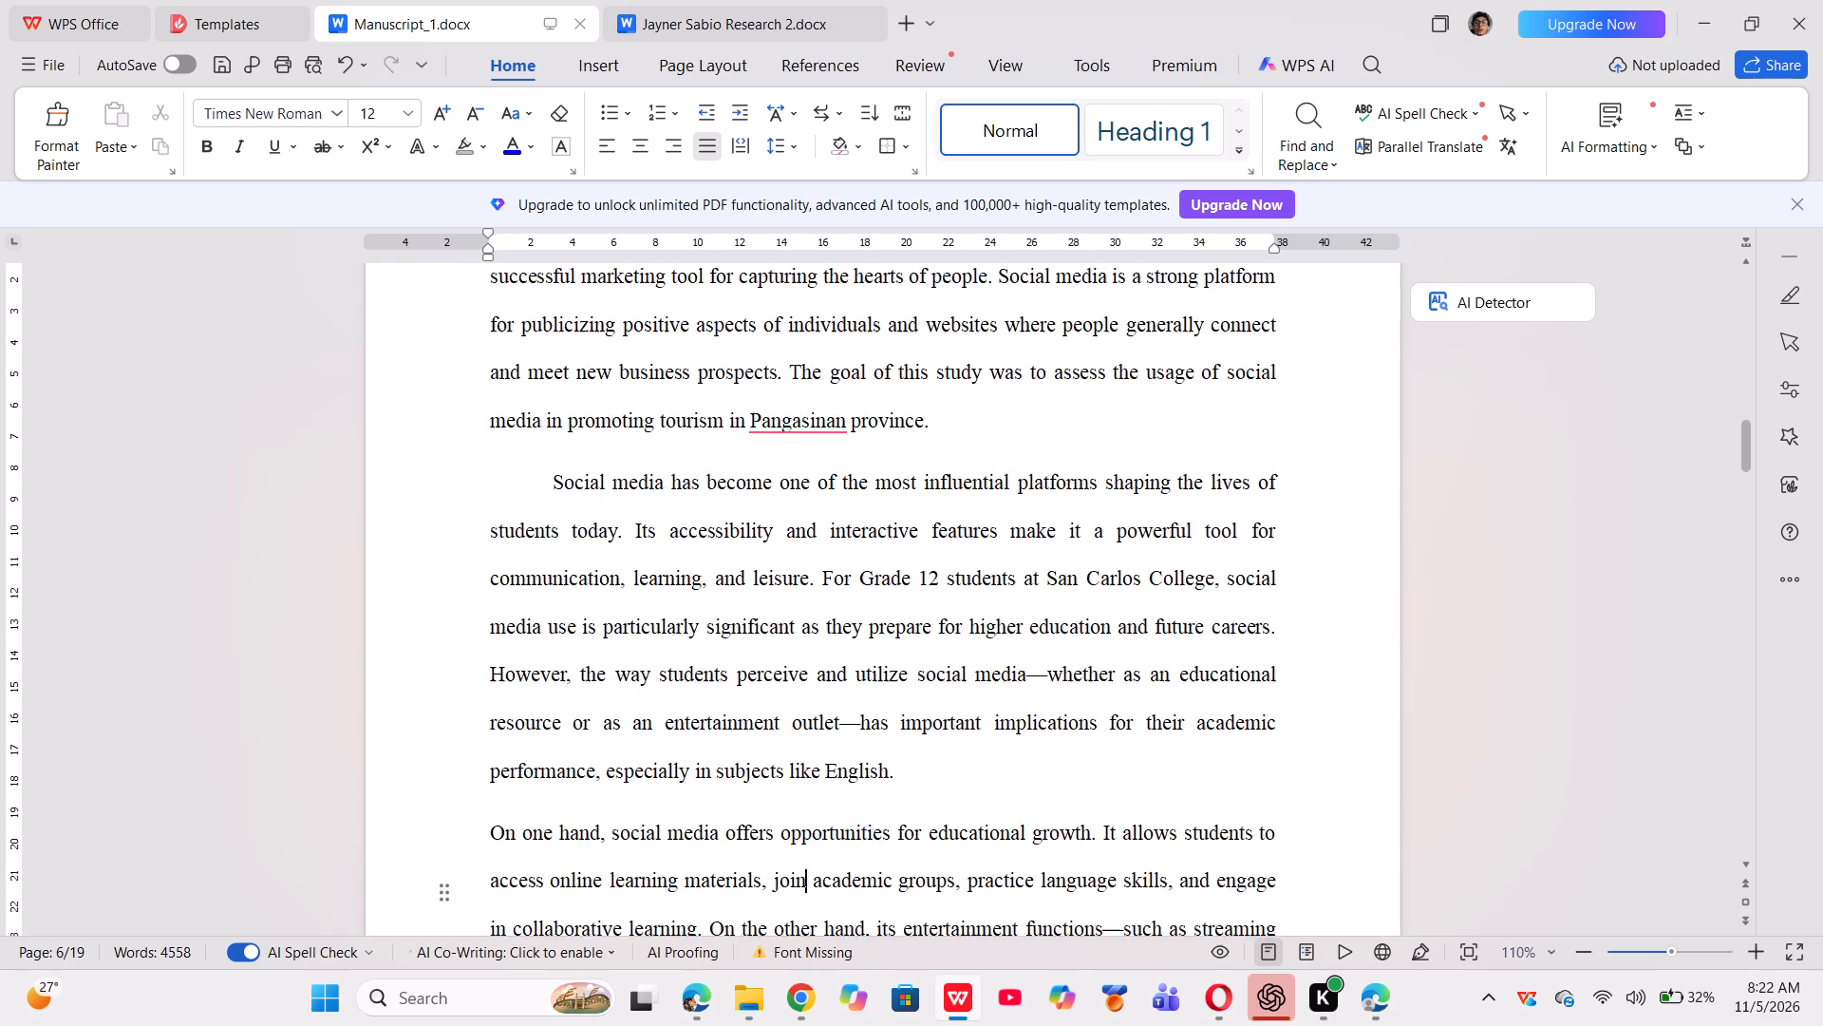
key("Down")
key("Down")
key("Down")
key("Down")
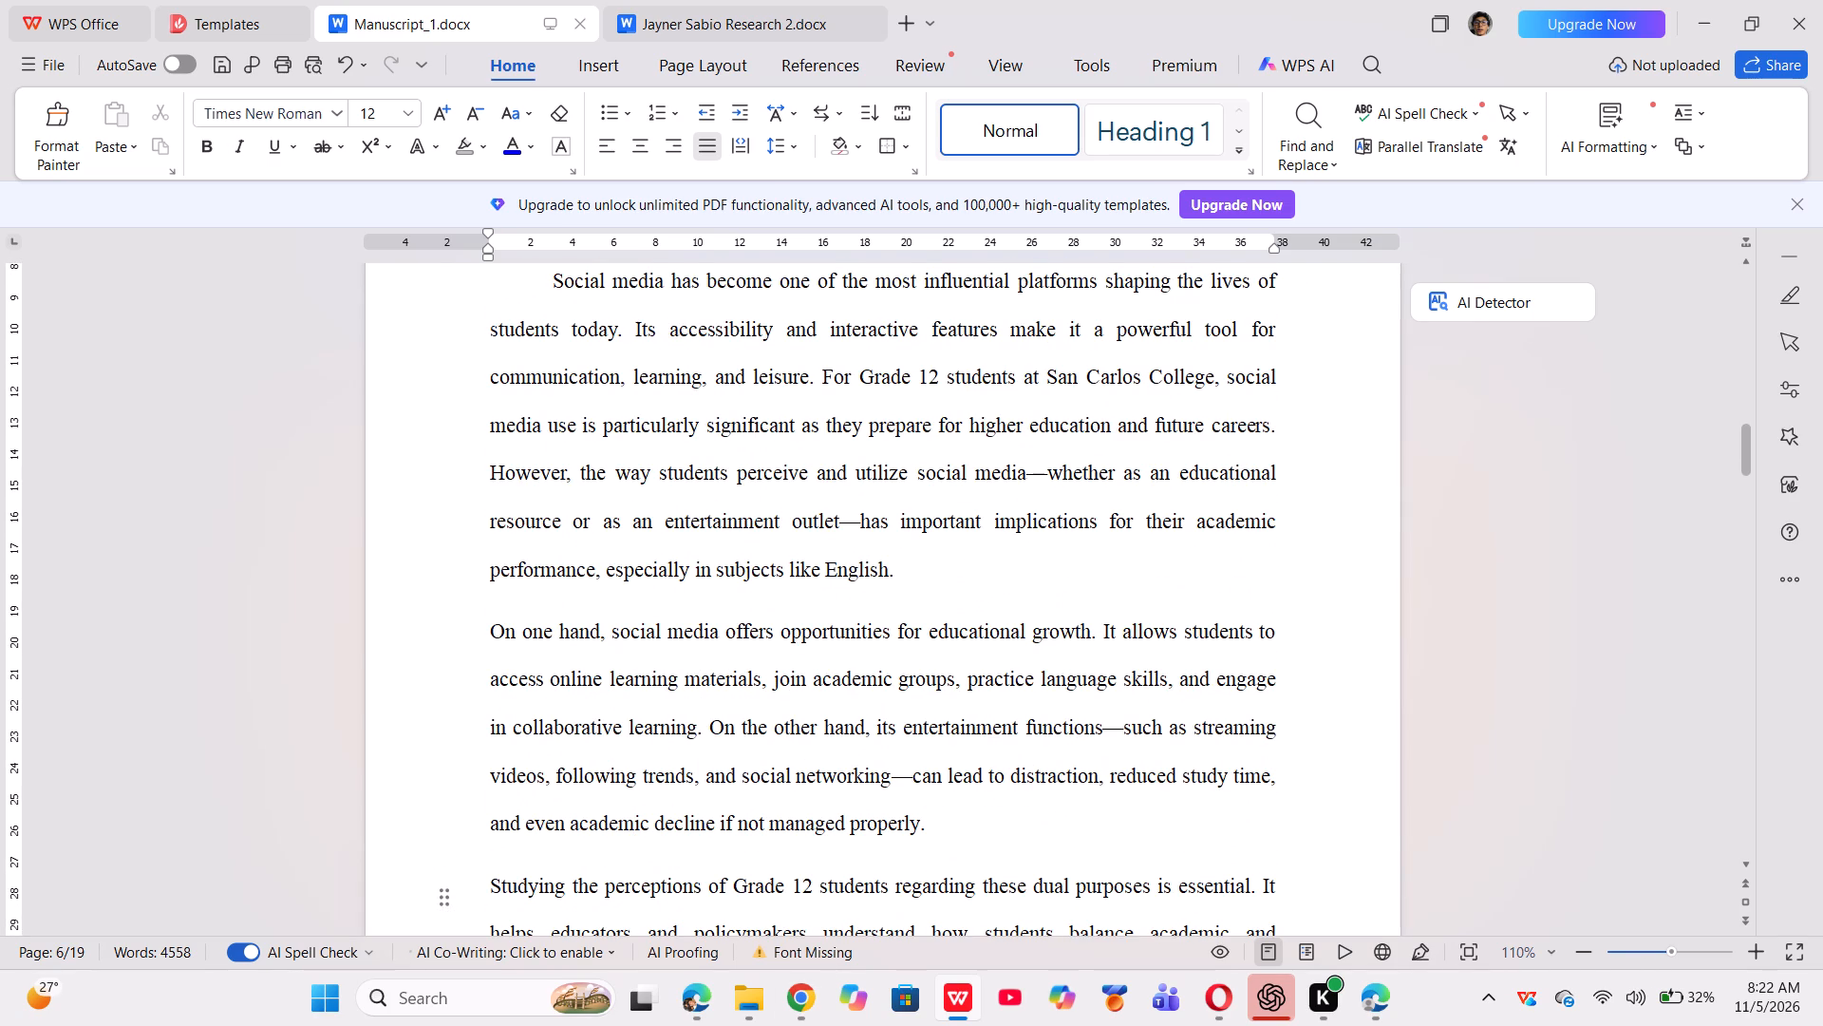
Switch to Chrome and, in a new tab, enter a web search starting with "social media user in".
left_click(803, 1018)
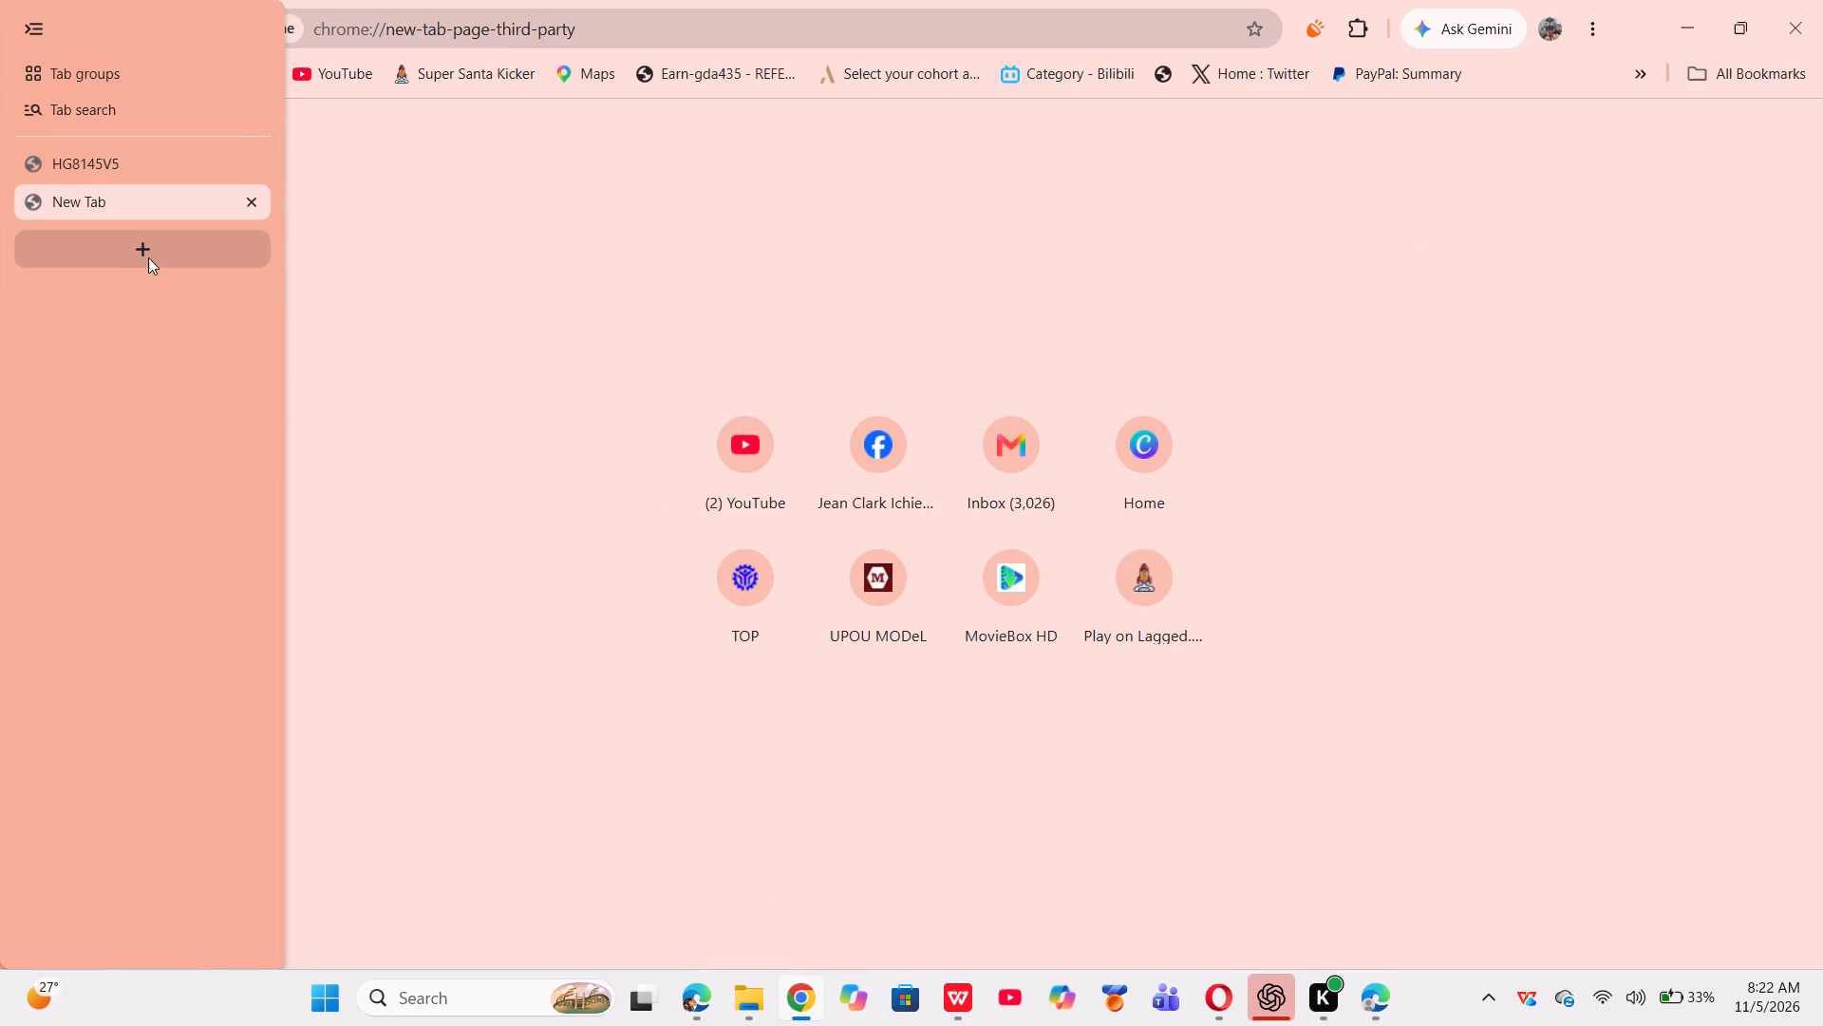
left_click(148, 257)
left_click(550, 304)
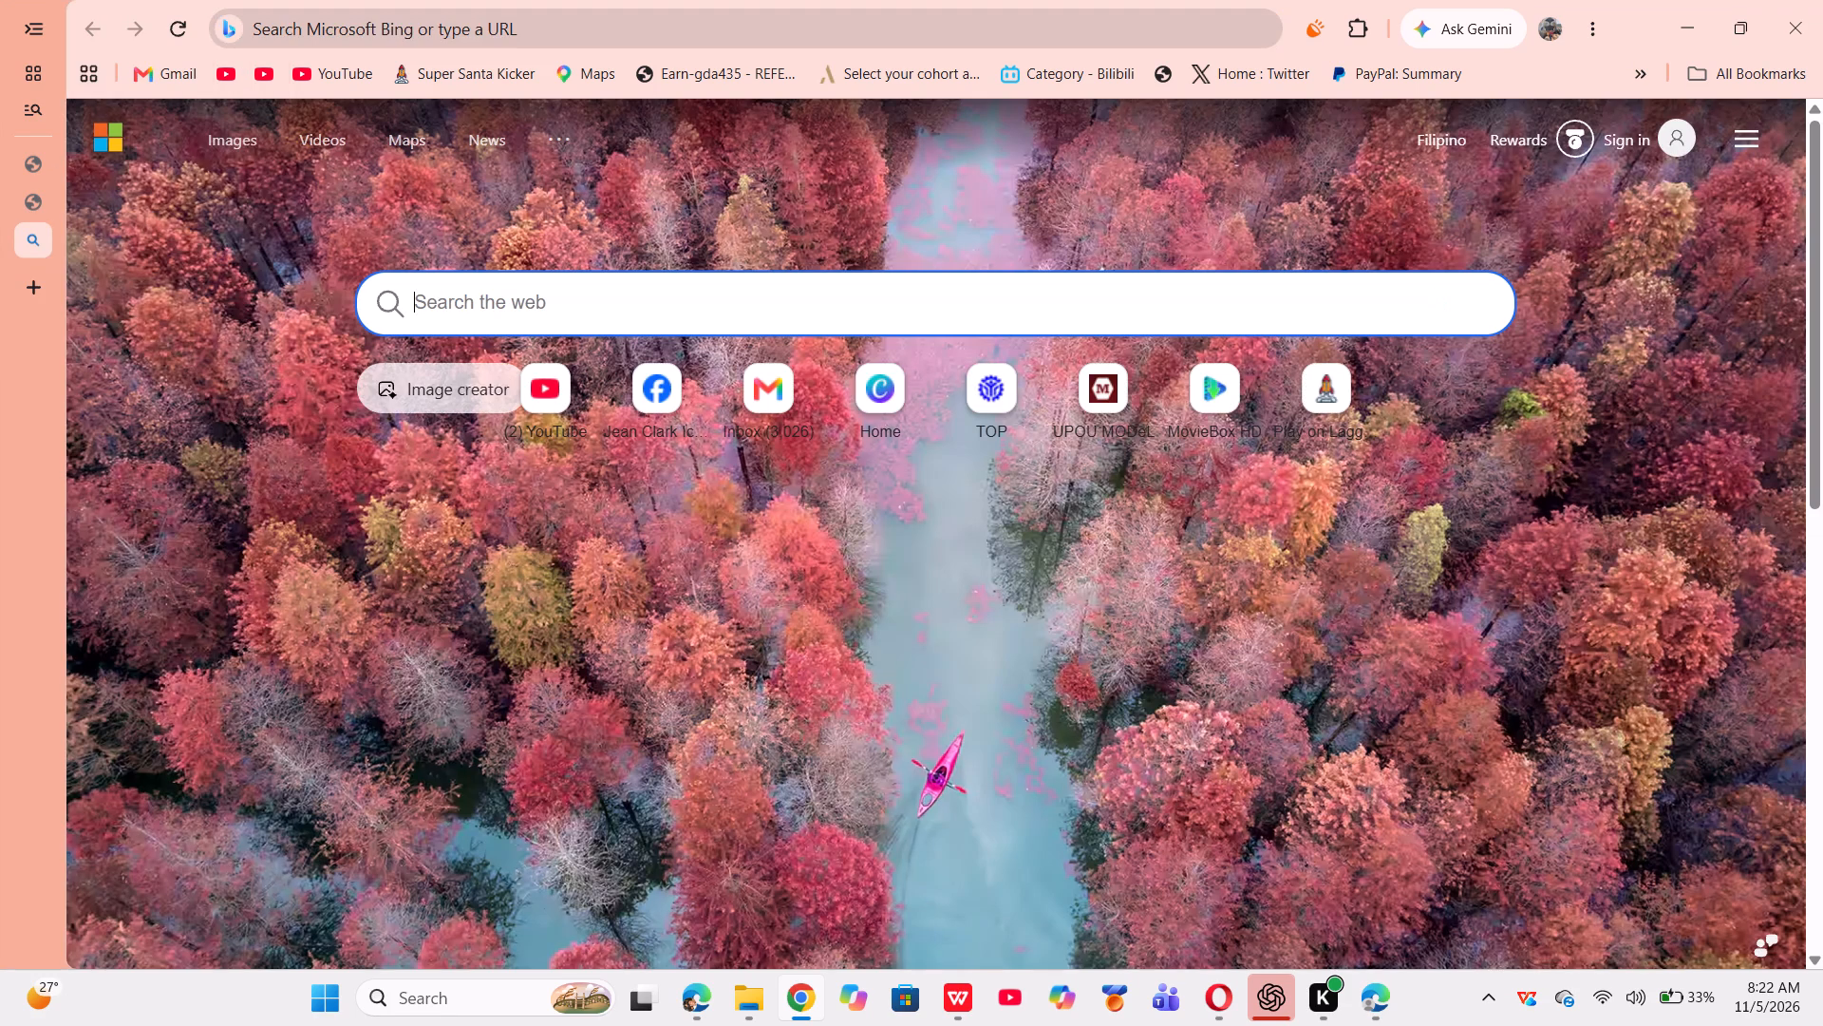
type("sociak")
key("BackSpace")
type("l media")
key("space")
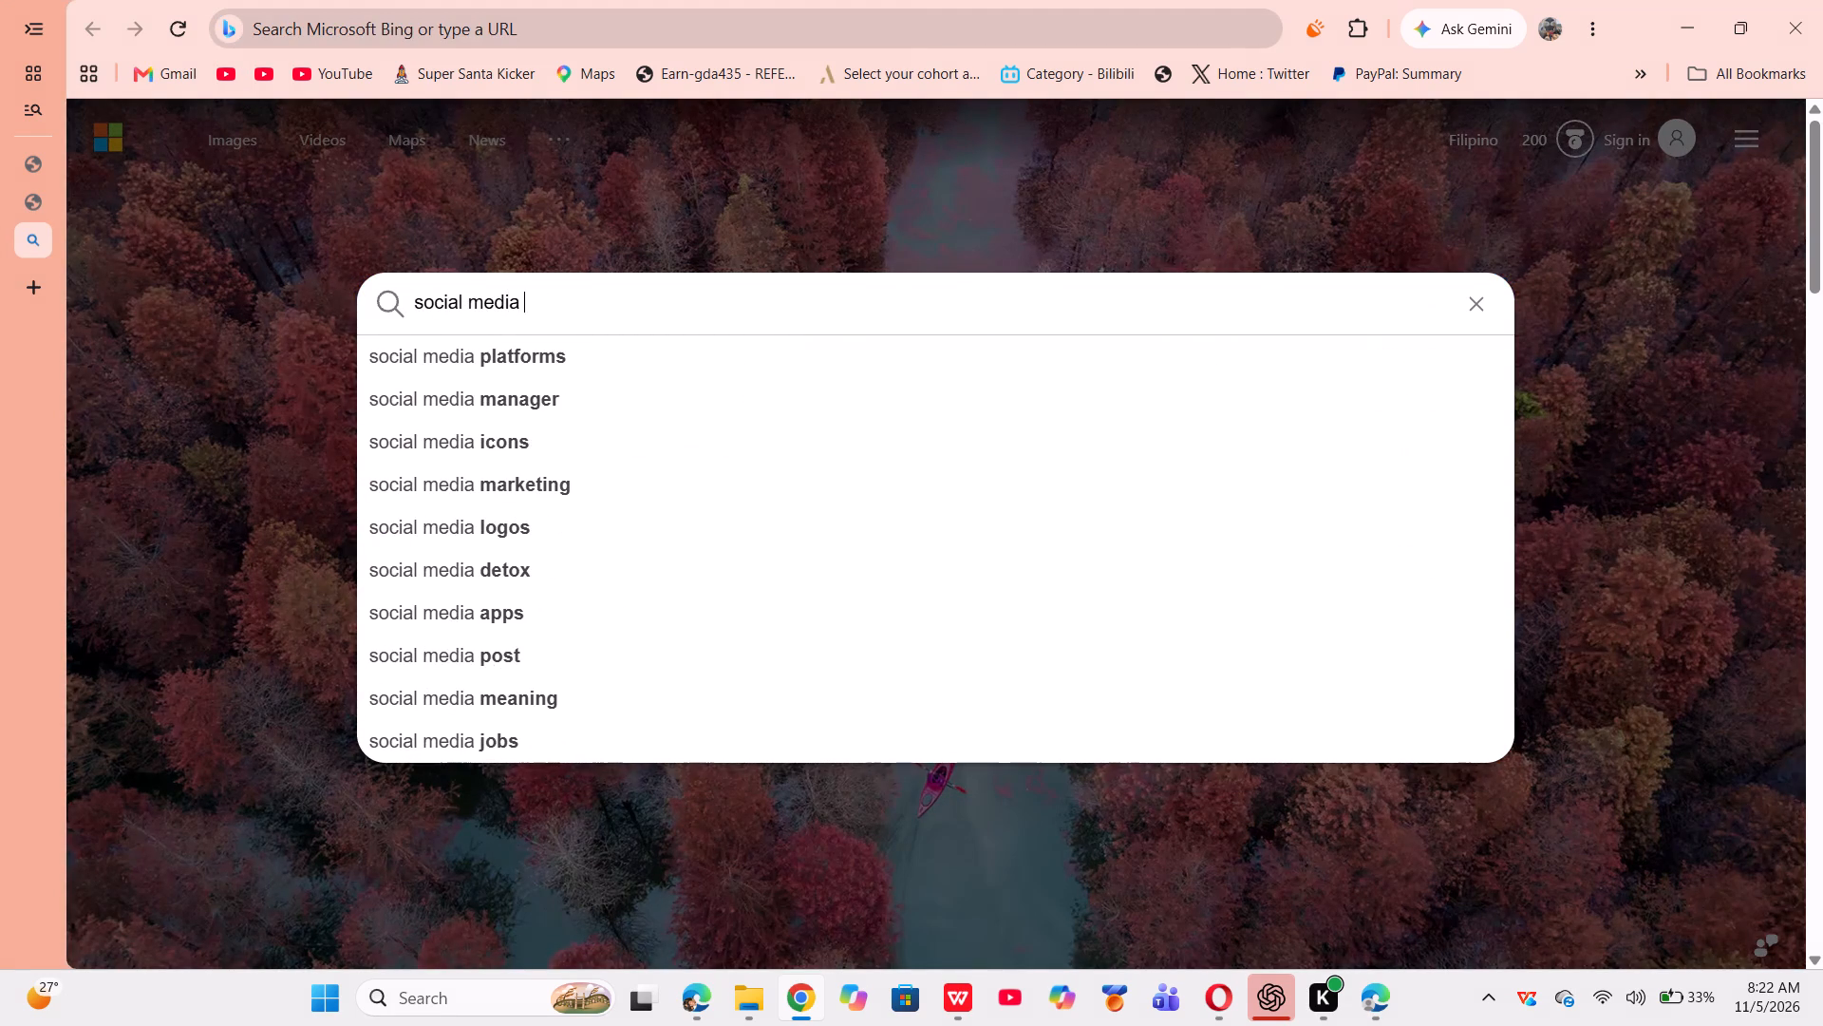
type("user")
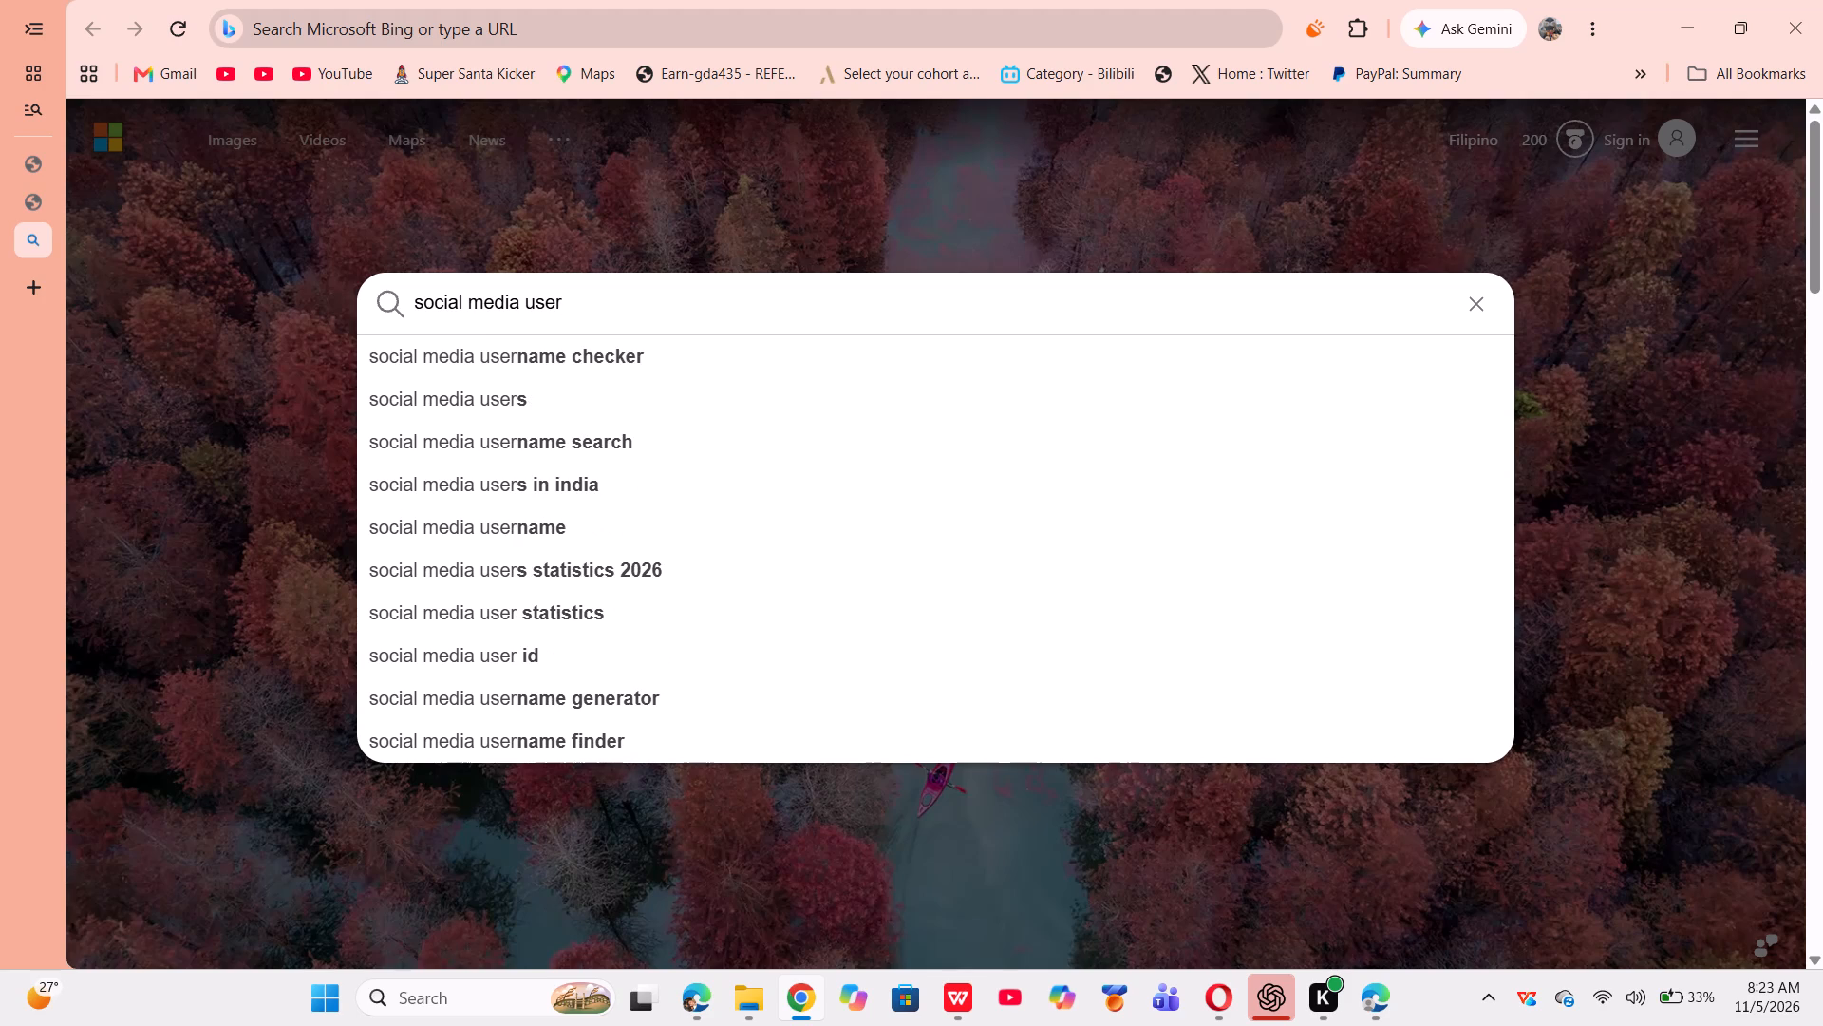
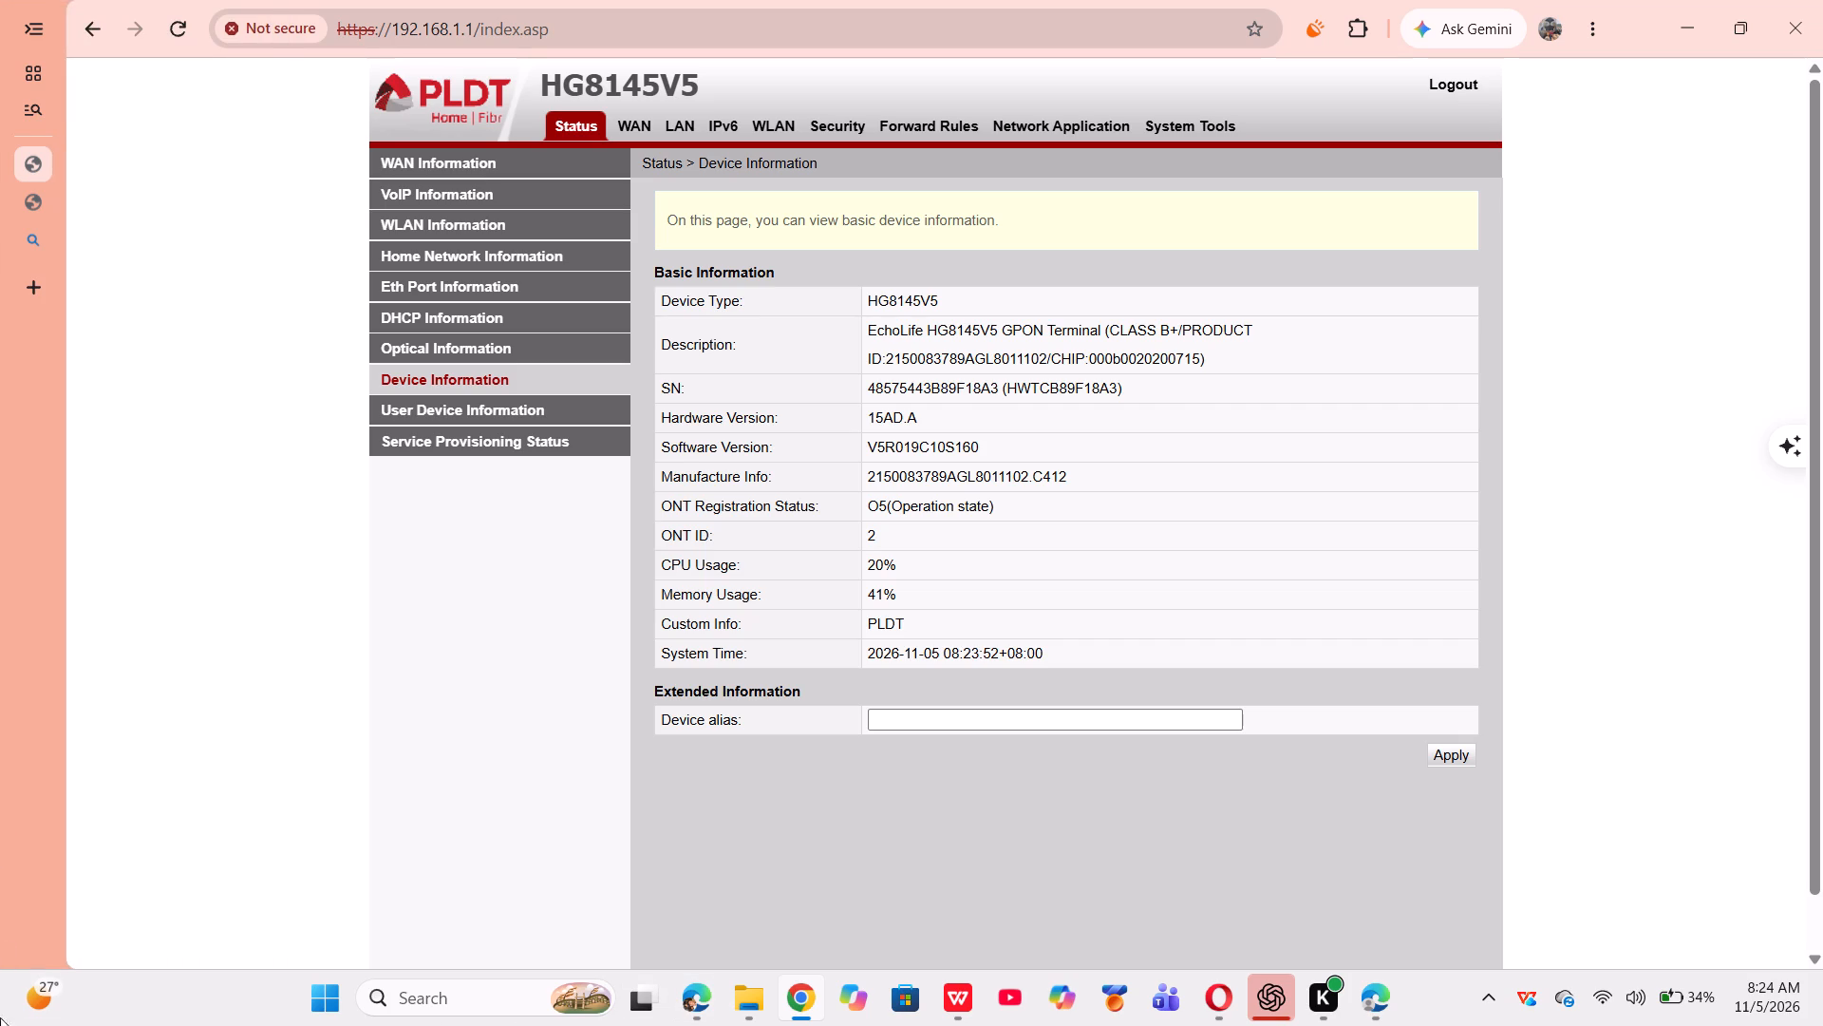
Switch from the router's device information page back to Manuscript_1.docx in WPS Office.
left_click(811, 1014)
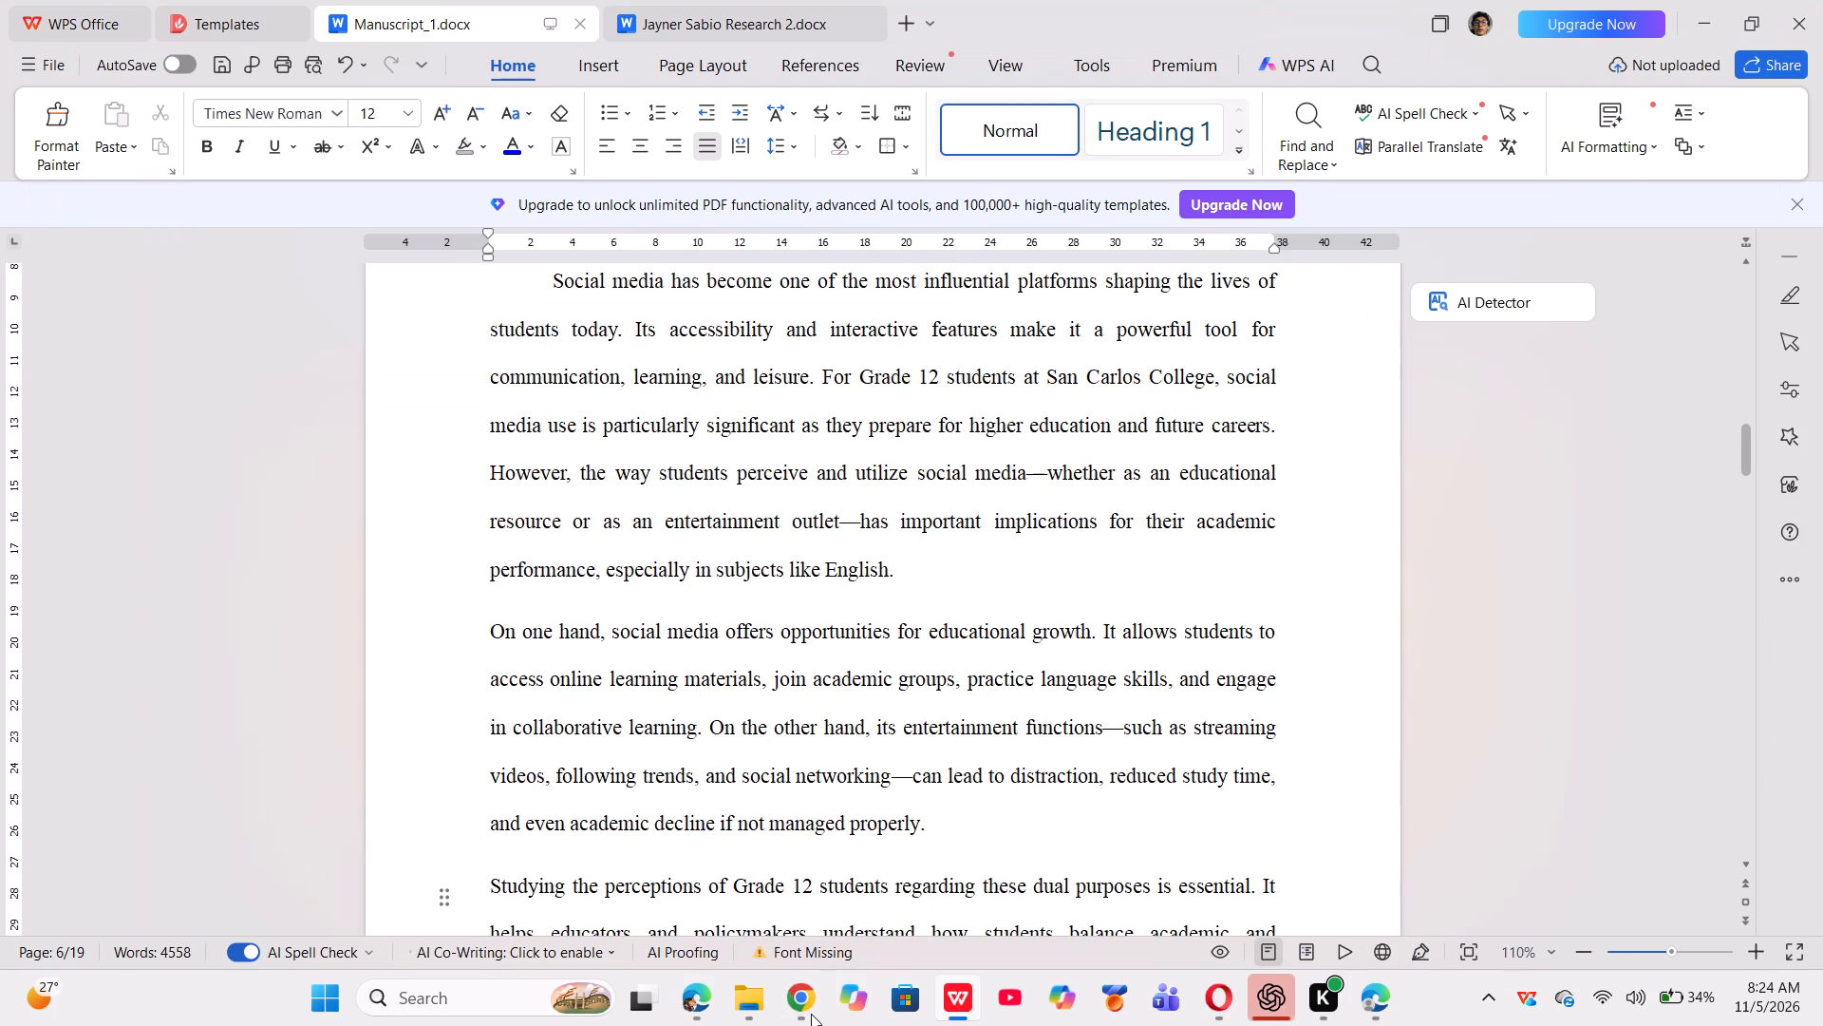
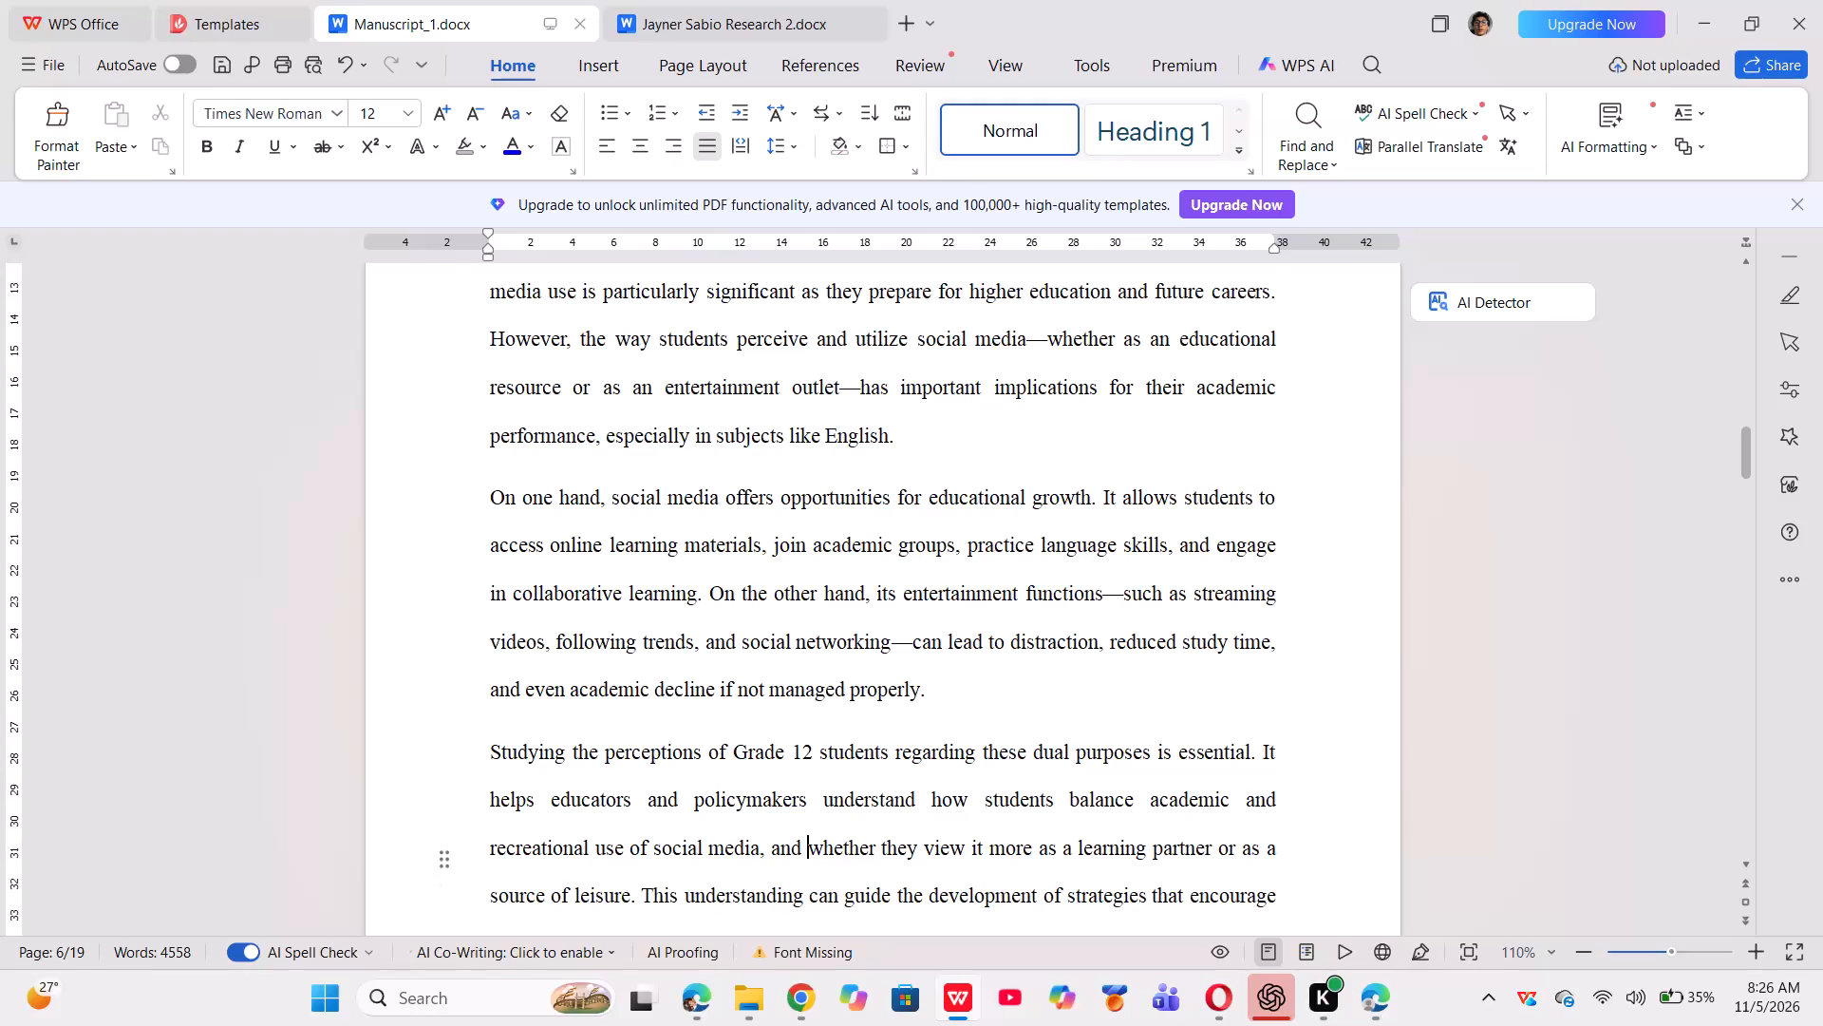
Read on through the Chapter I paragraphs about students' perceptions of social media, continuing to the paragraph beginning "Ultimately, this research is significant".
key("Down")
key("Down")
key("Down")
key("Down")
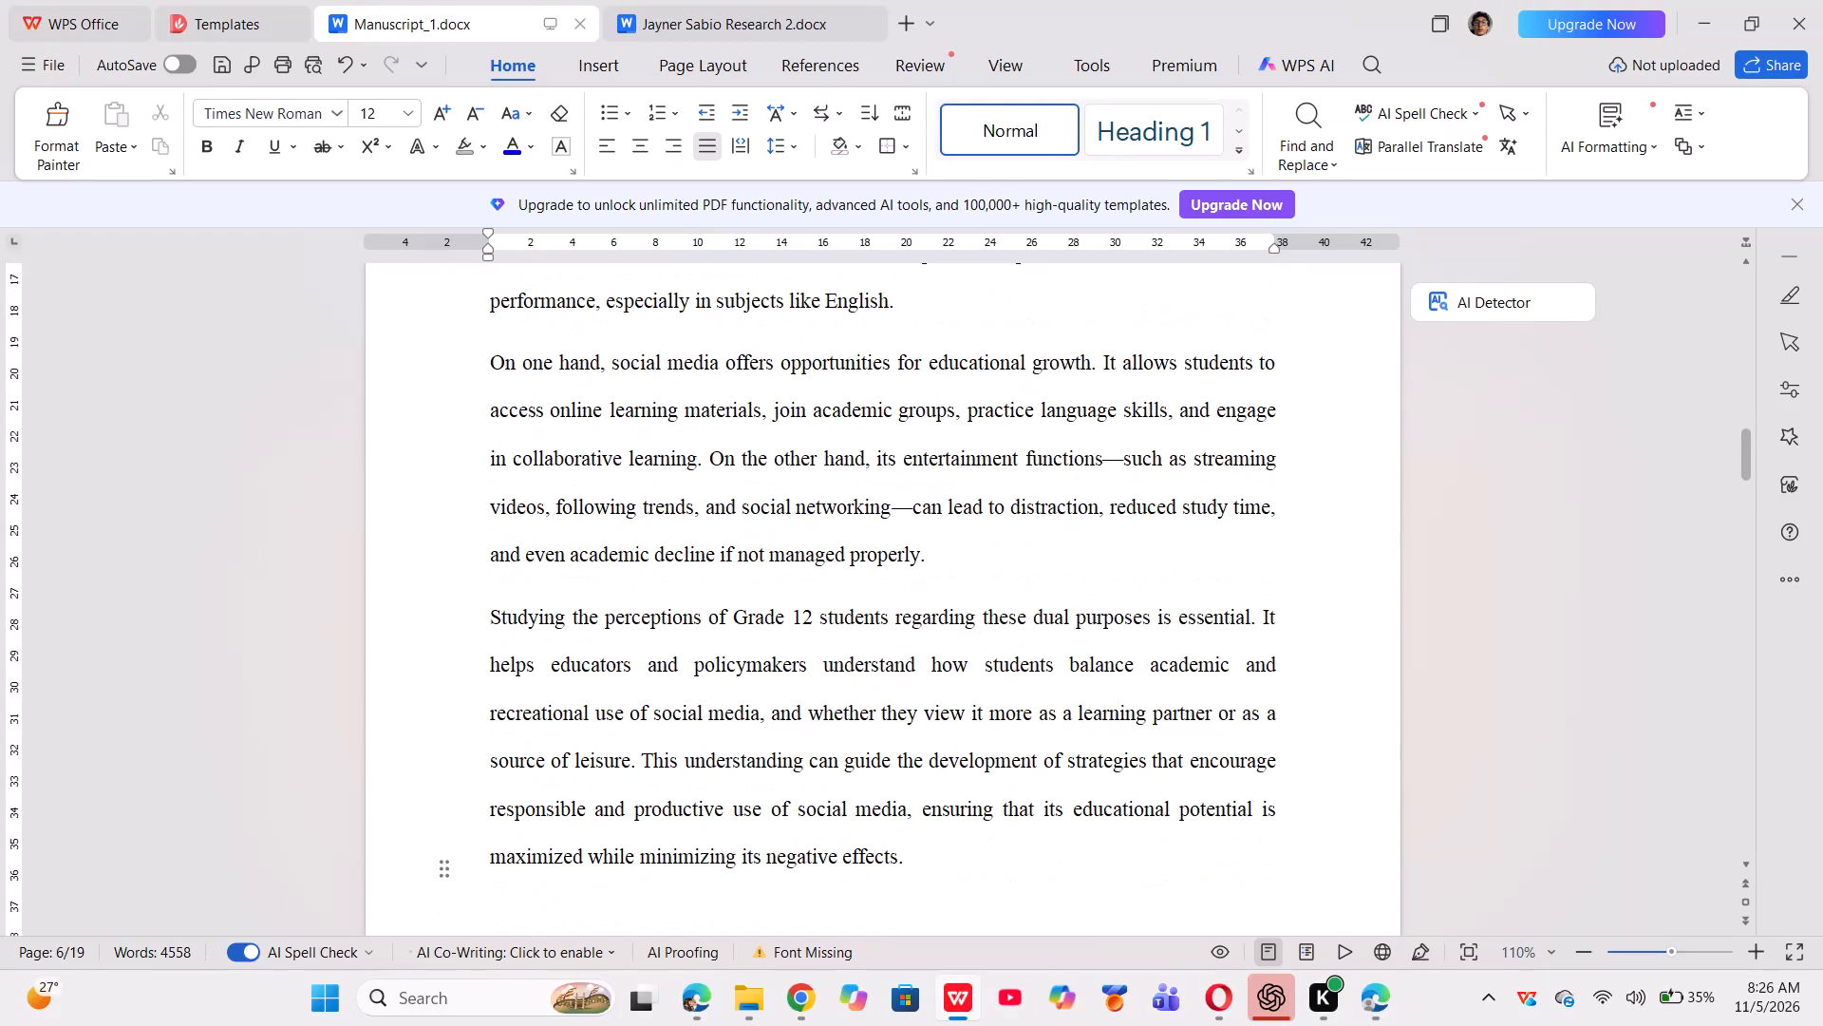
key("Down")
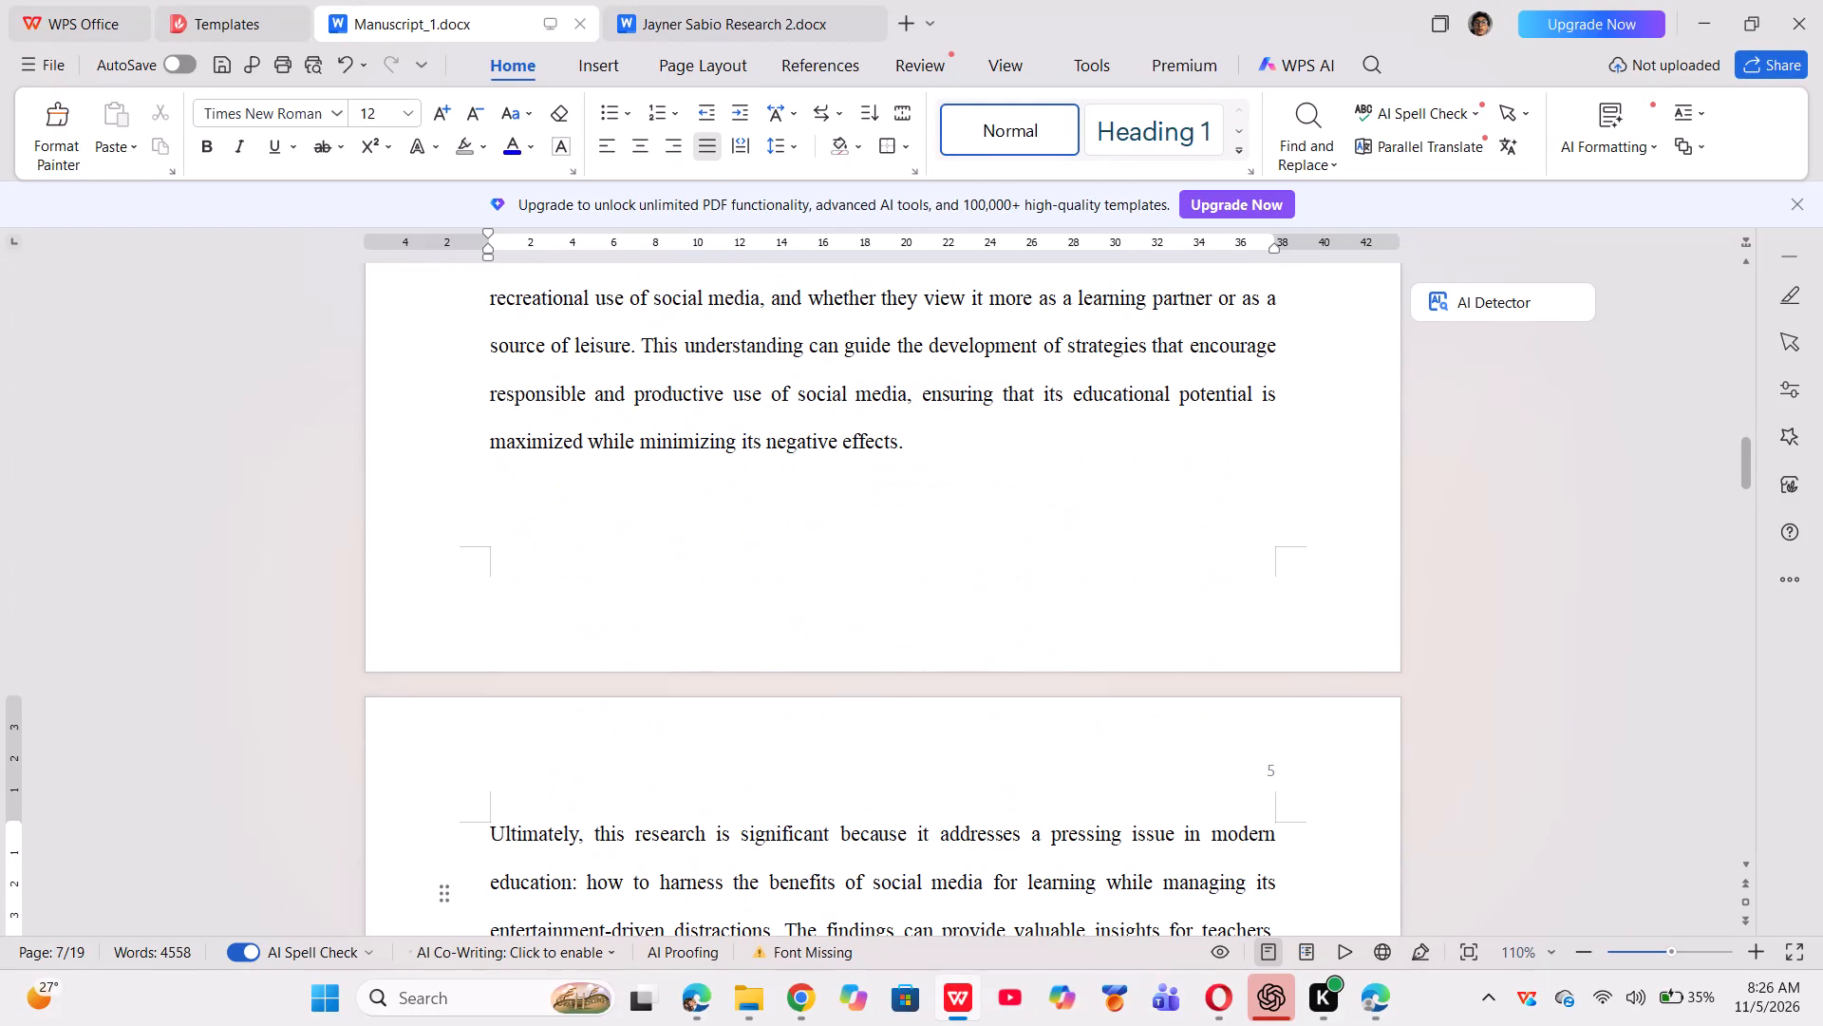
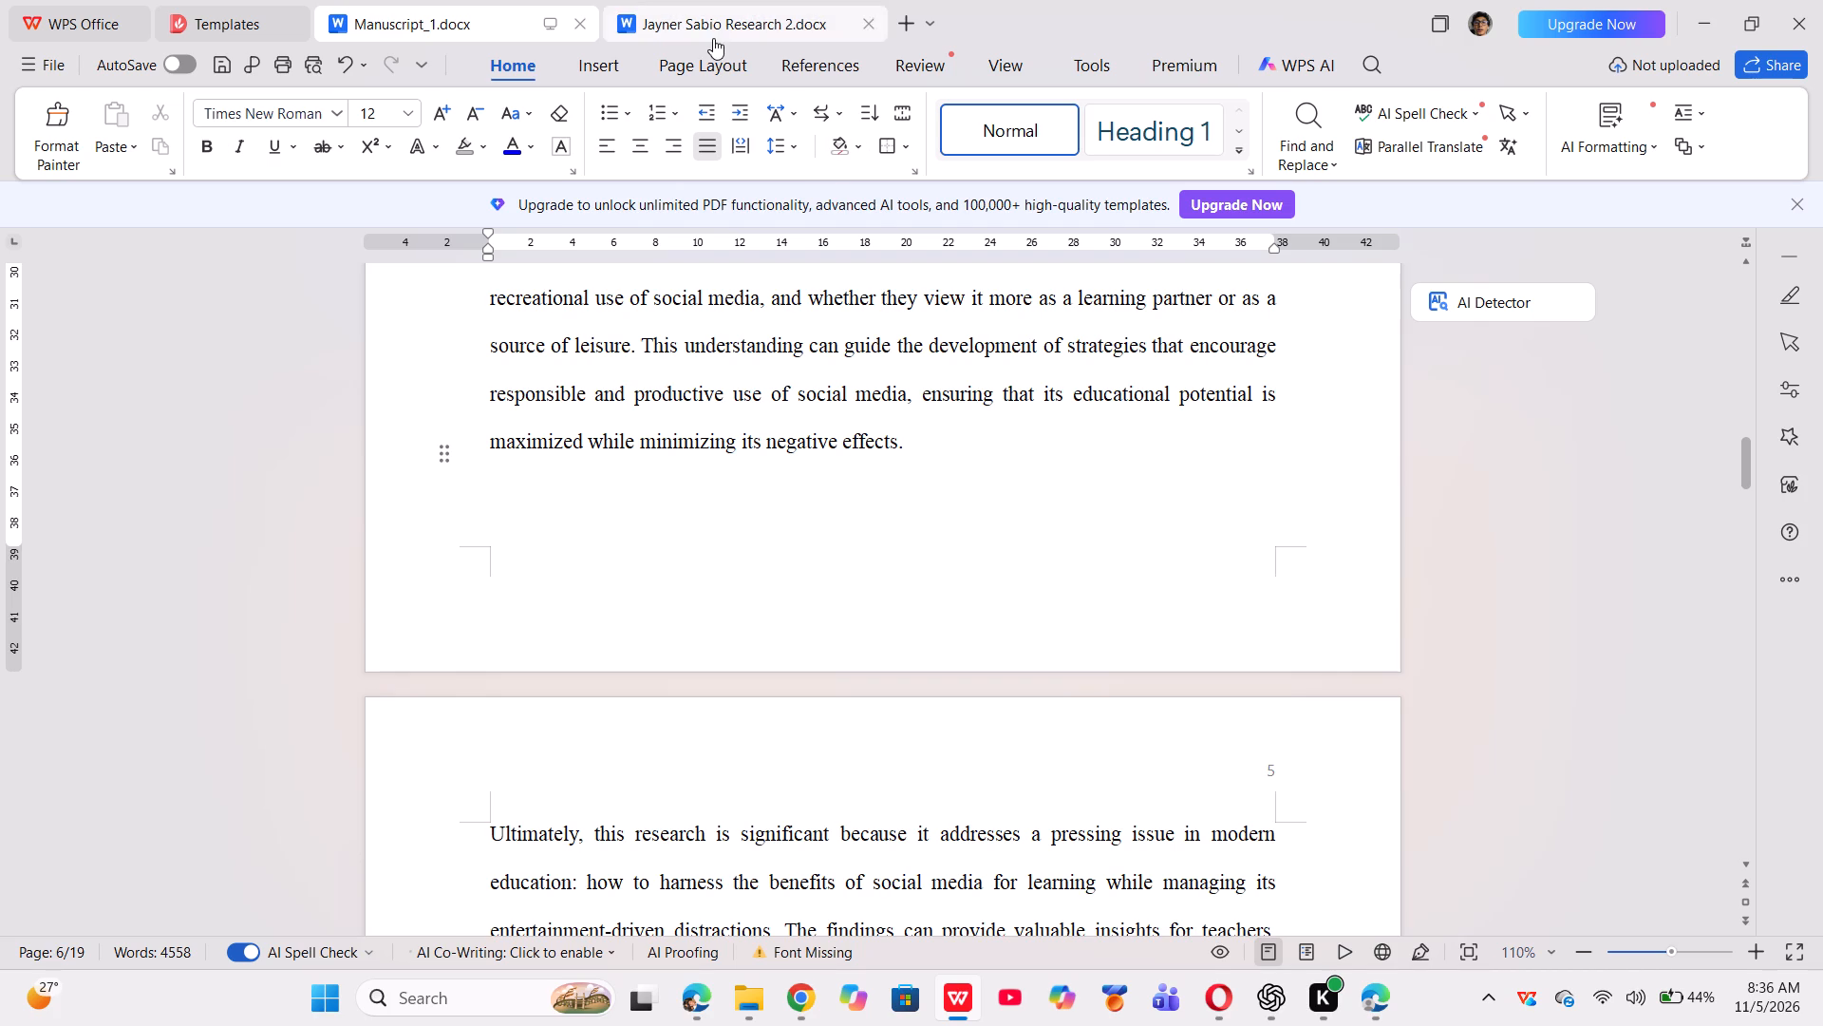
key("Down")
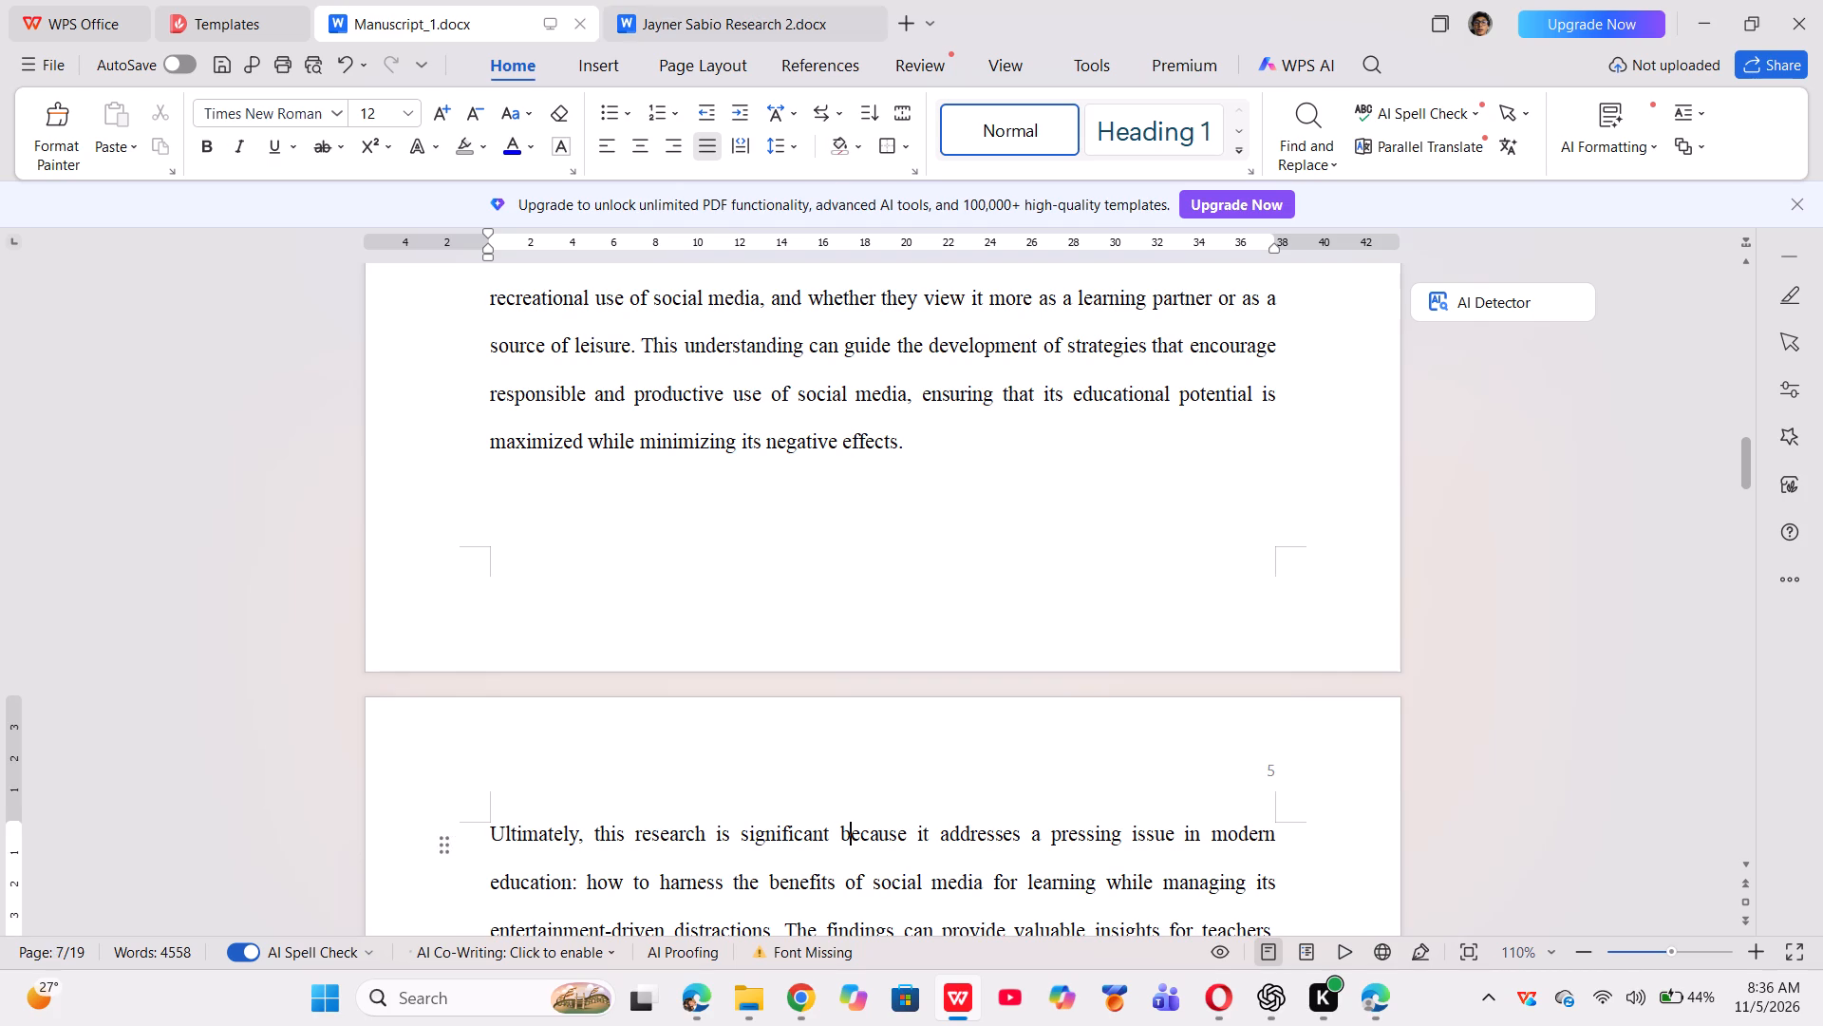
key("Down")
key("Down")
key("Down")
key("Down")
key("Down")
key("Down")
key("Down")
key("Down")
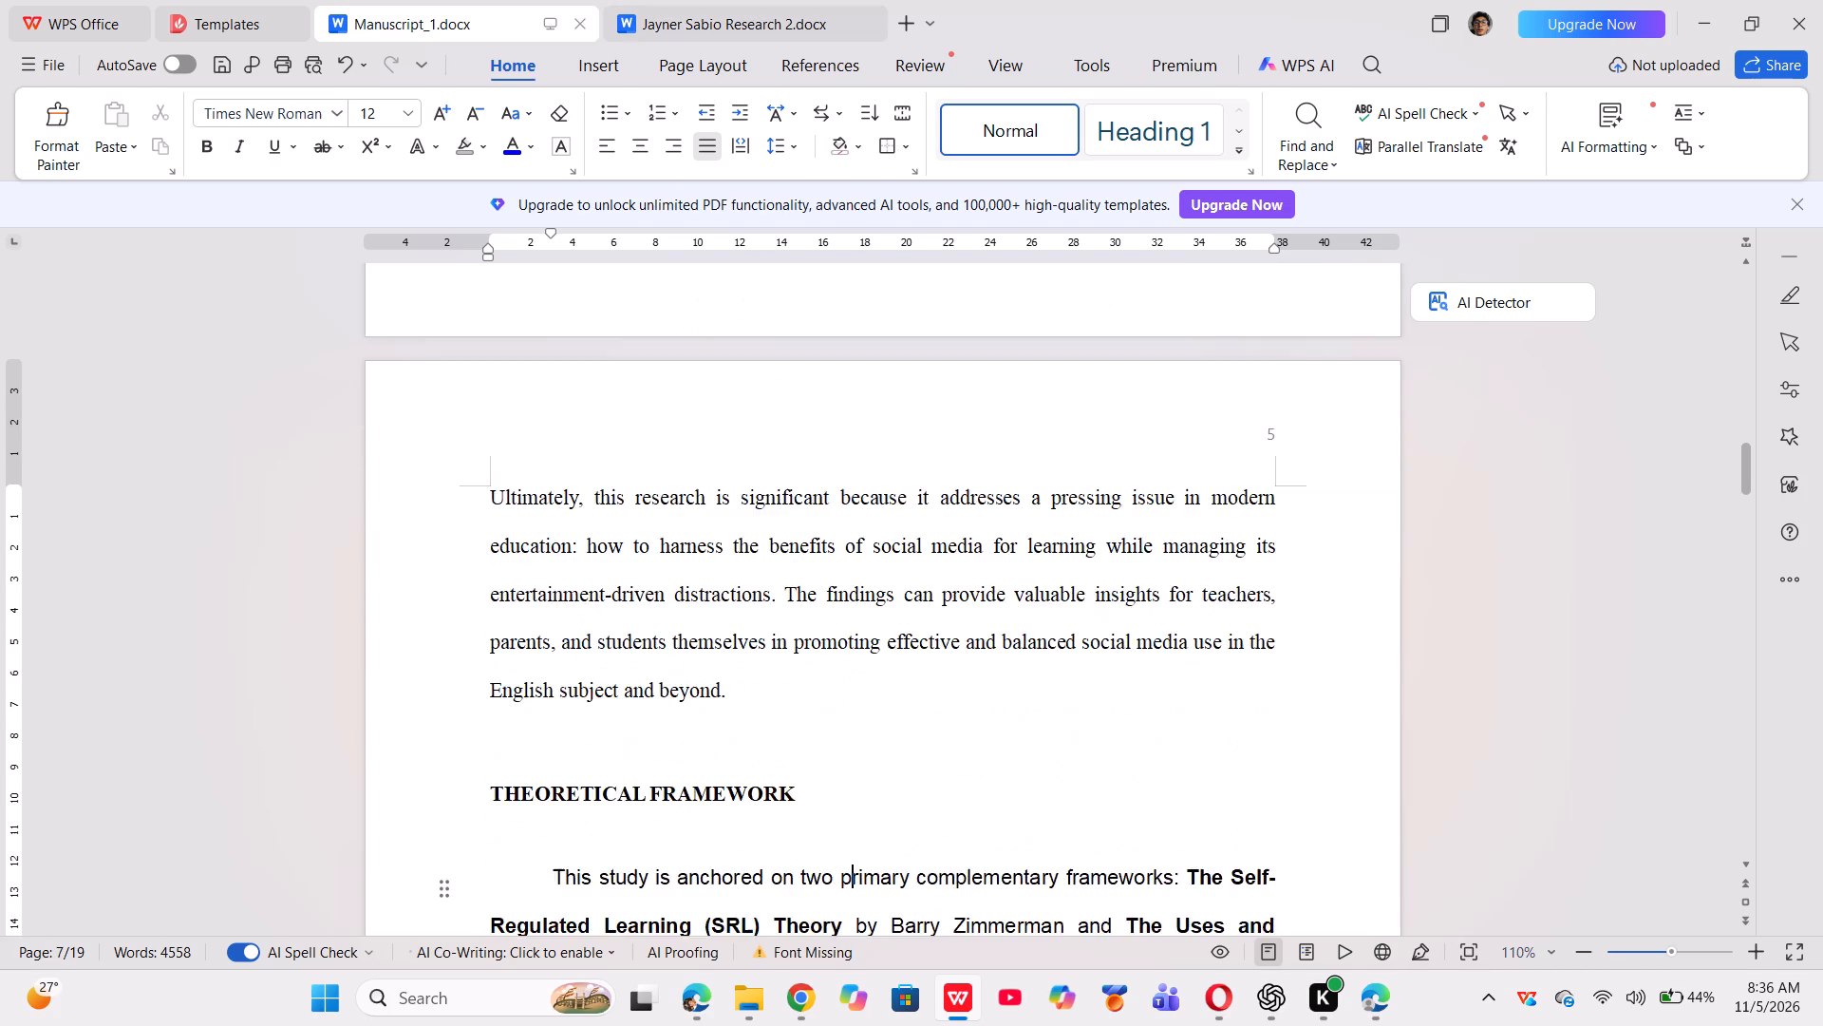
key("Down")
key("Down")
key("Down")
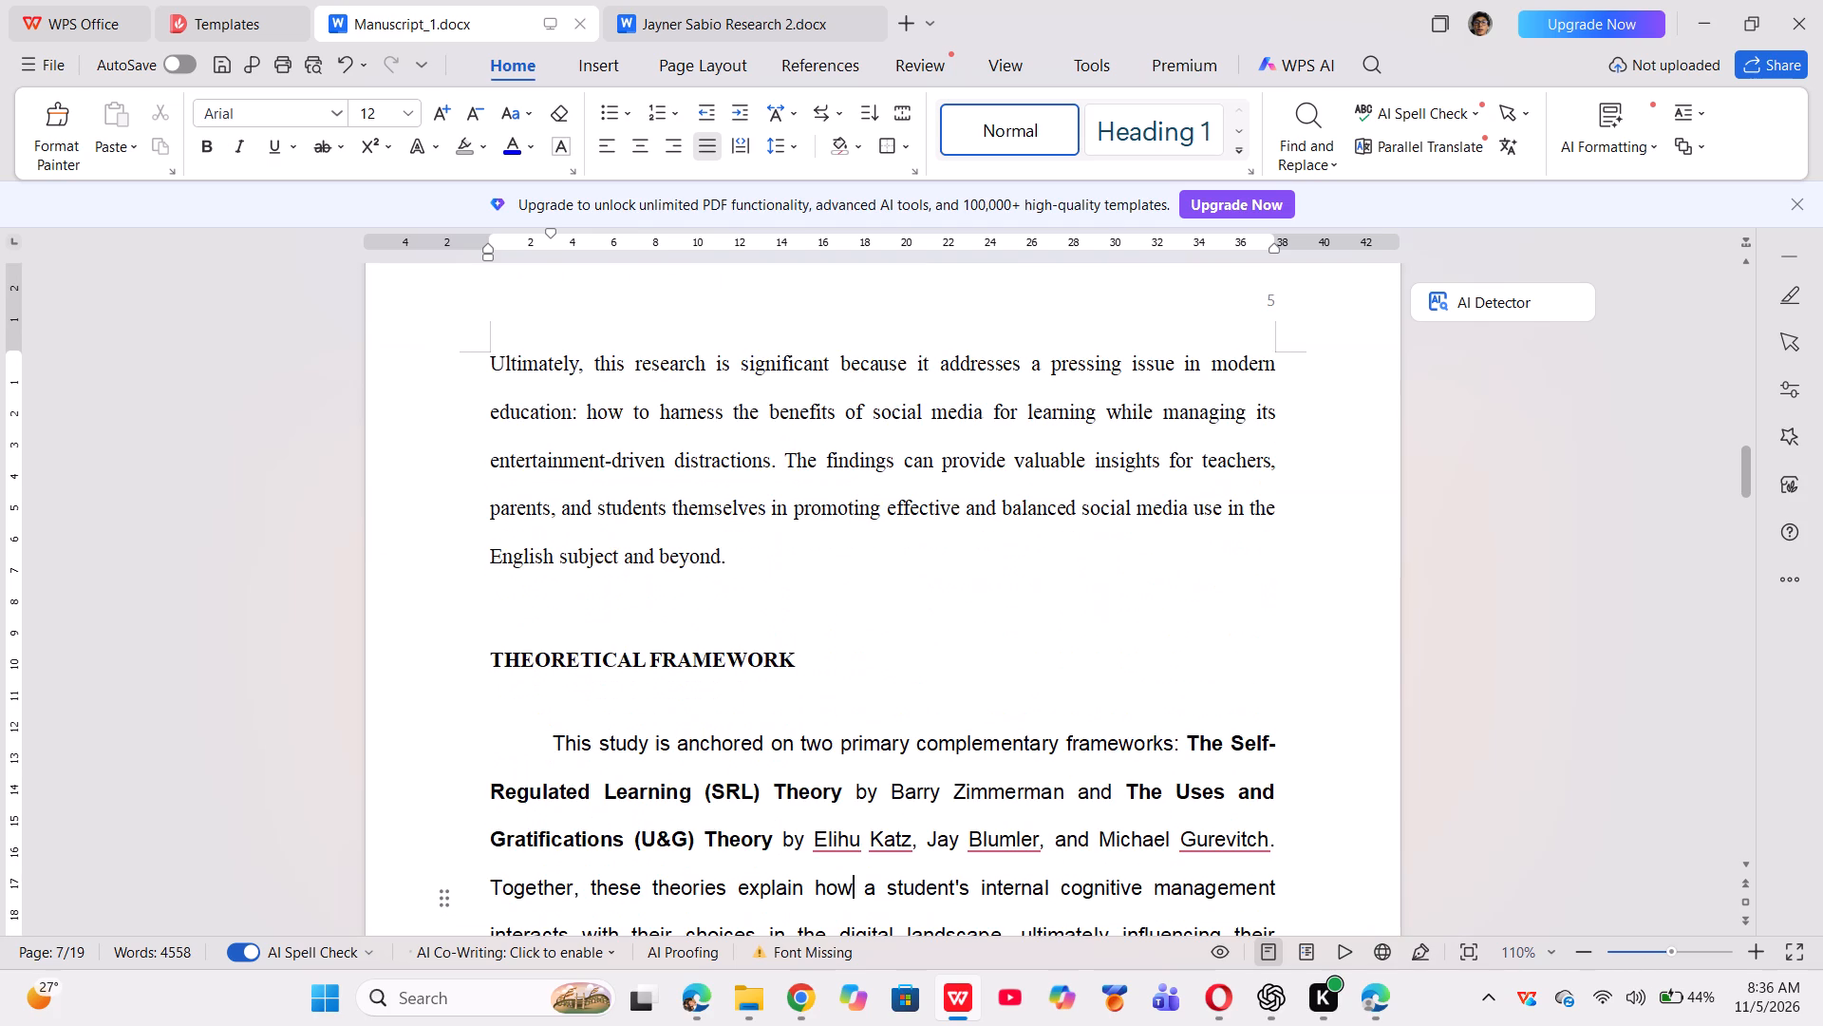
key("Down")
key("Down")
key("Down")
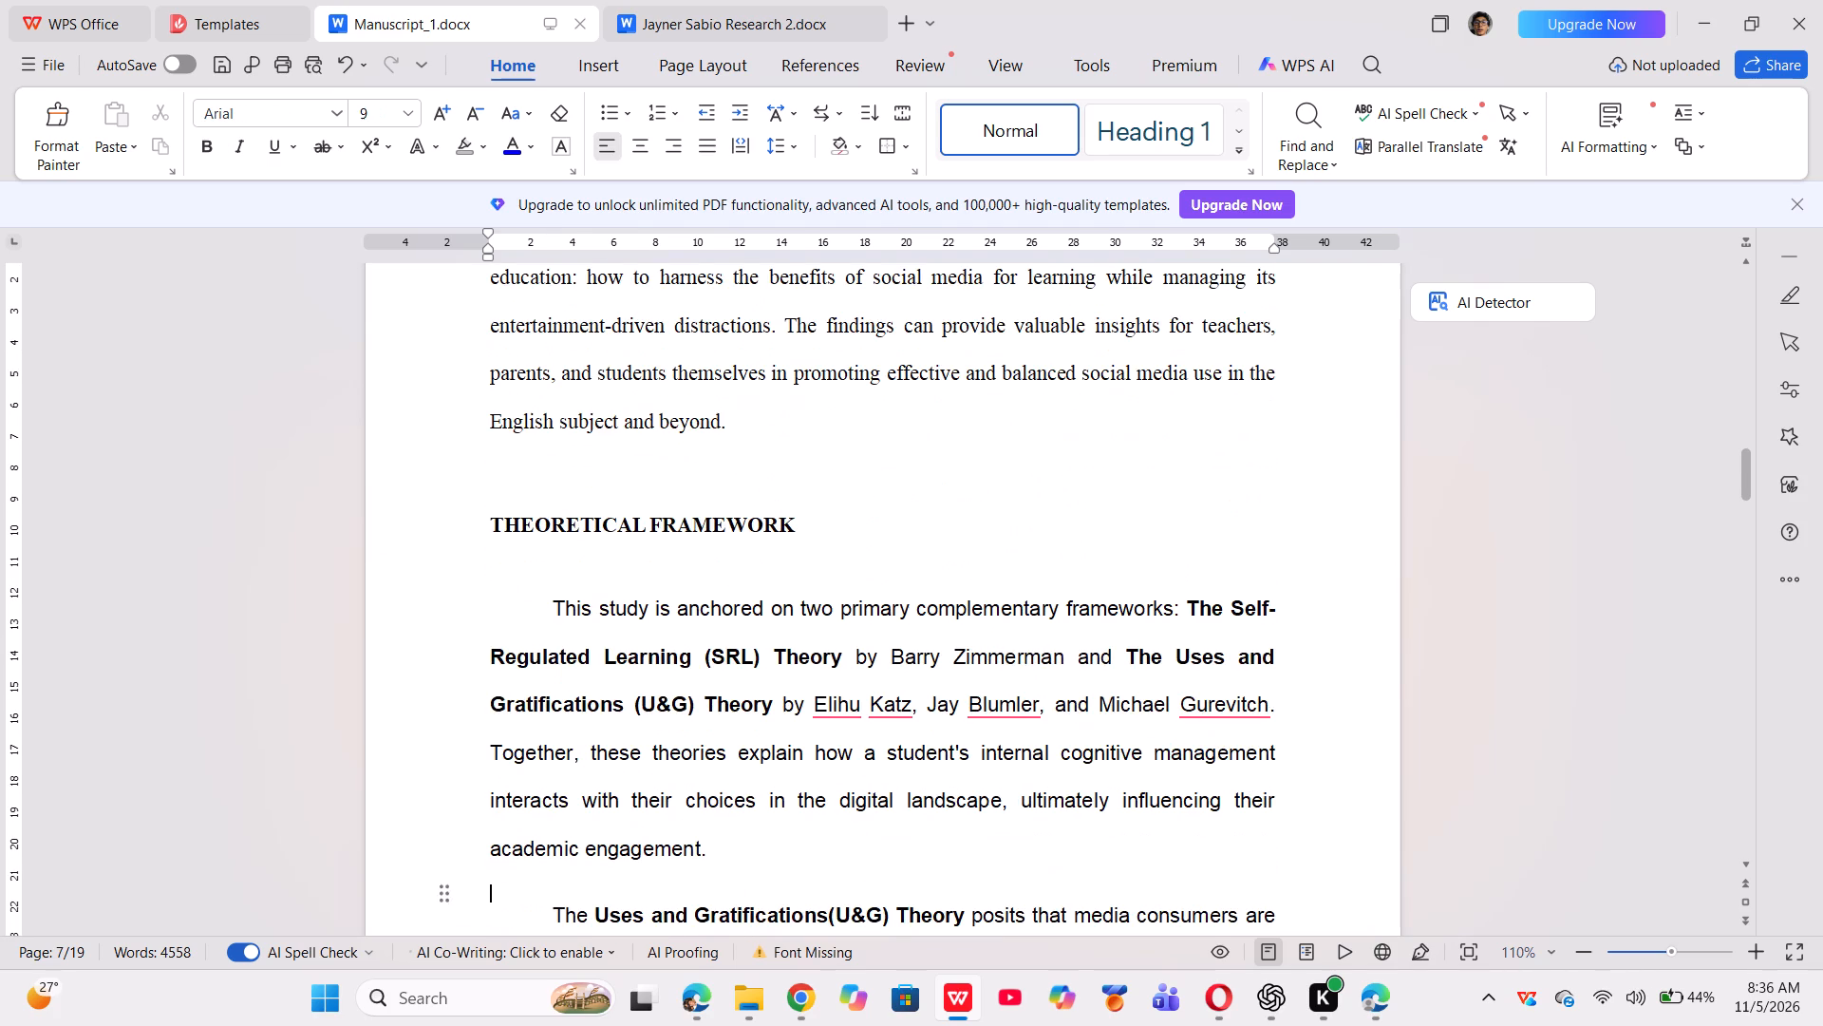
Proofread the Uses and Gratifications Theory paragraphs in the manuscript's Theoretical Framework, including the discussion of Grade 12 students' usage.
key("Down")
key("Down")
key("Down")
key("Down")
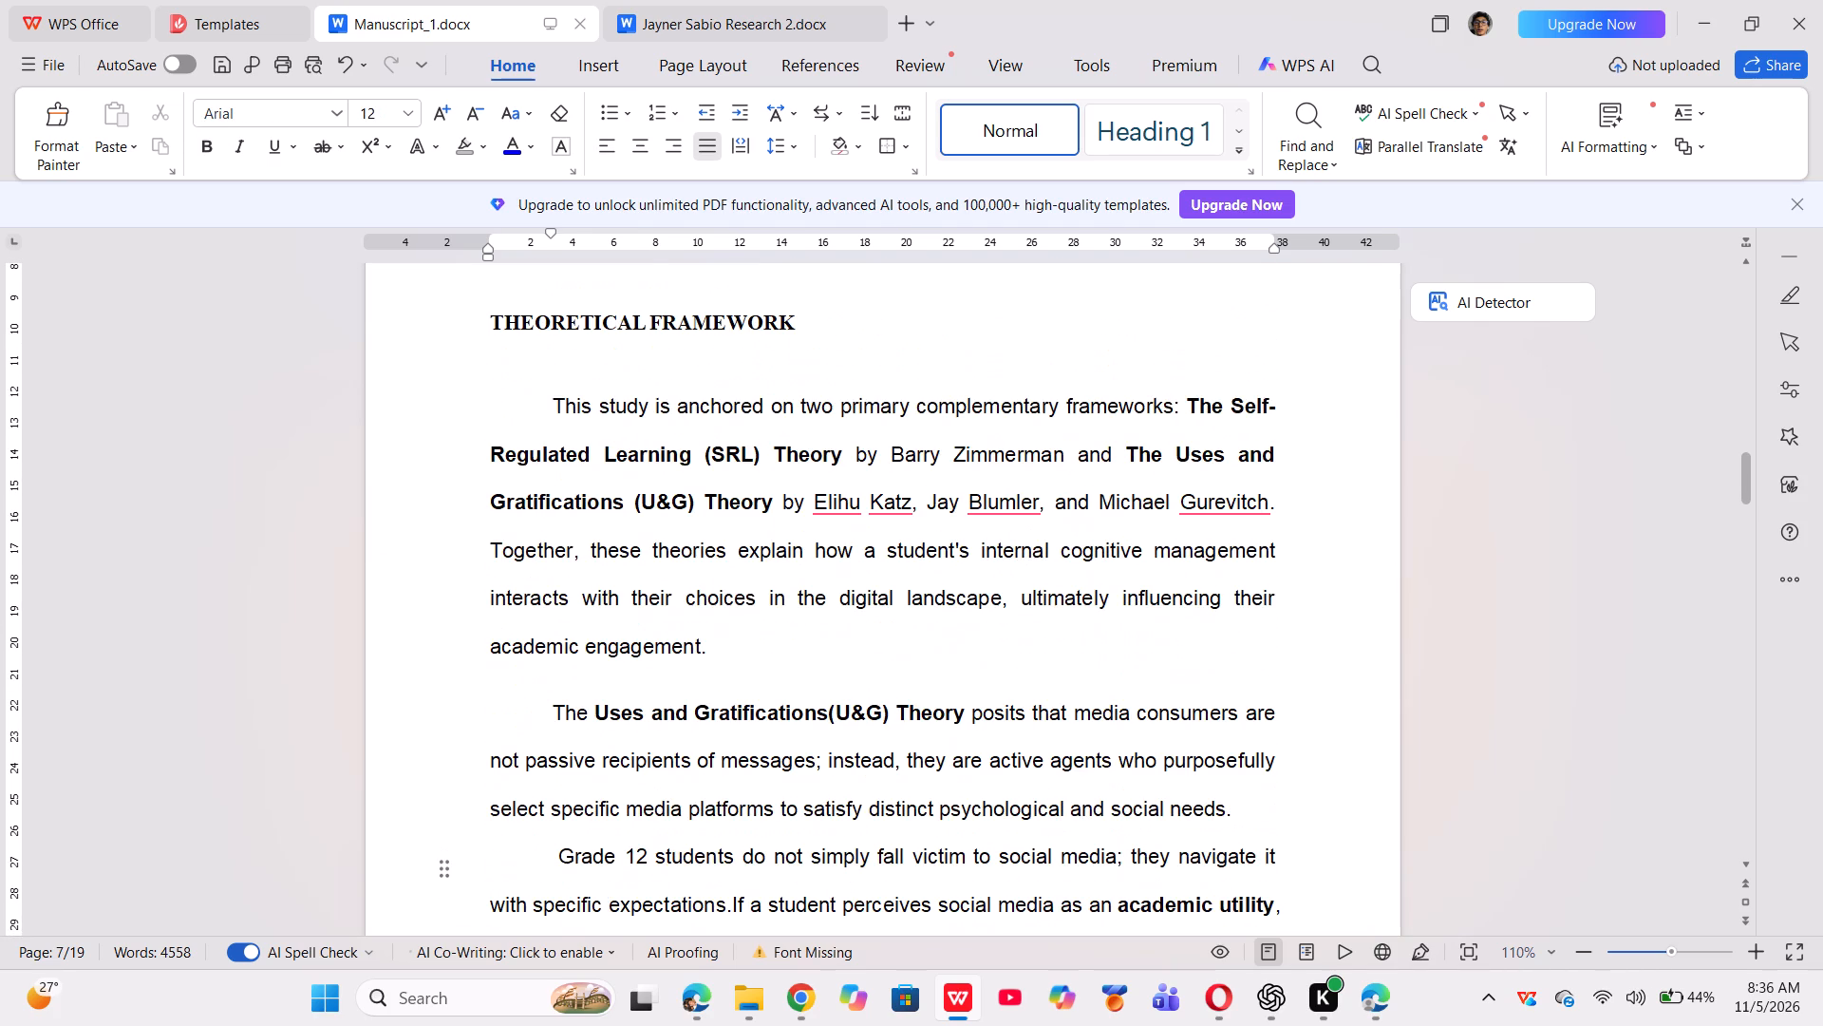
key("Down")
key("Down")
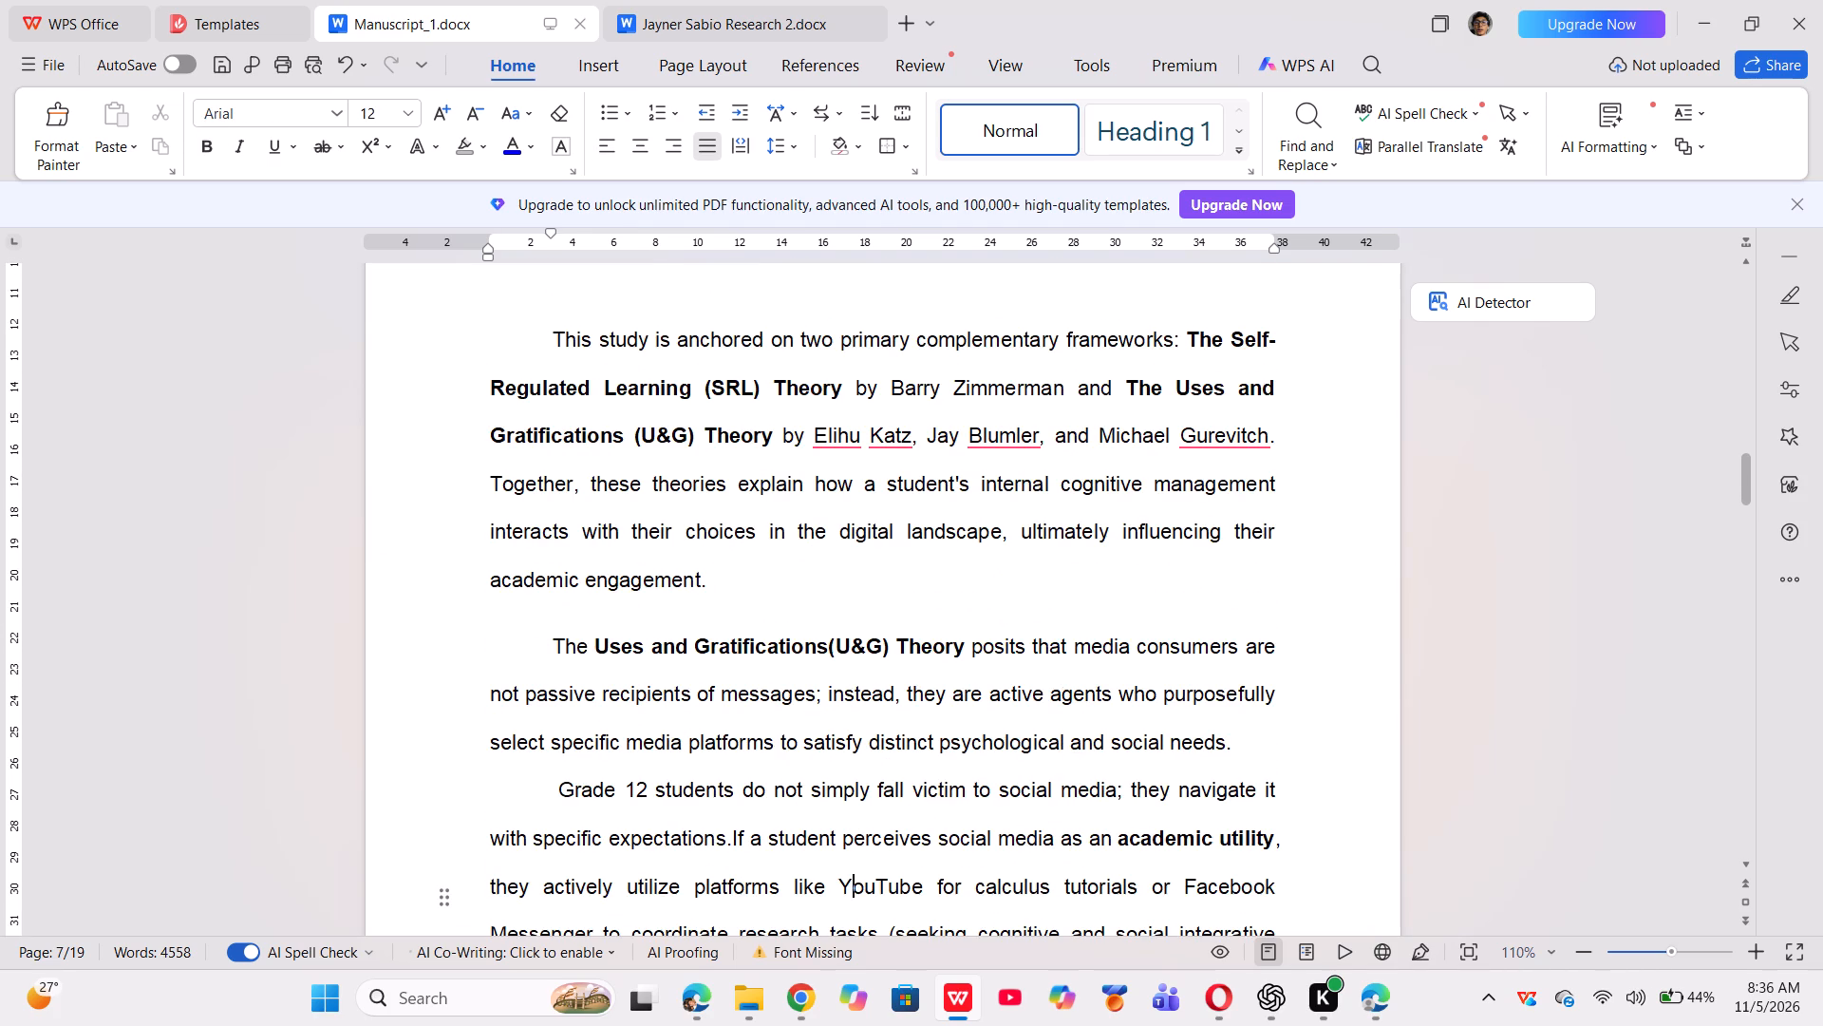
key("Down")
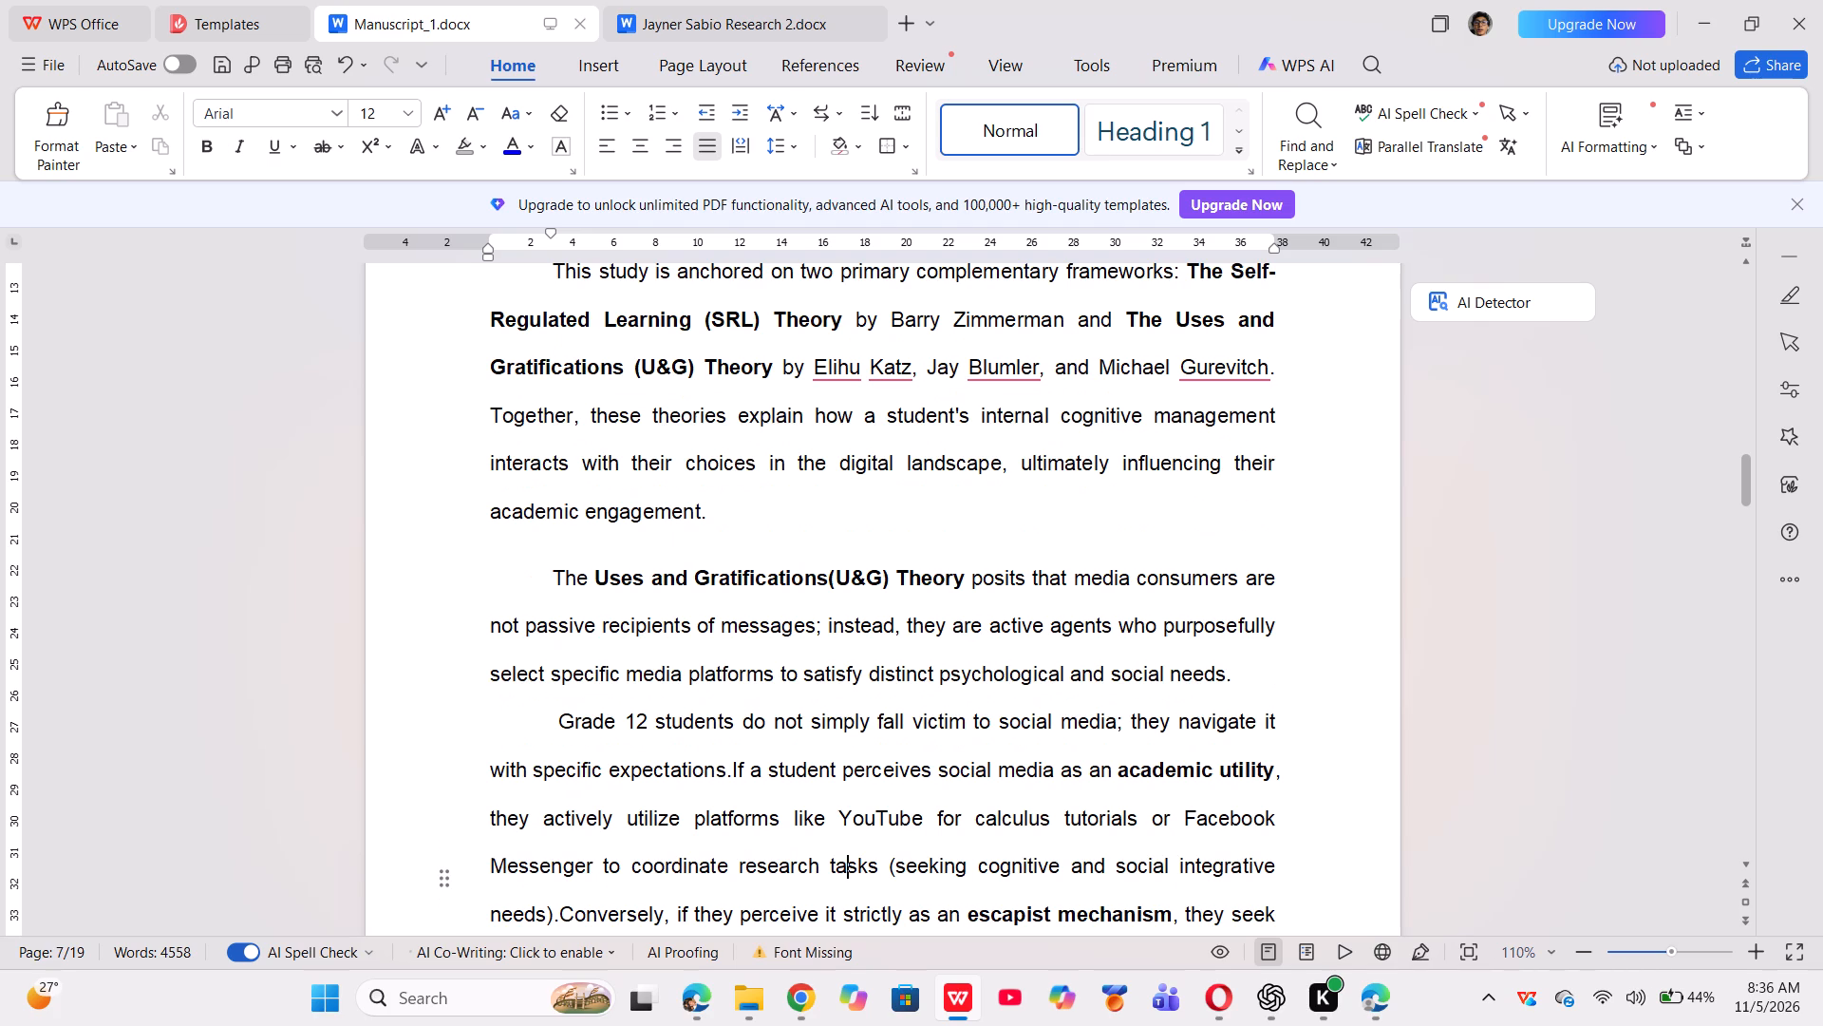
key("Down")
key("Down")
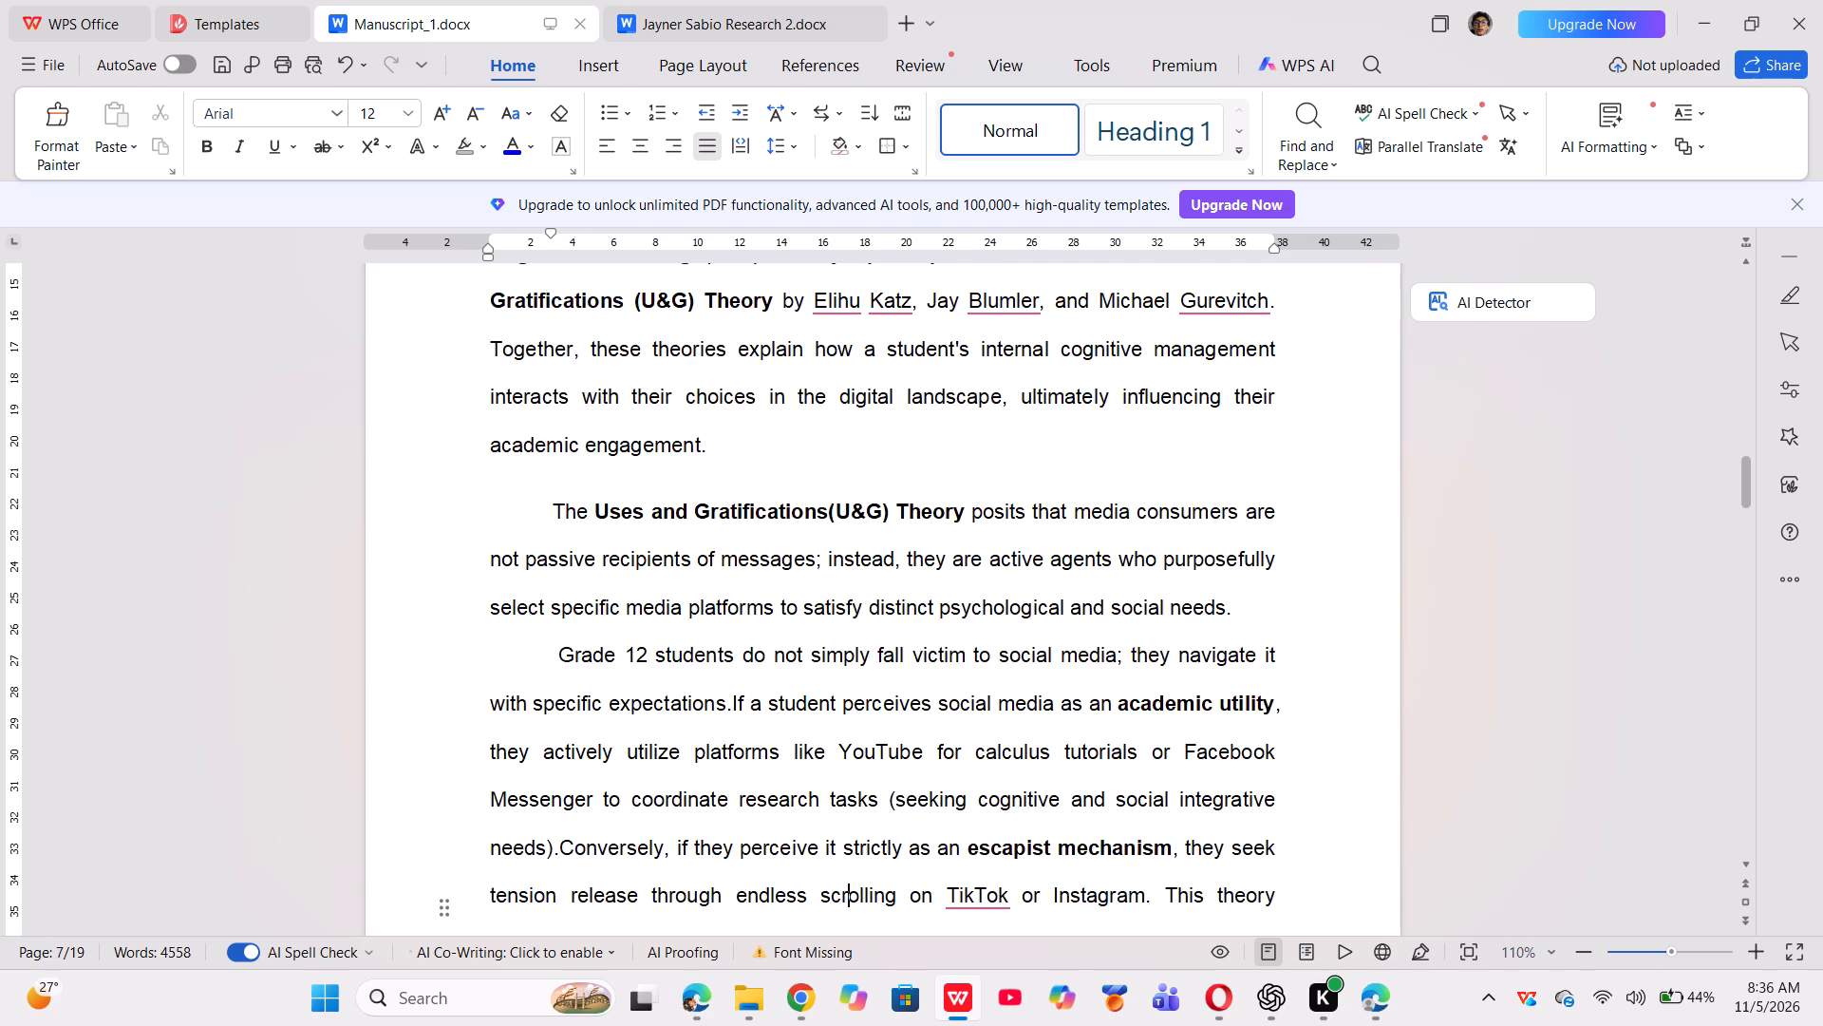
key("Down")
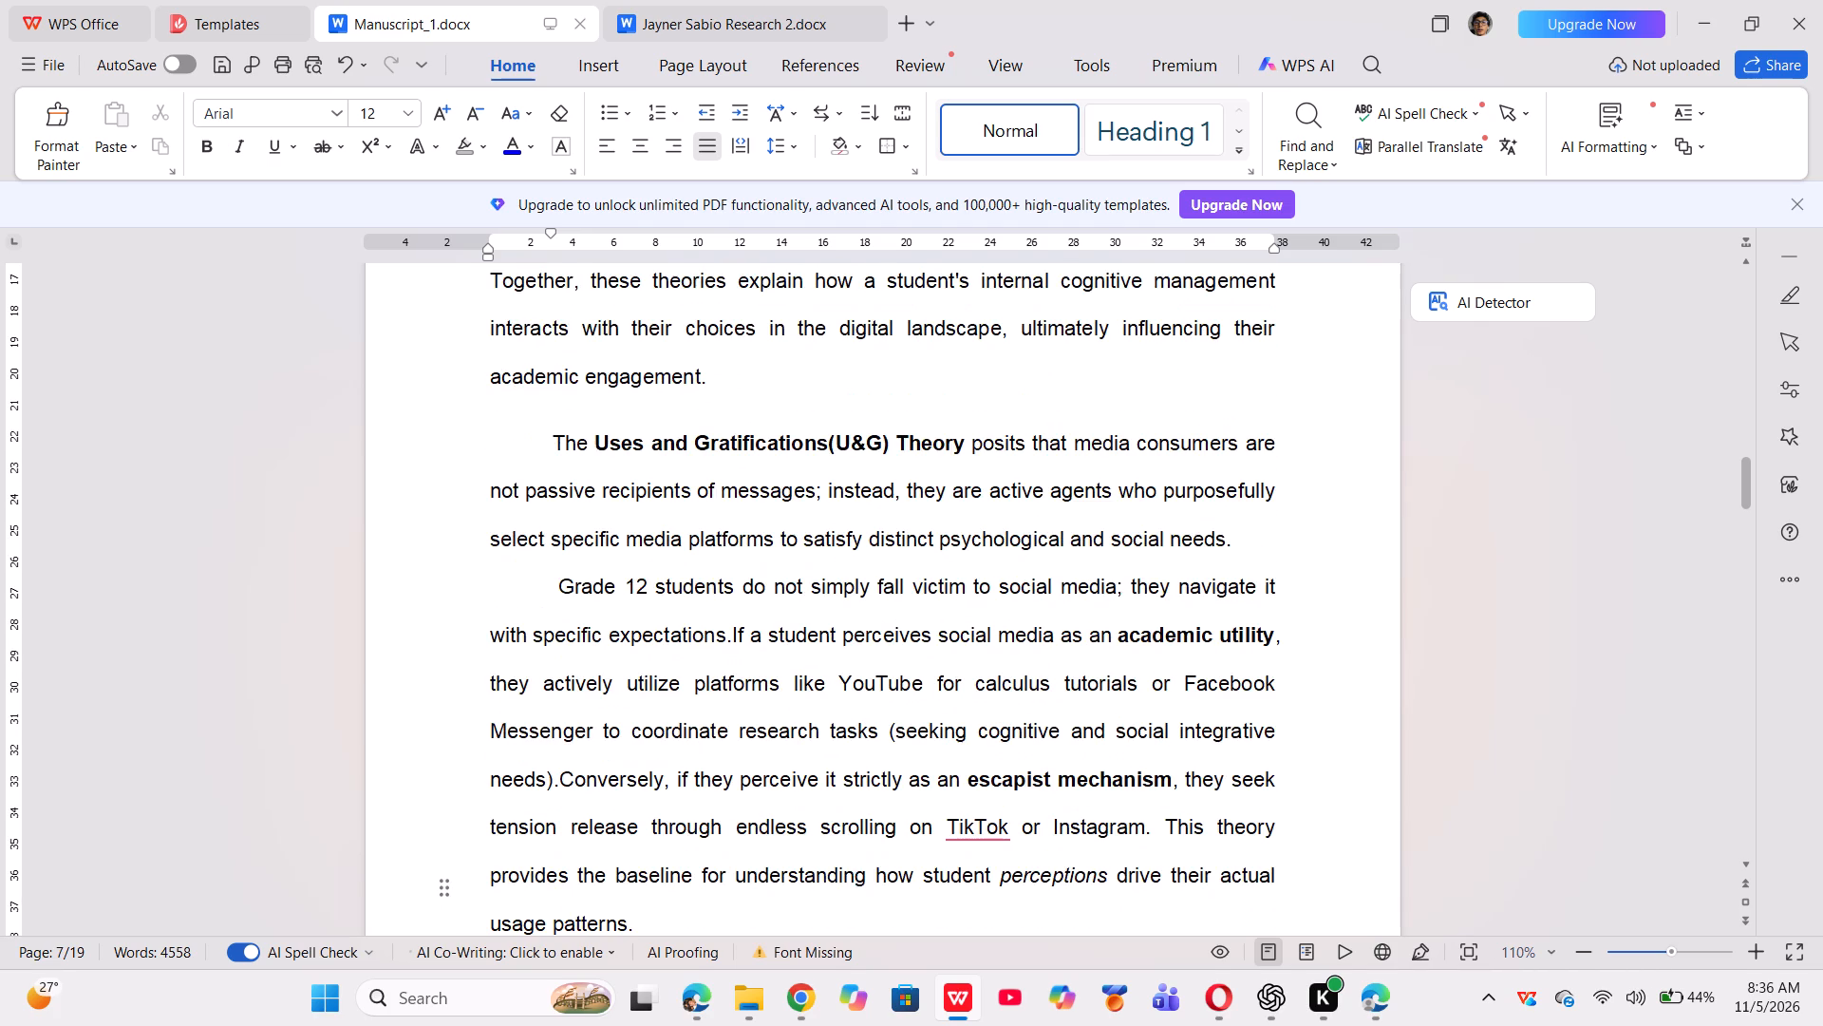
key("Down")
Proofread the Self-Regulated Learning Theory paragraphs, covering its three-phase process and the behavioral and cognitive engagement discussion.
key("Down")
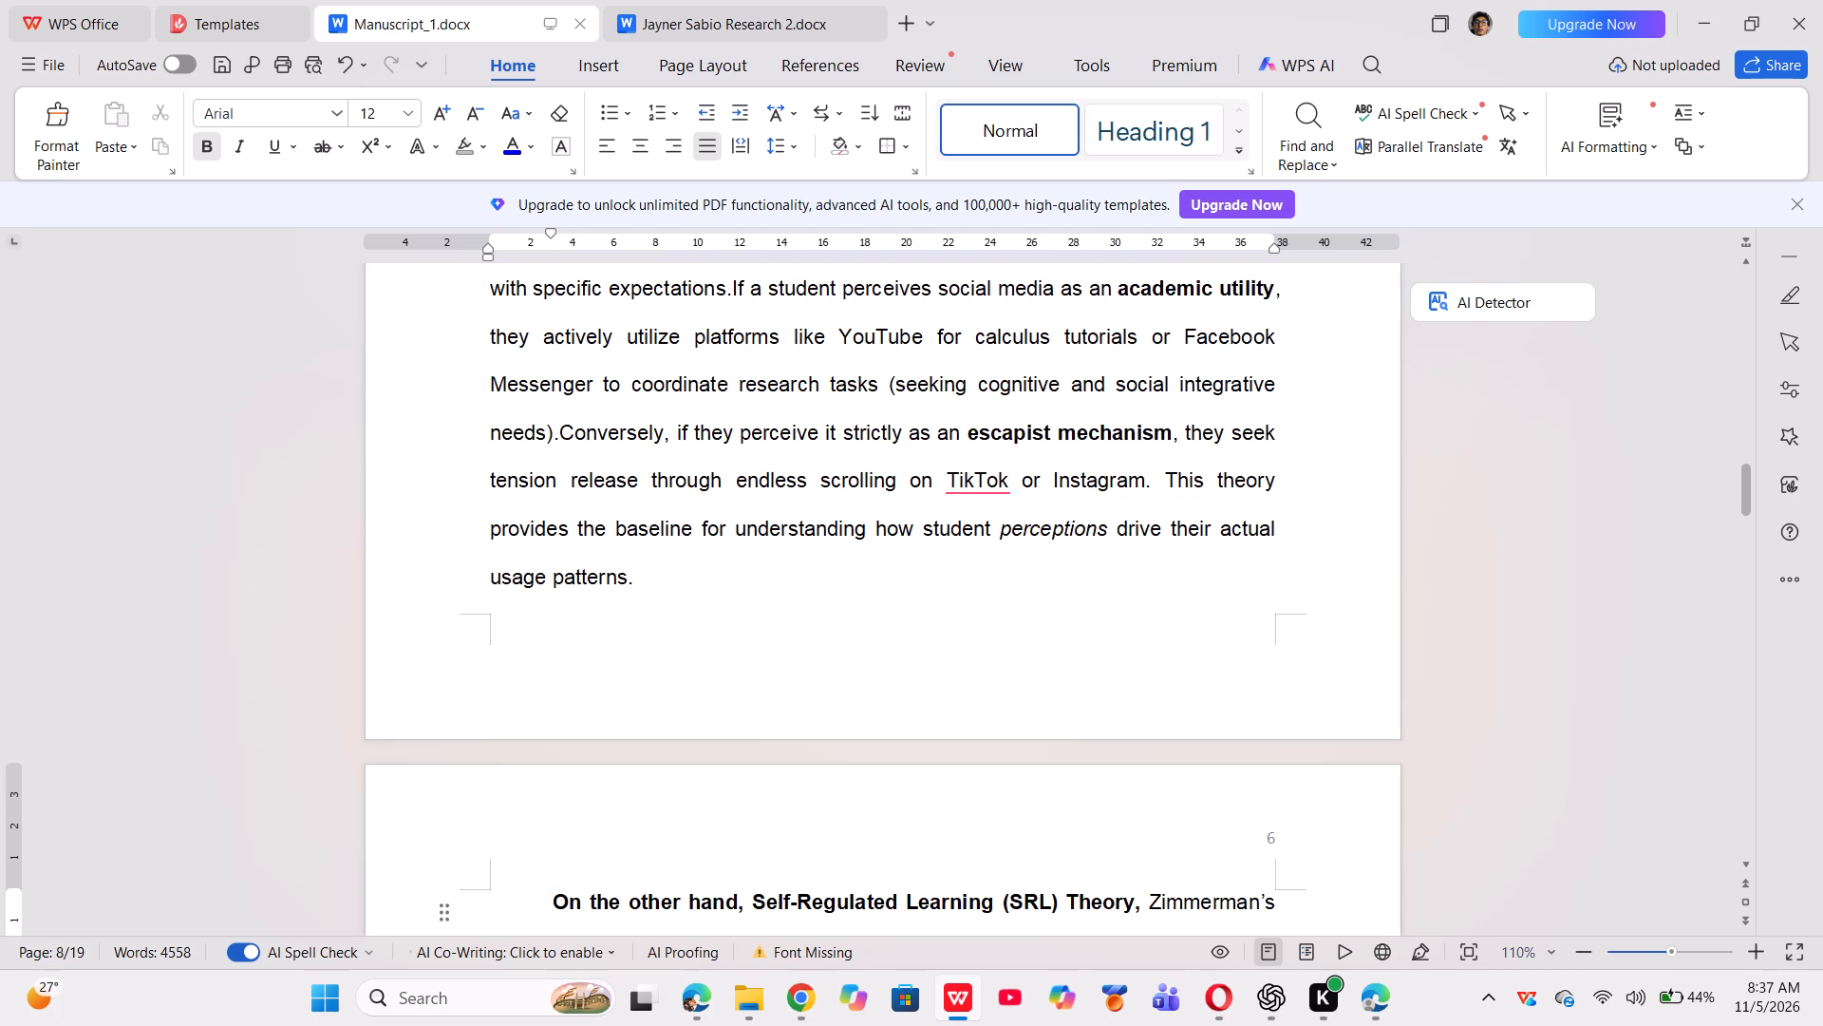
key("Down")
key("Down")
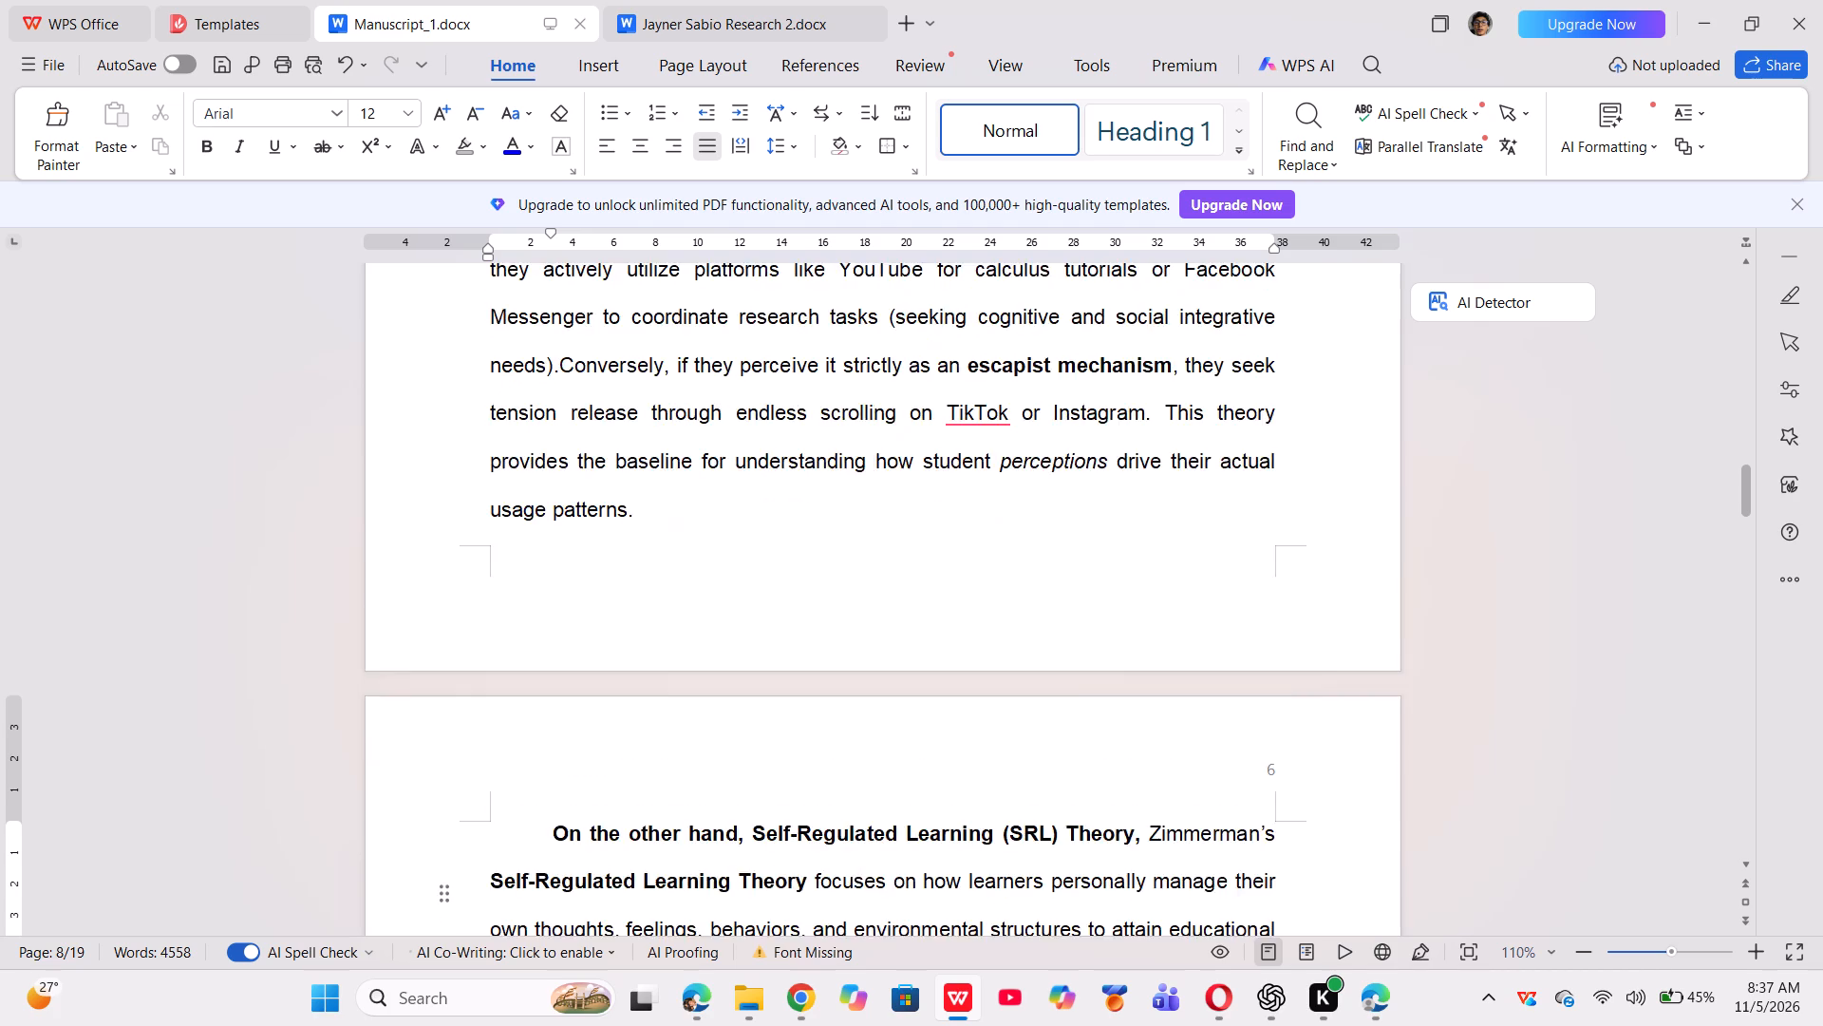
key("Down")
key("Down")
key("Down")
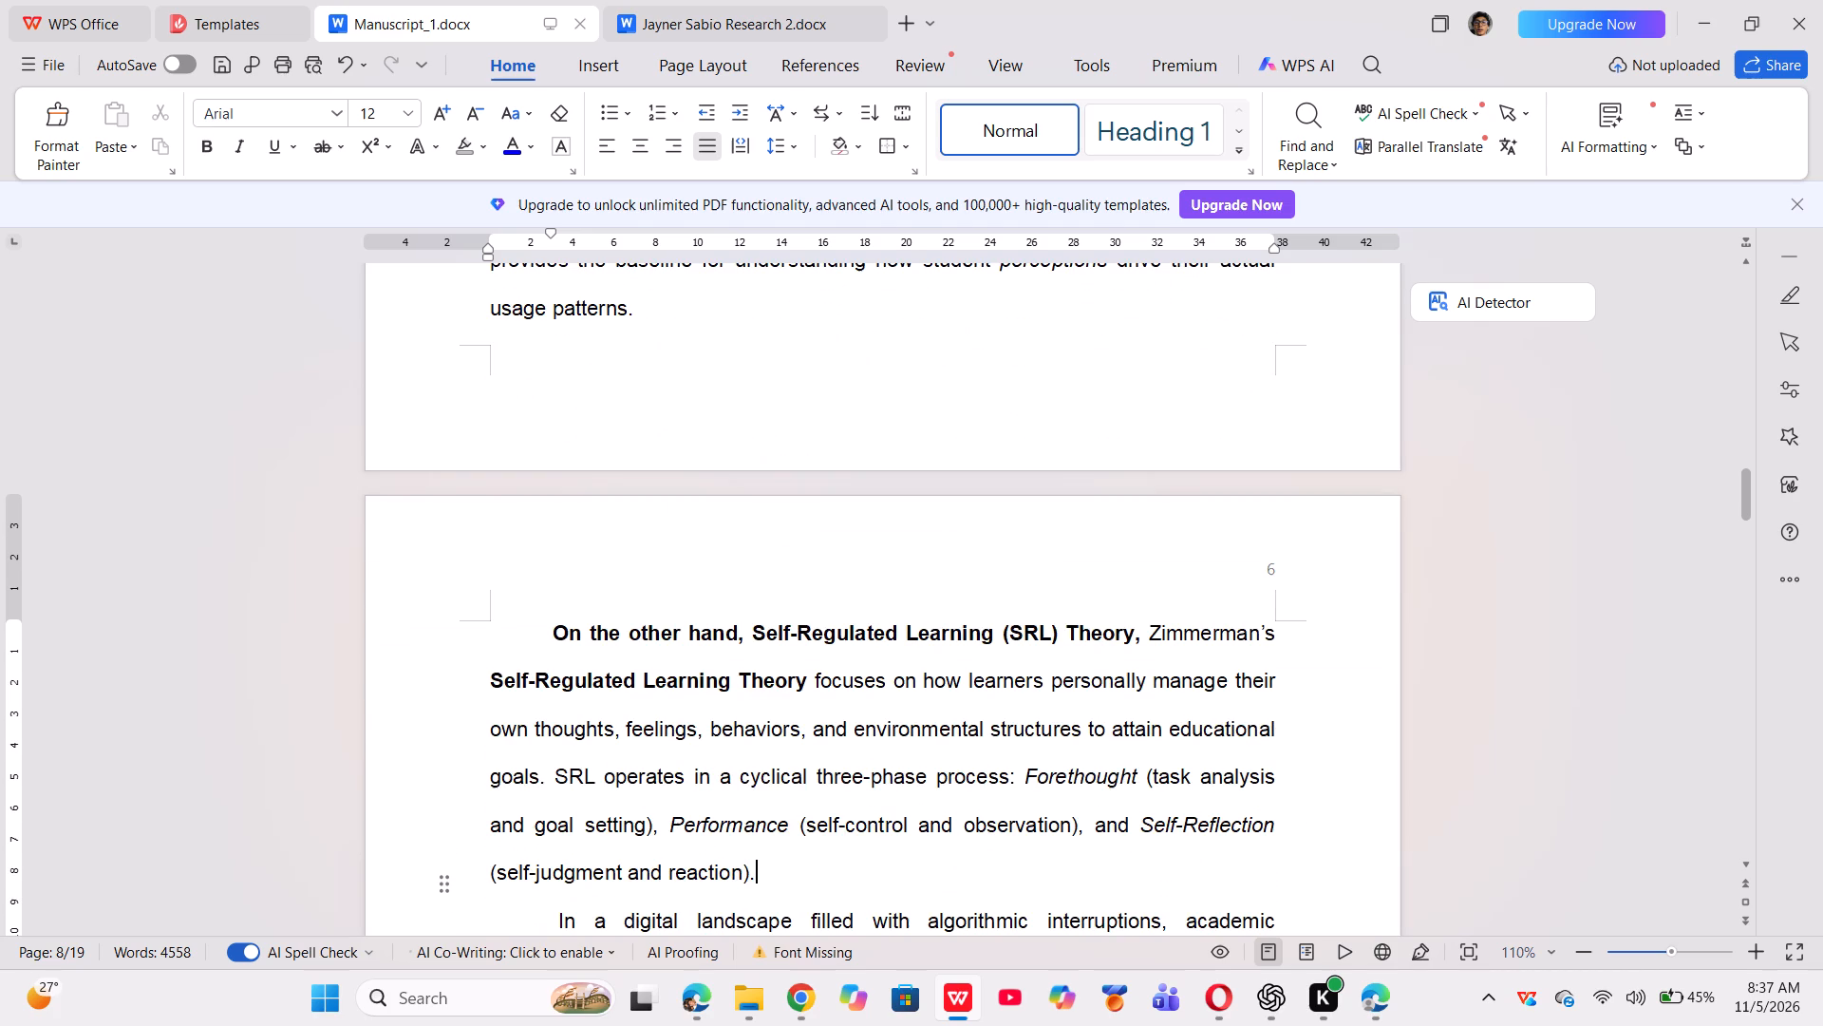
key("Down")
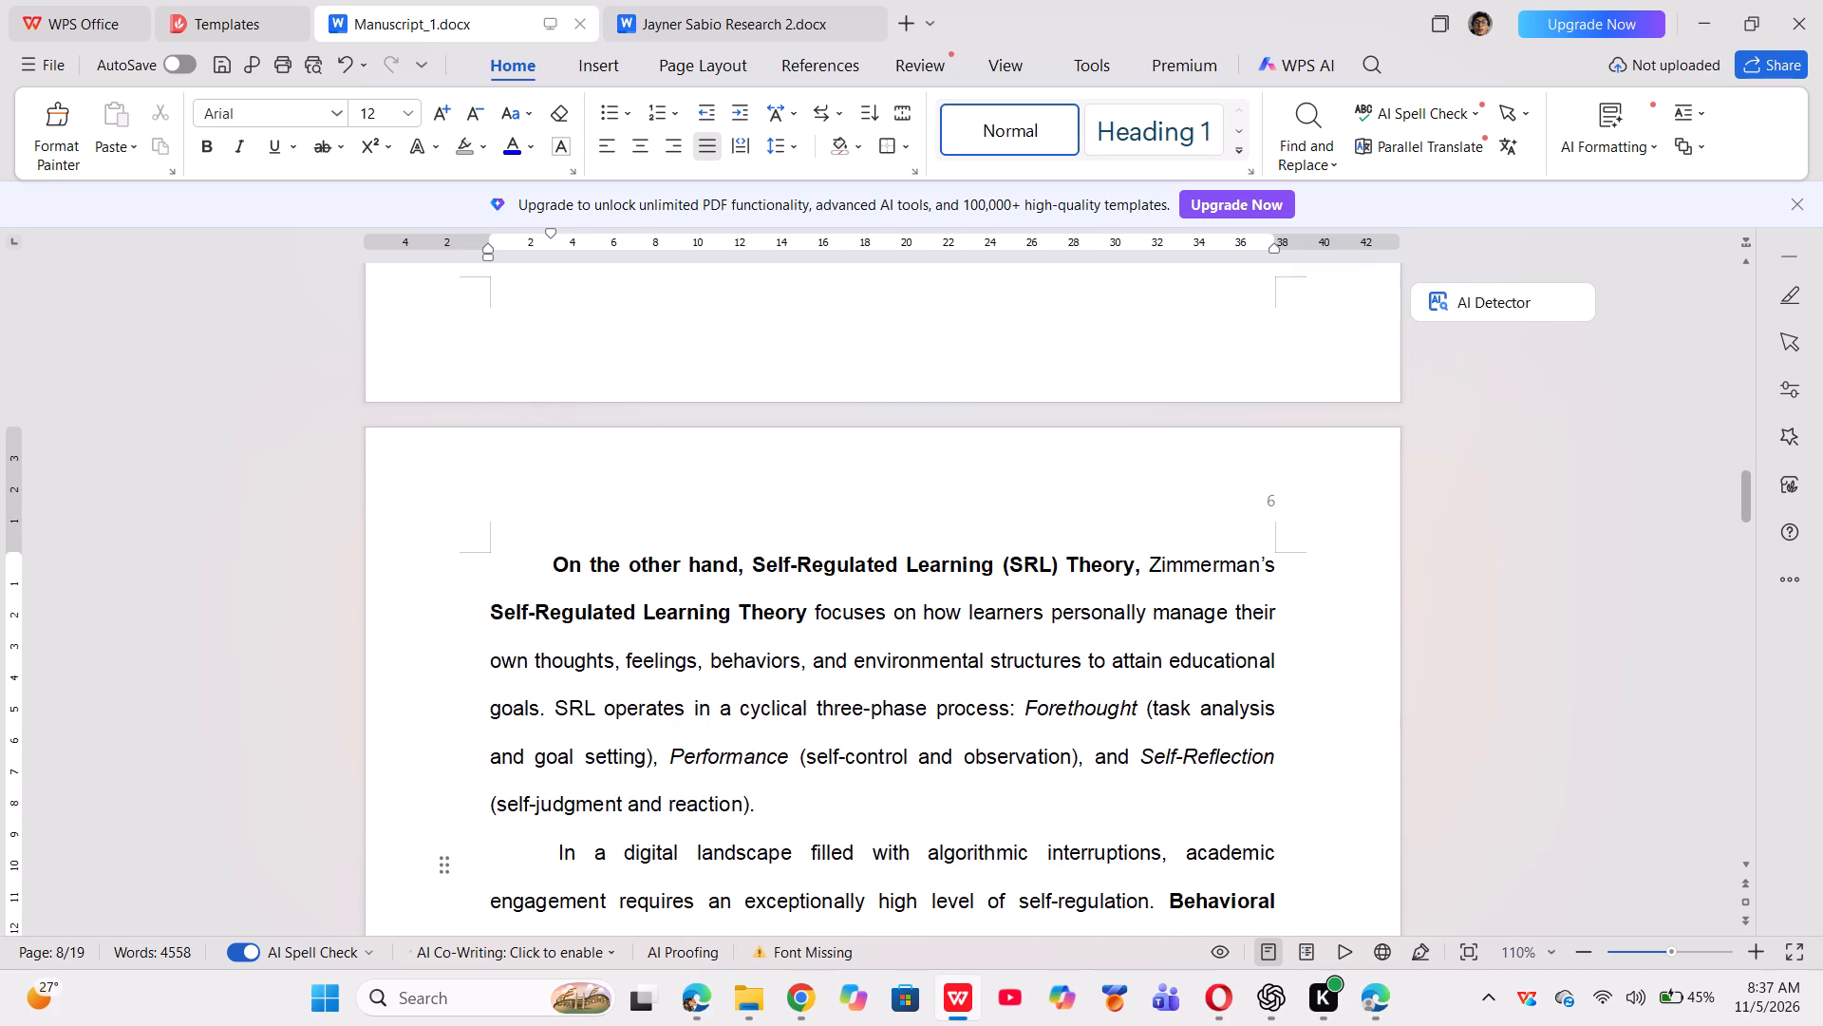
key("Down")
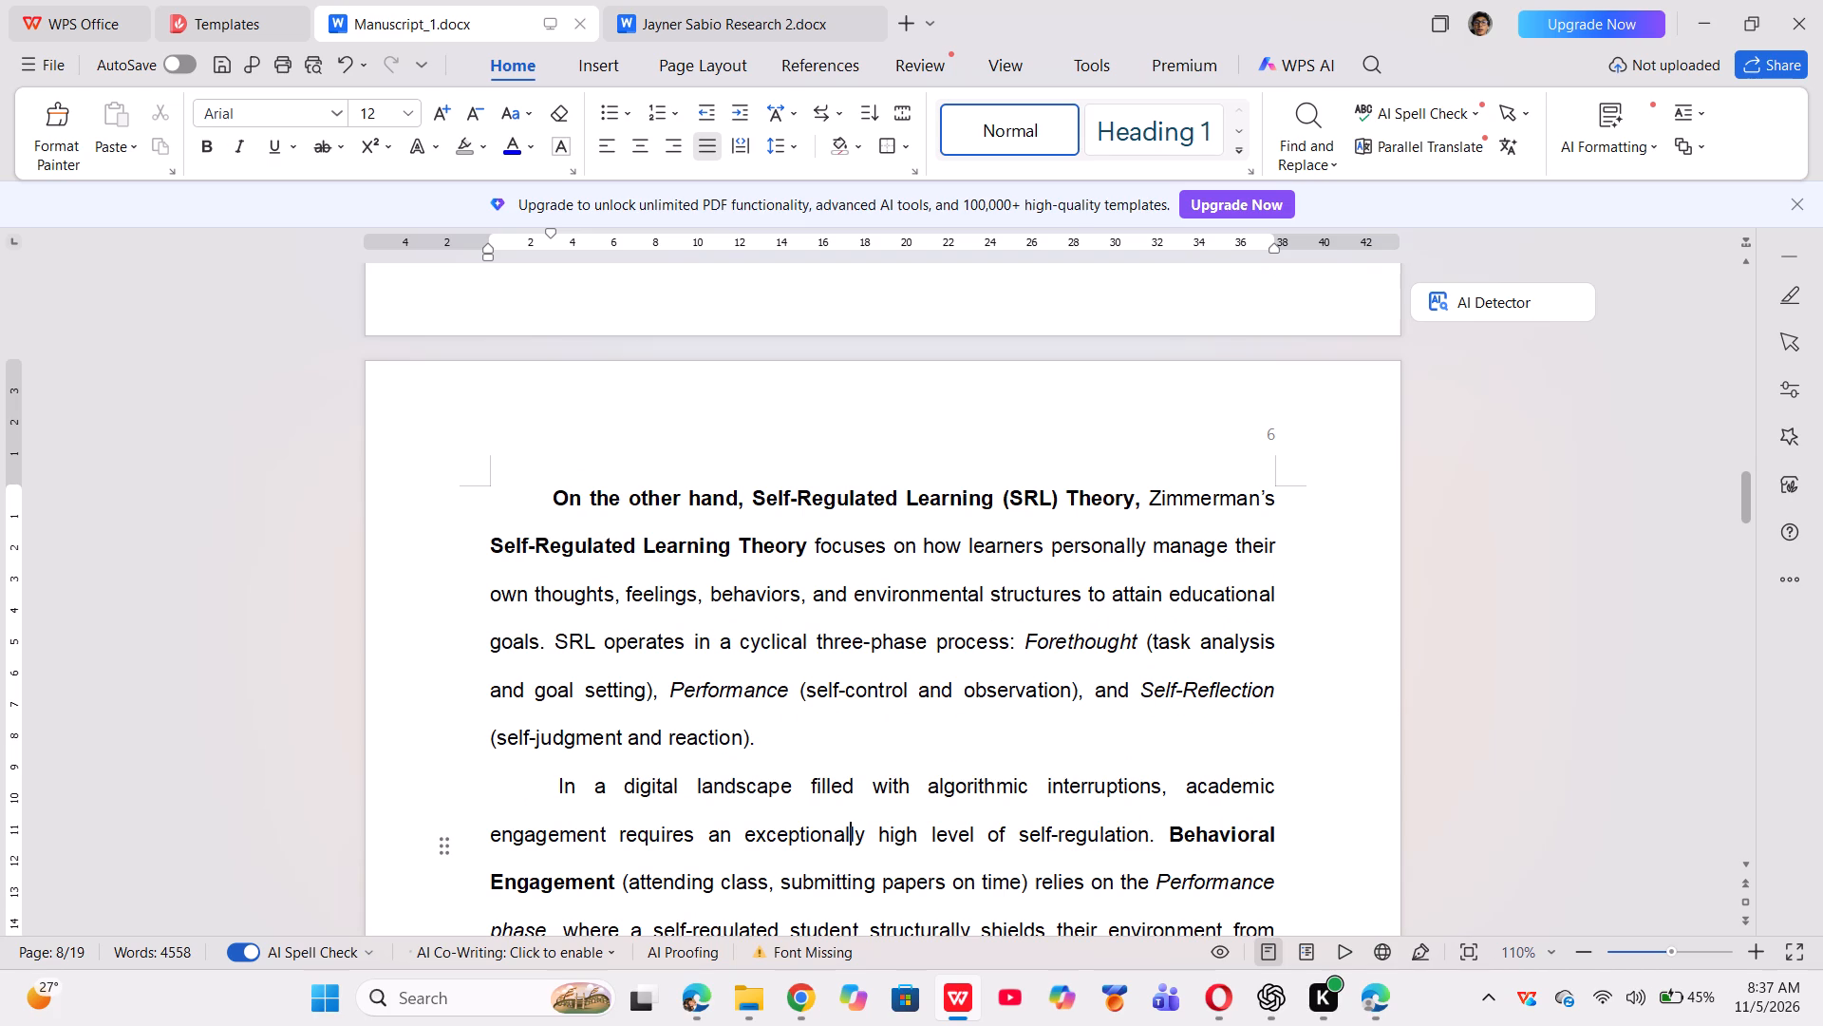
key("Down")
key("Down")
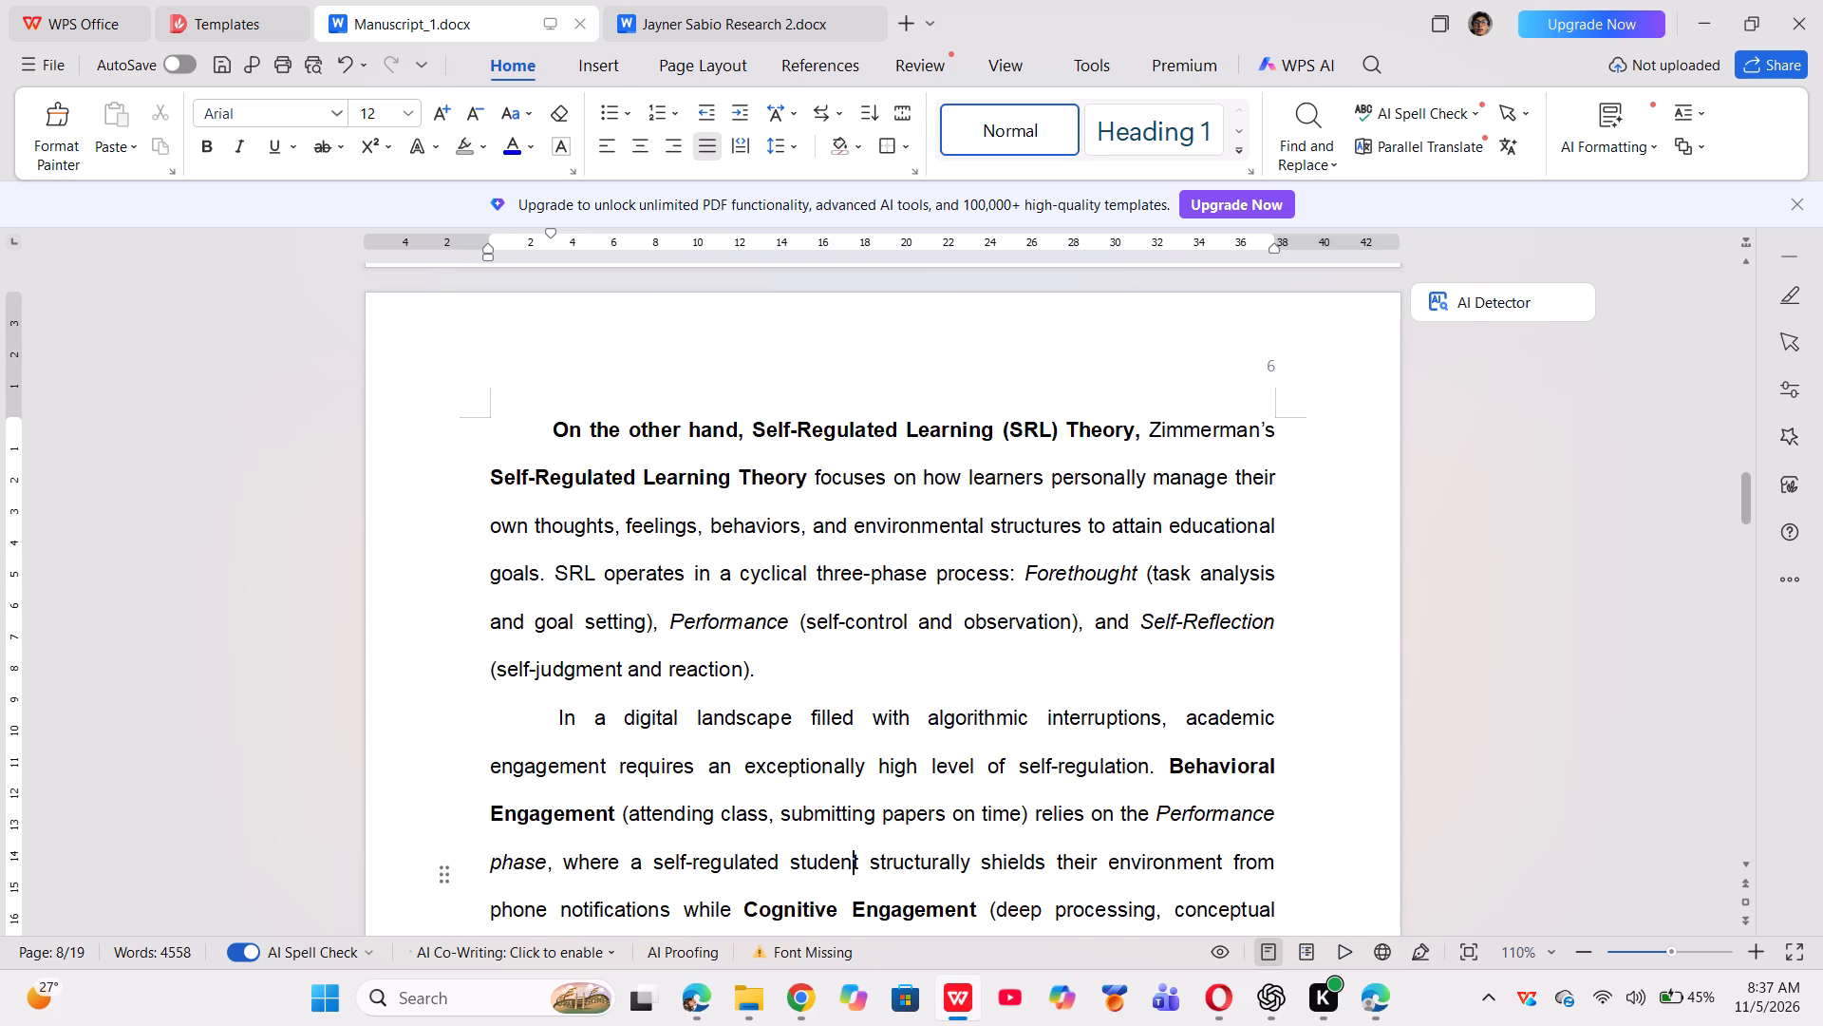
key("Down")
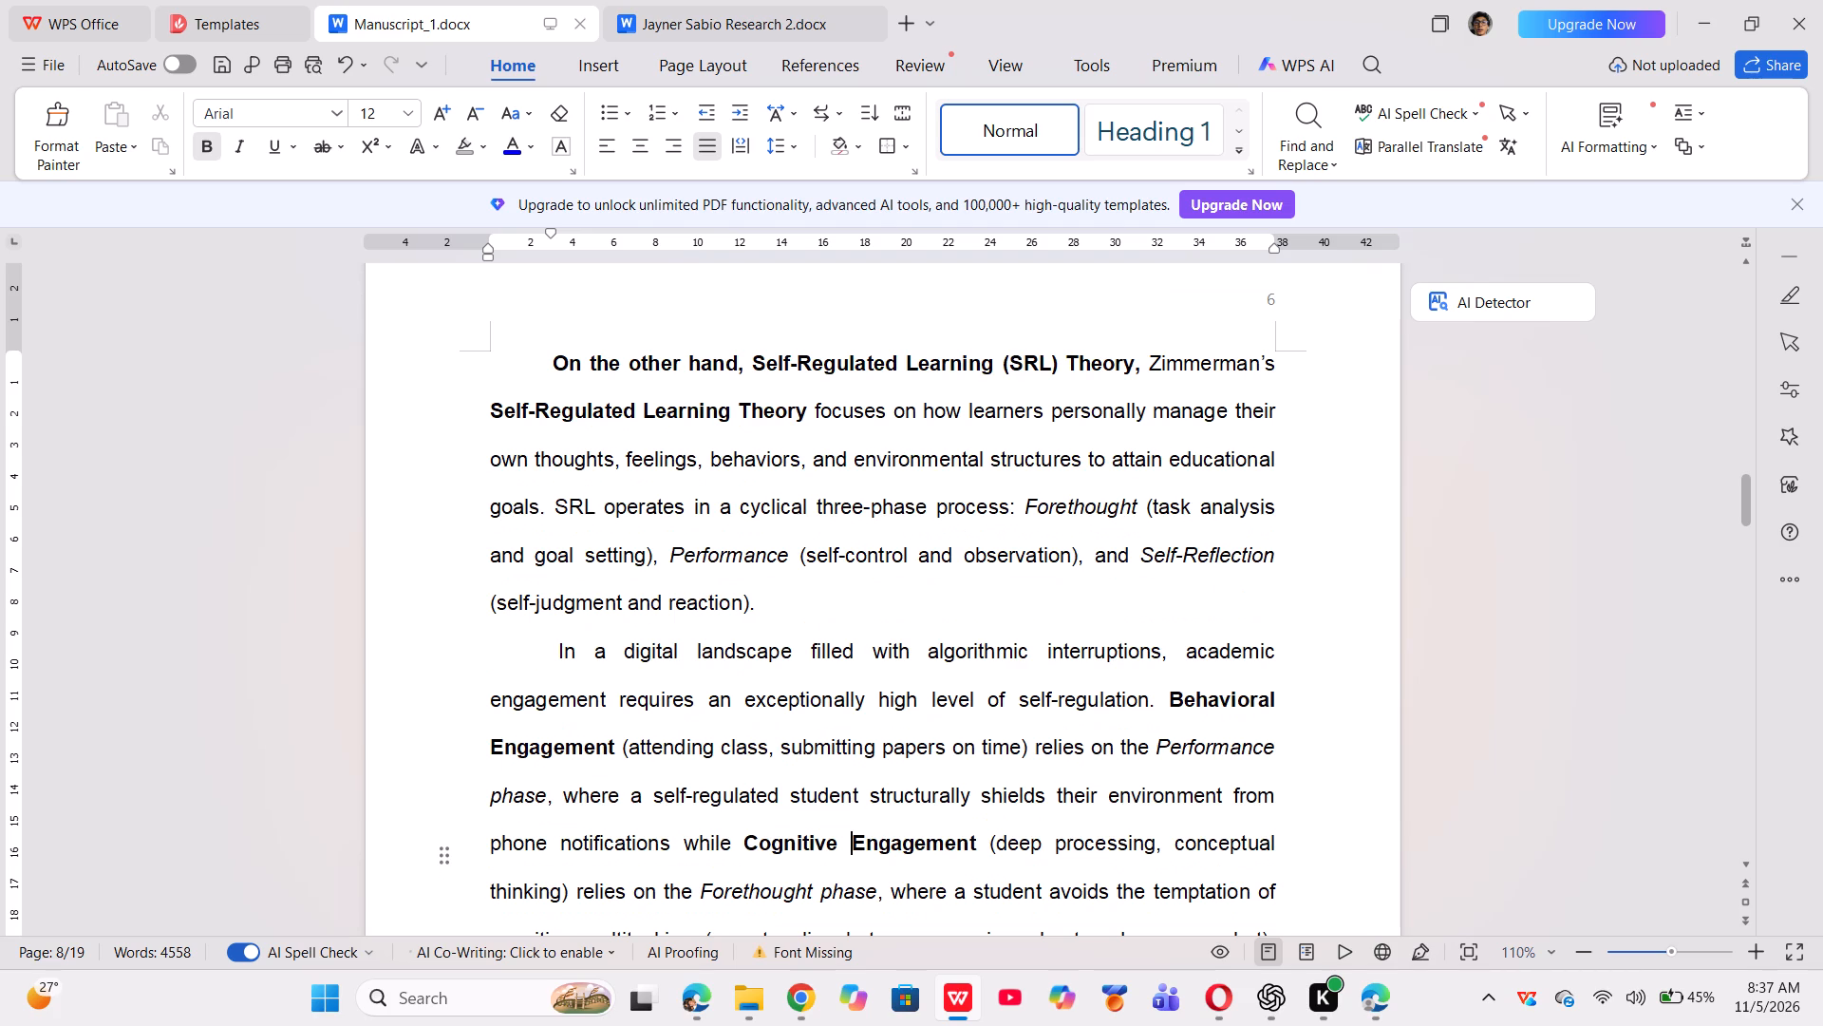
key("Down")
key("Down")
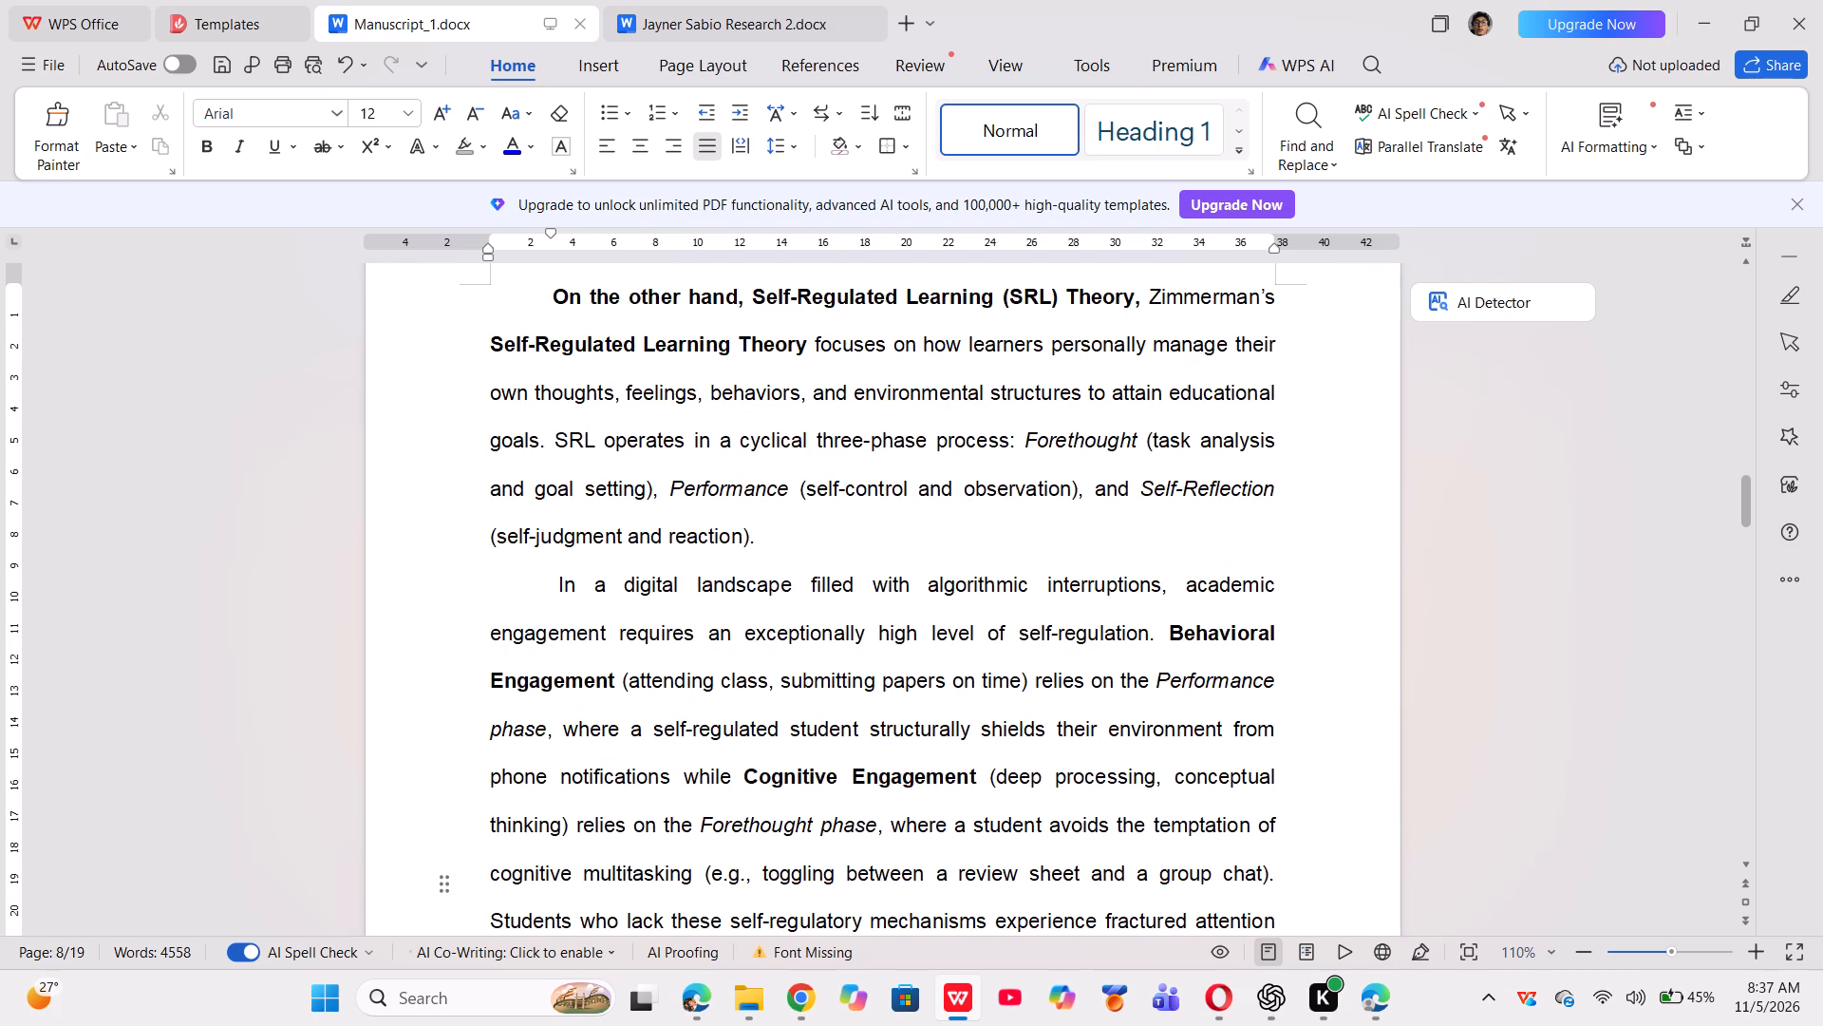
key("Down")
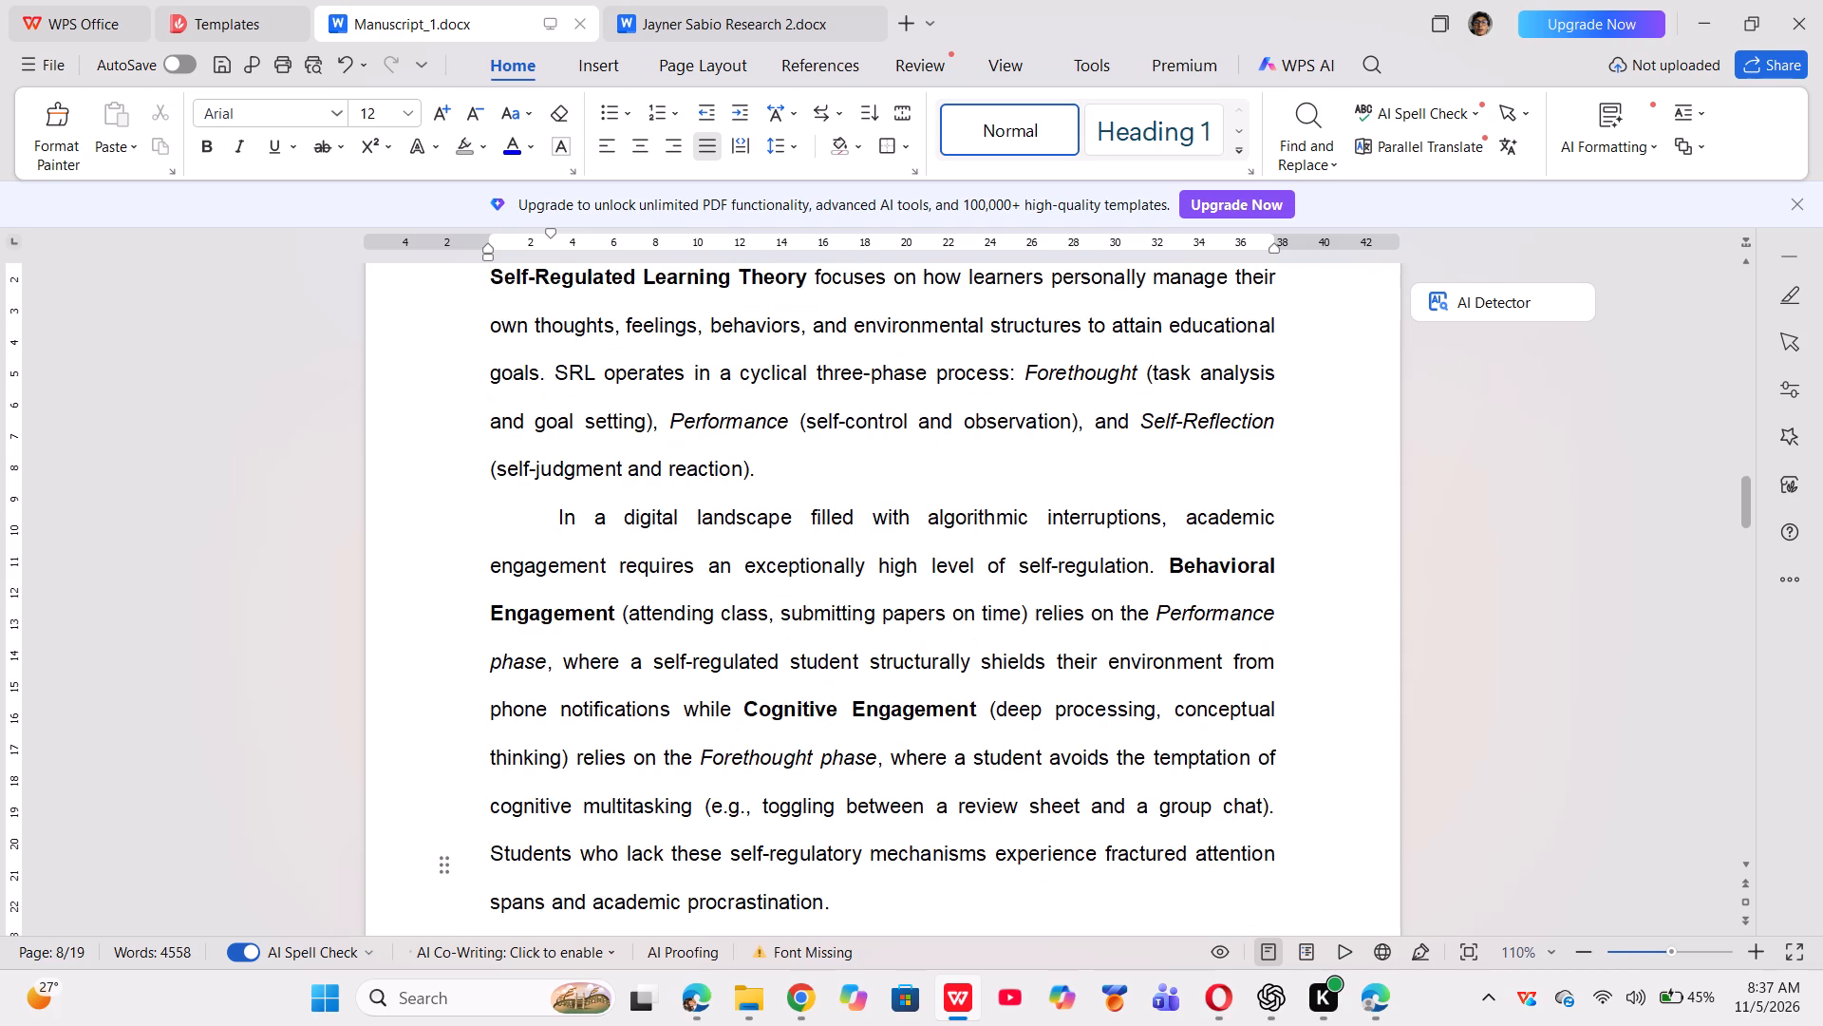
key("Down")
Proofread the Theoretical Framework paragraph on how the two theories intersect to form the structural core of the study.
key("Down")
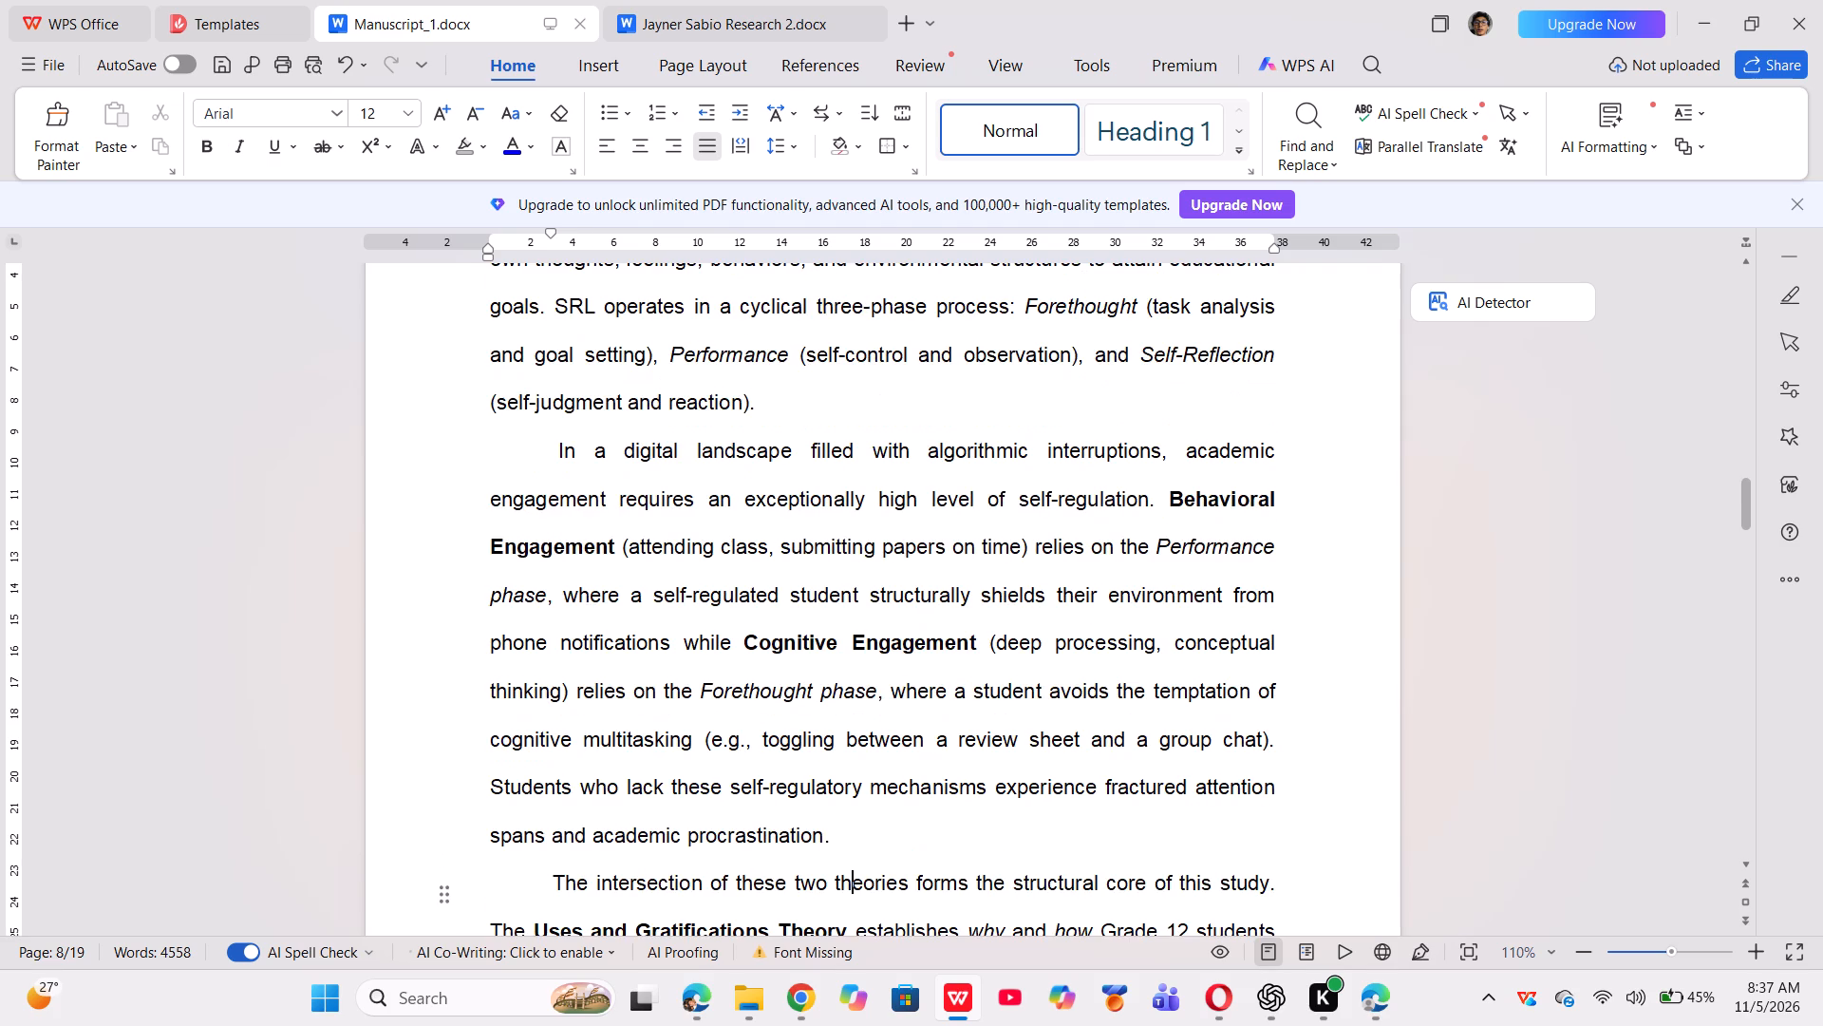
key("Down")
key("Down")
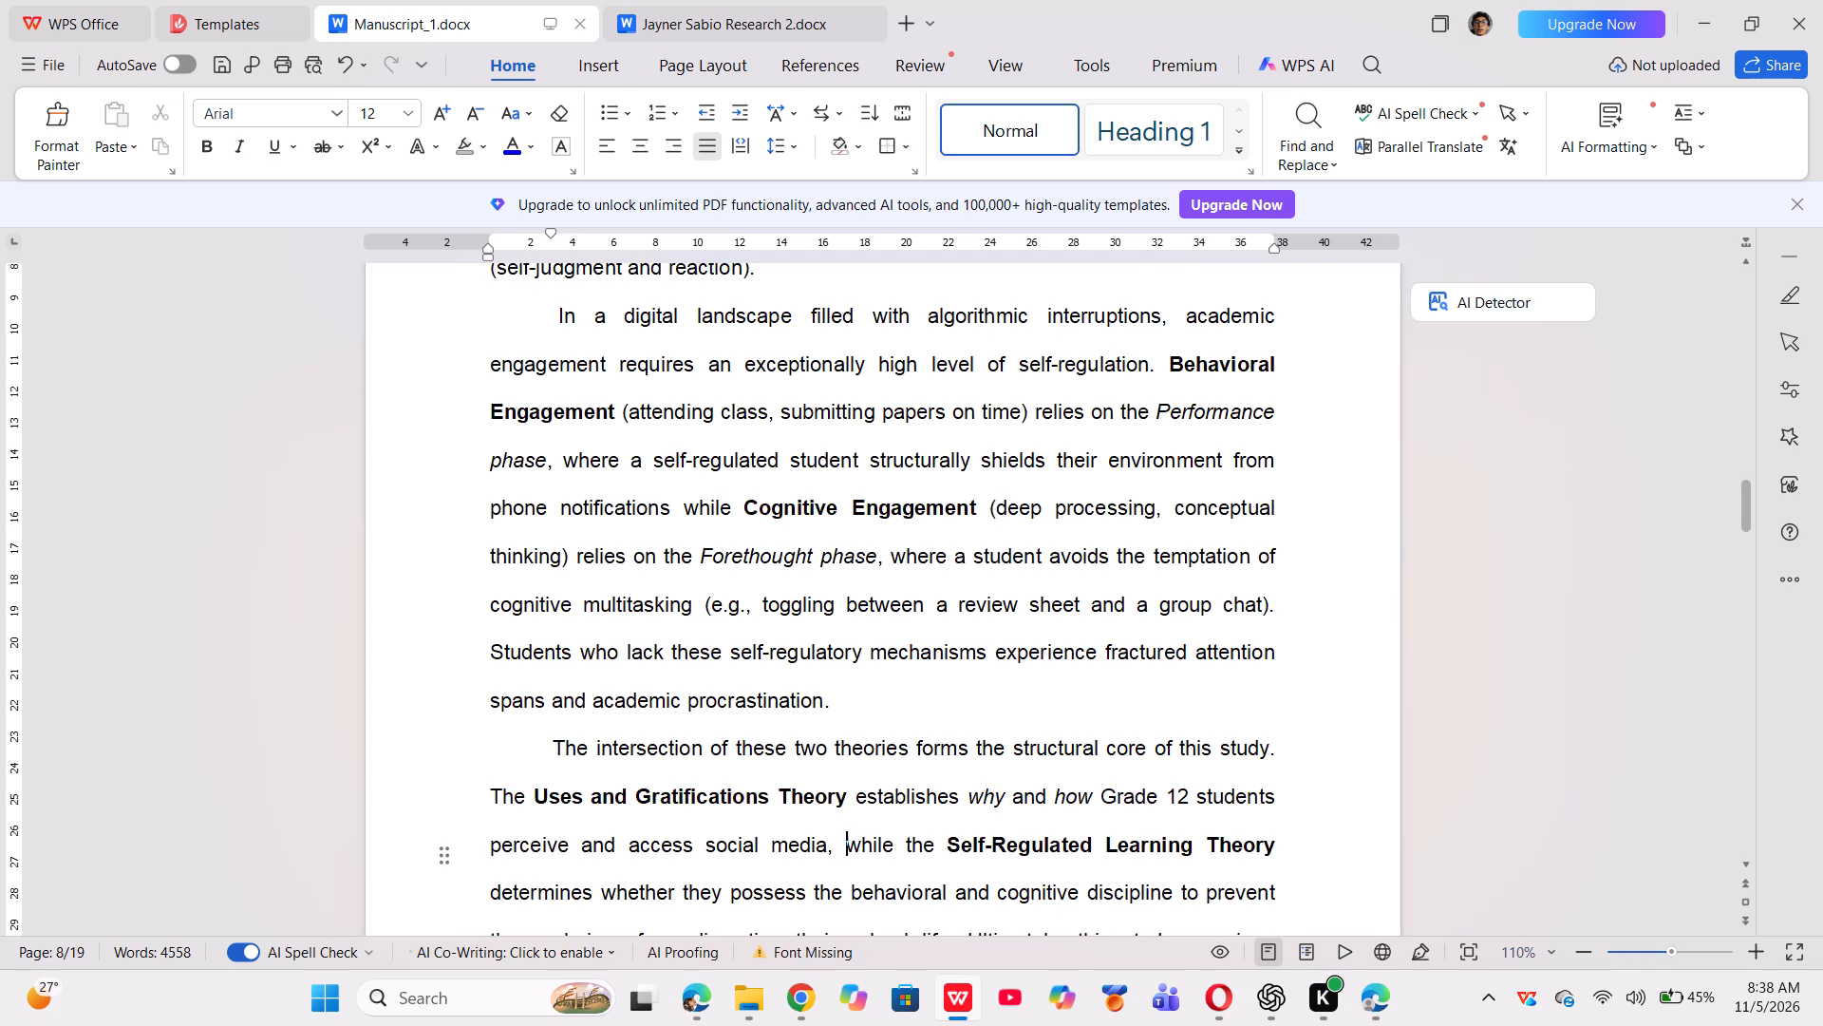
key("Down")
key("Down")
key("Down")
key("Down")
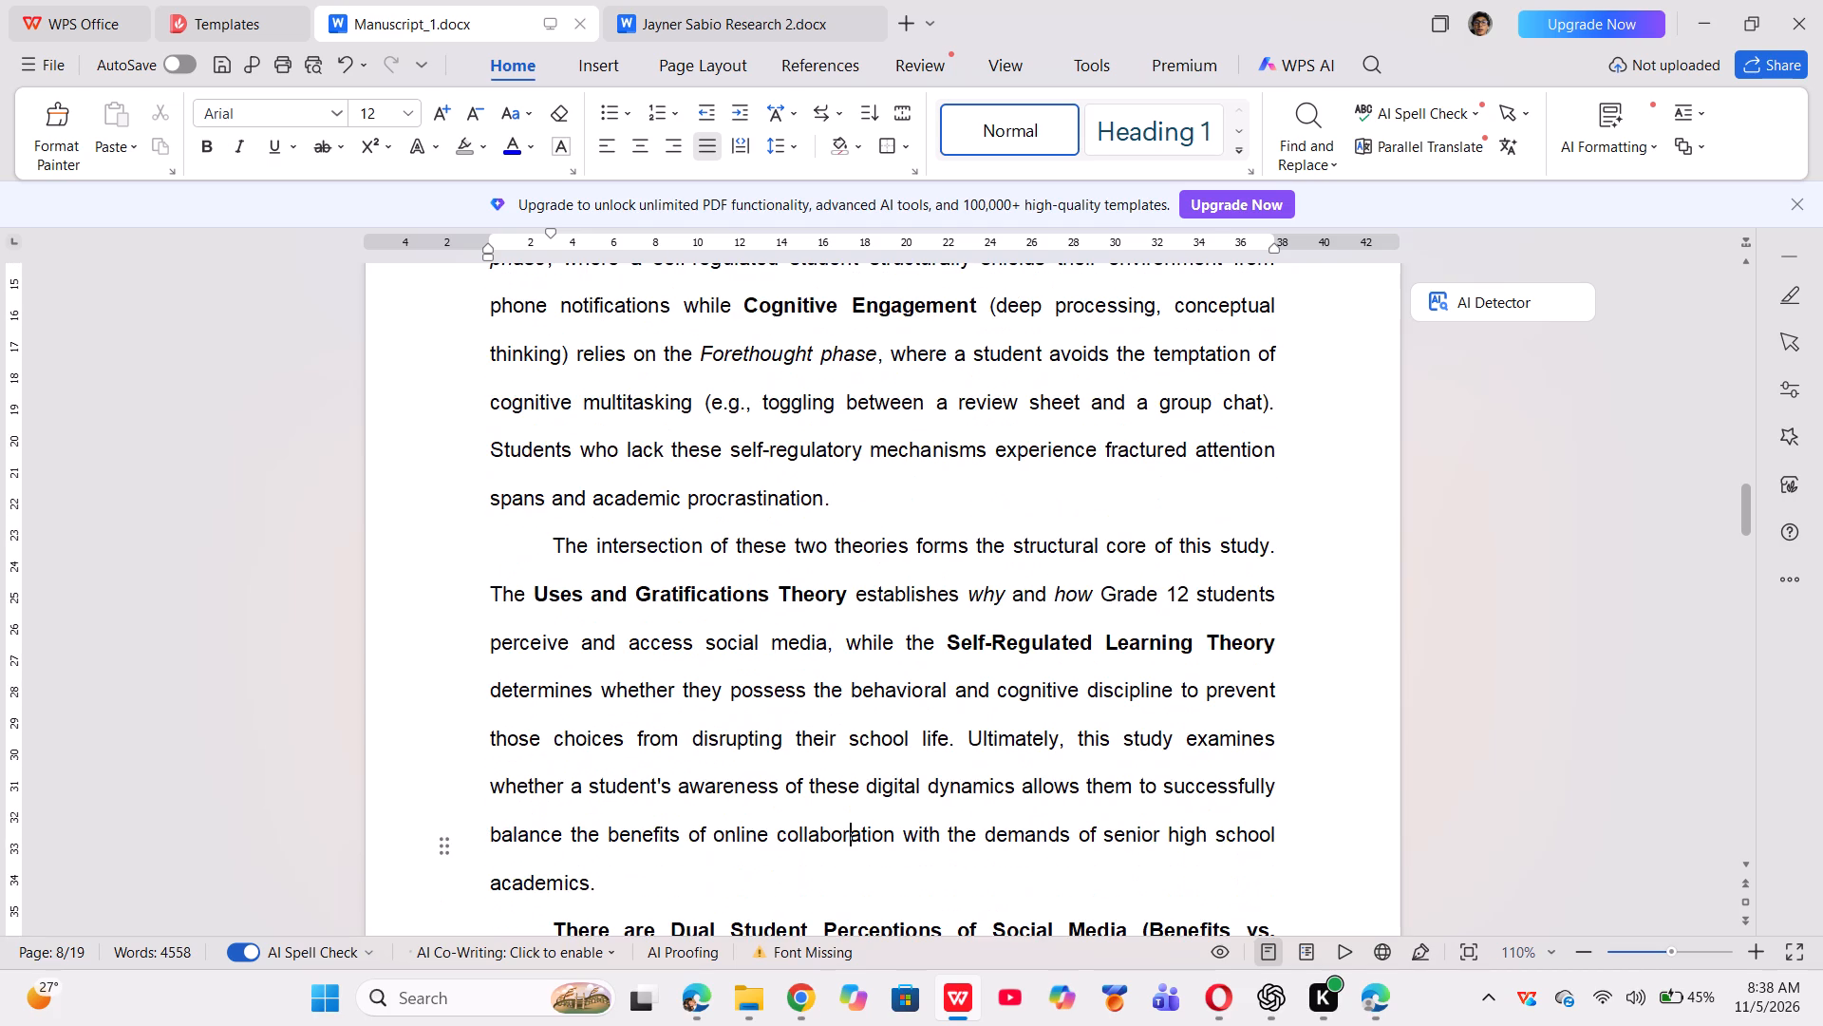
key("Down")
Proofread the paragraph on dual student perceptions of social media, through the discussion of the Toll of Hyper-Connectivity.
key("Down")
key("Down")
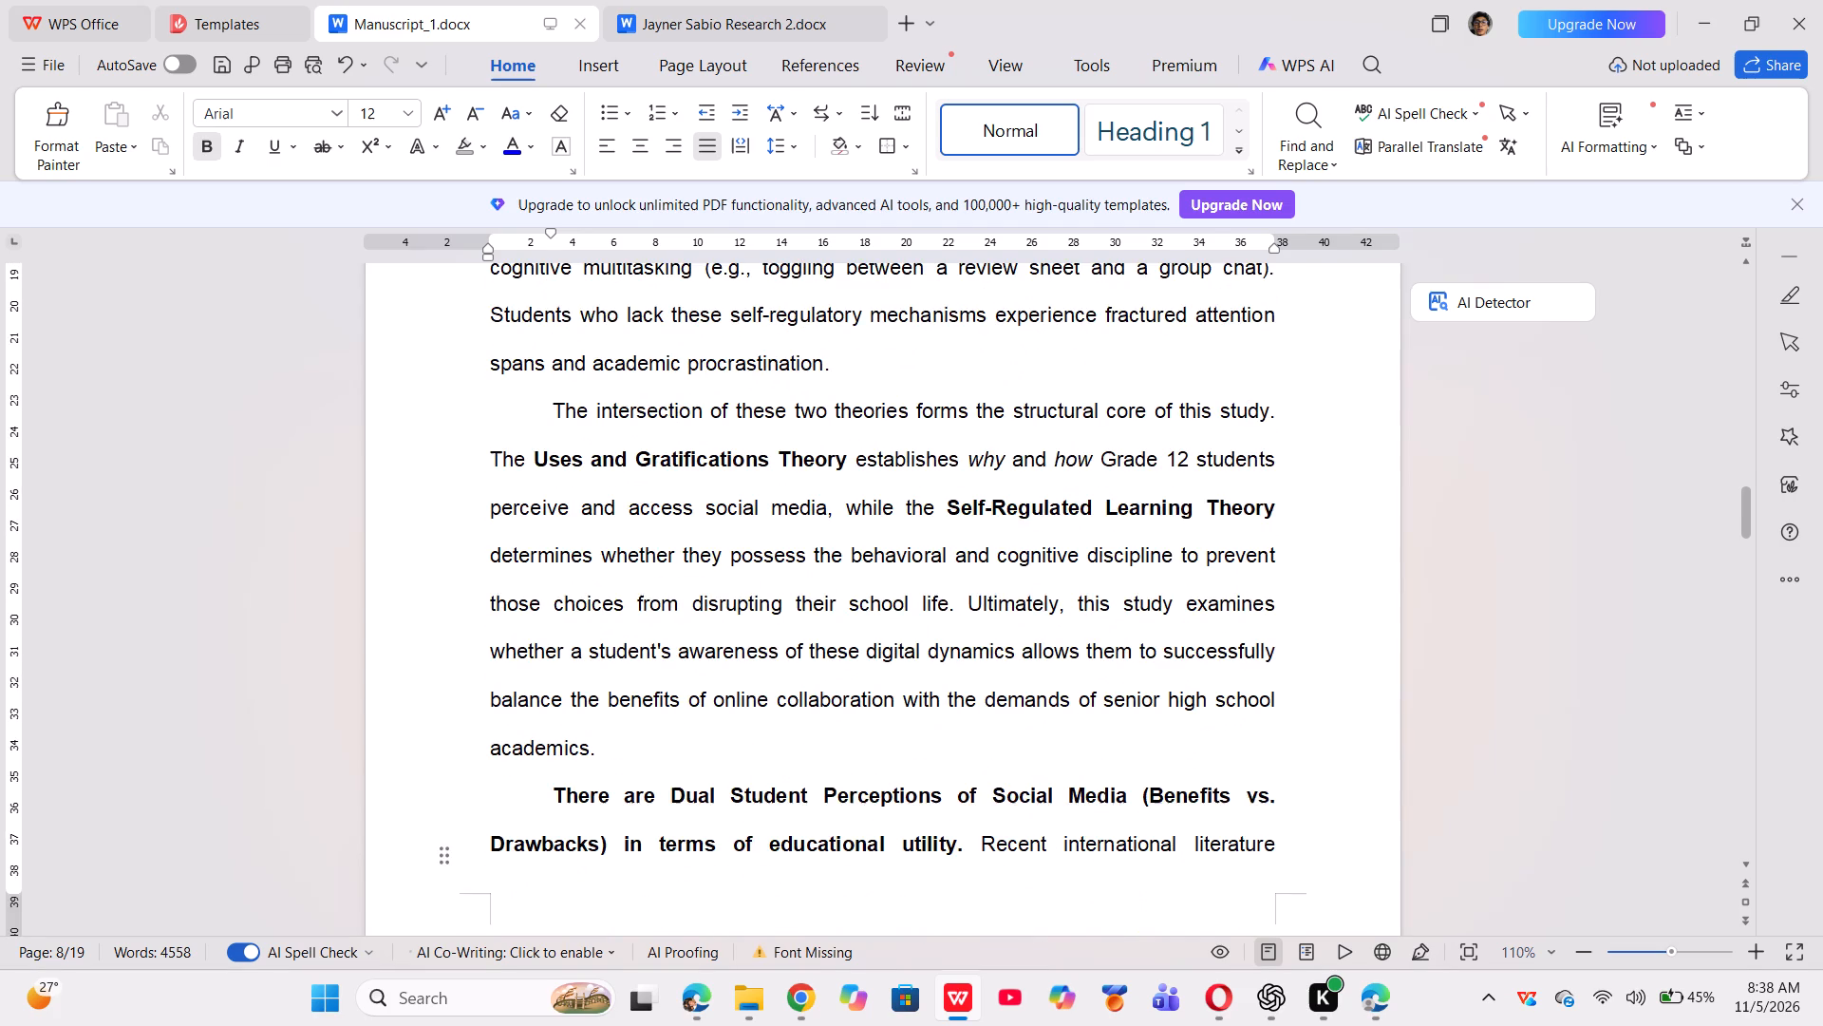
key("Down")
key("Down")
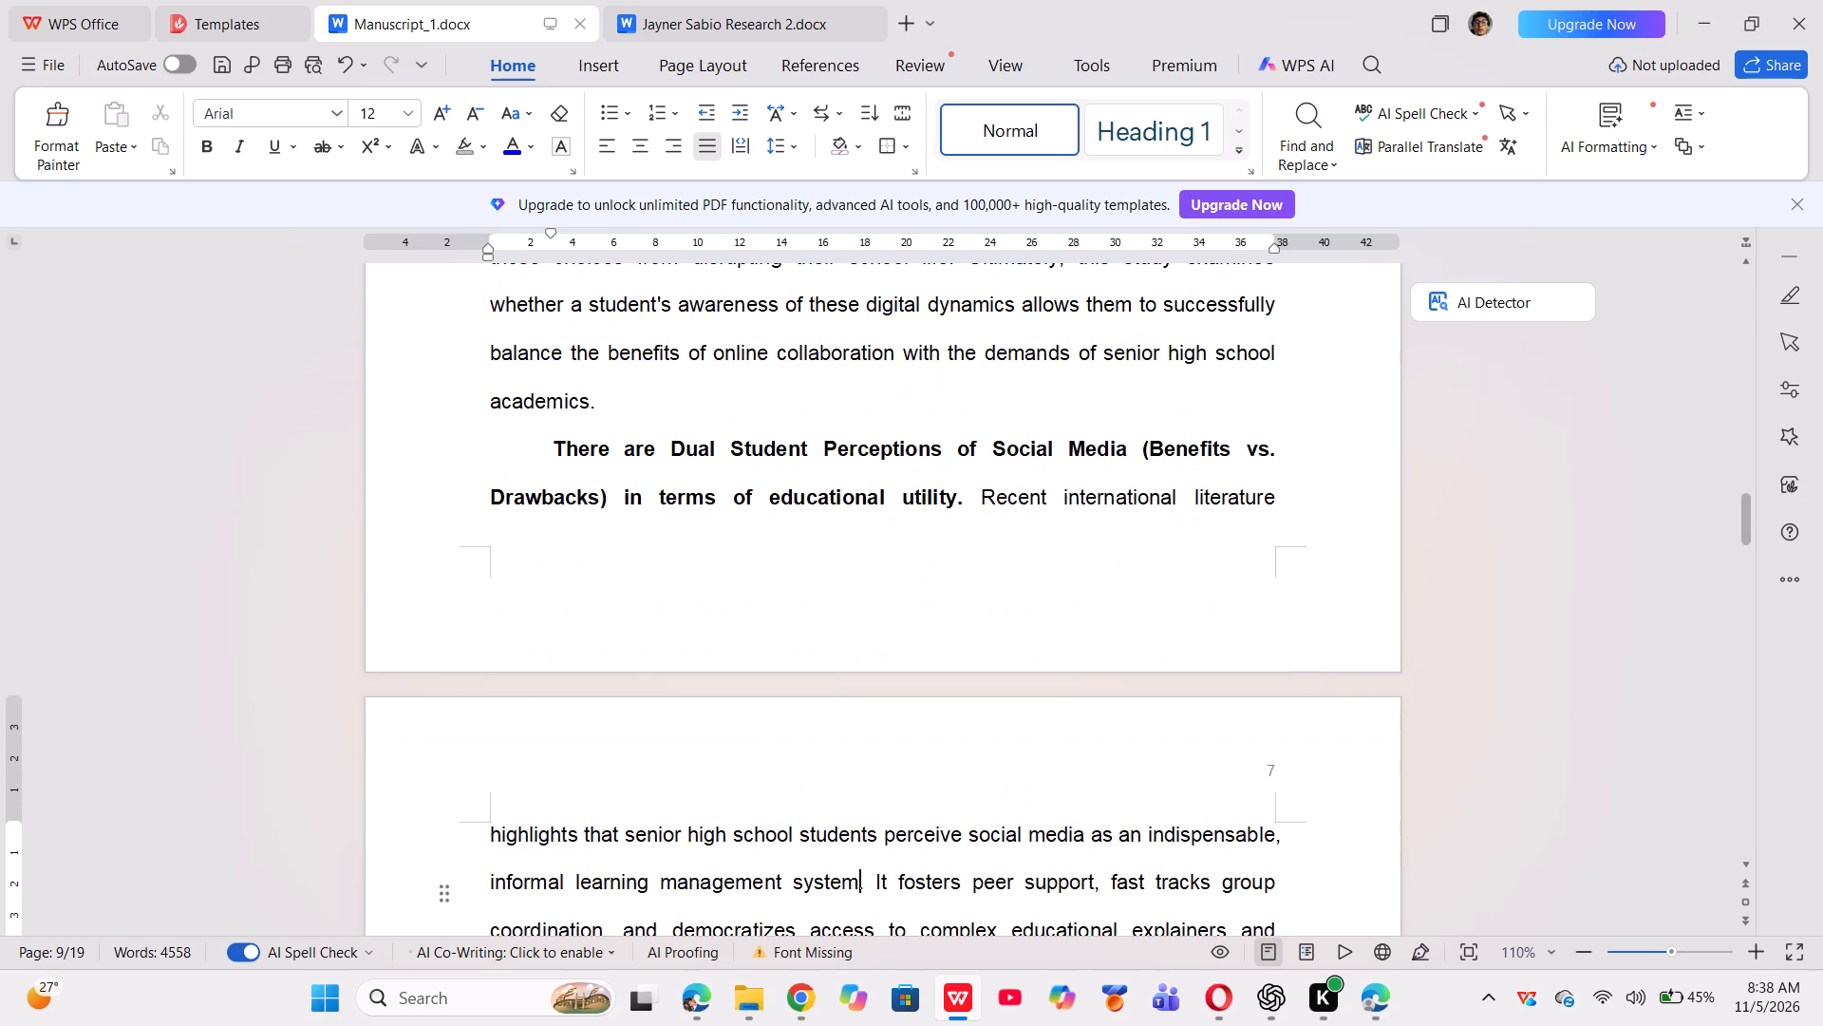
key("Down")
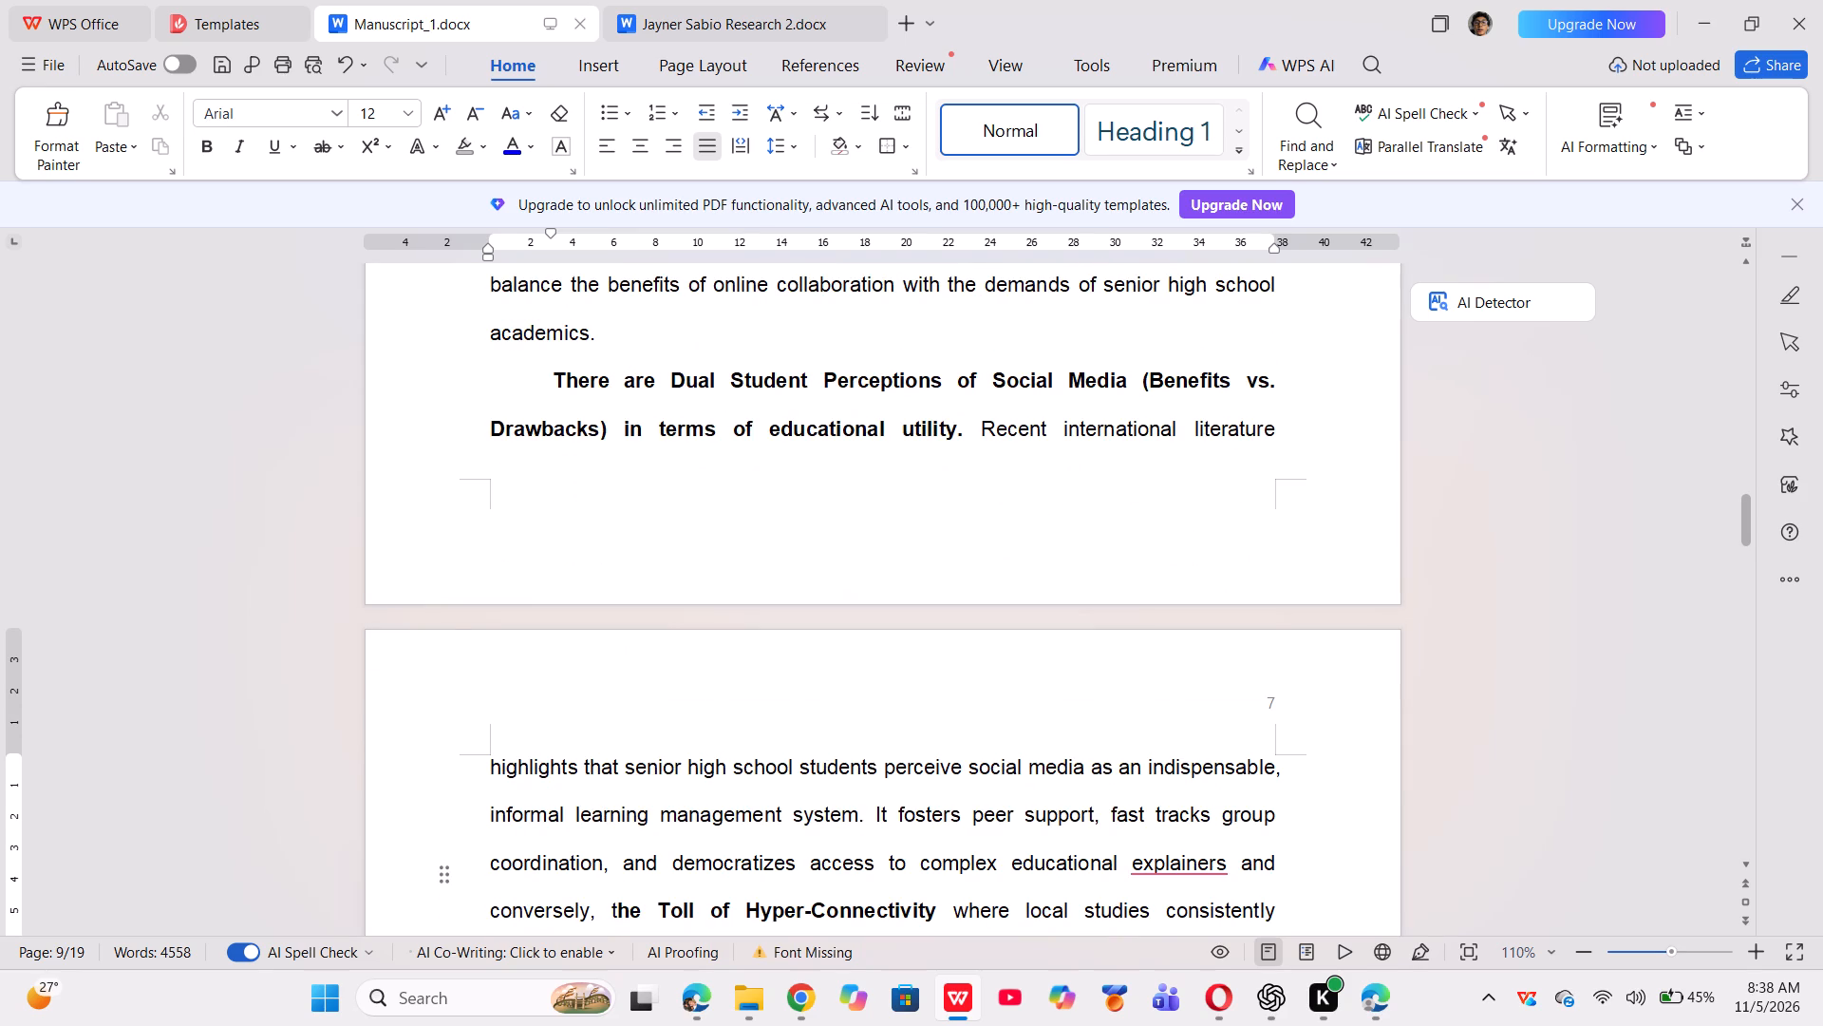
key("Down")
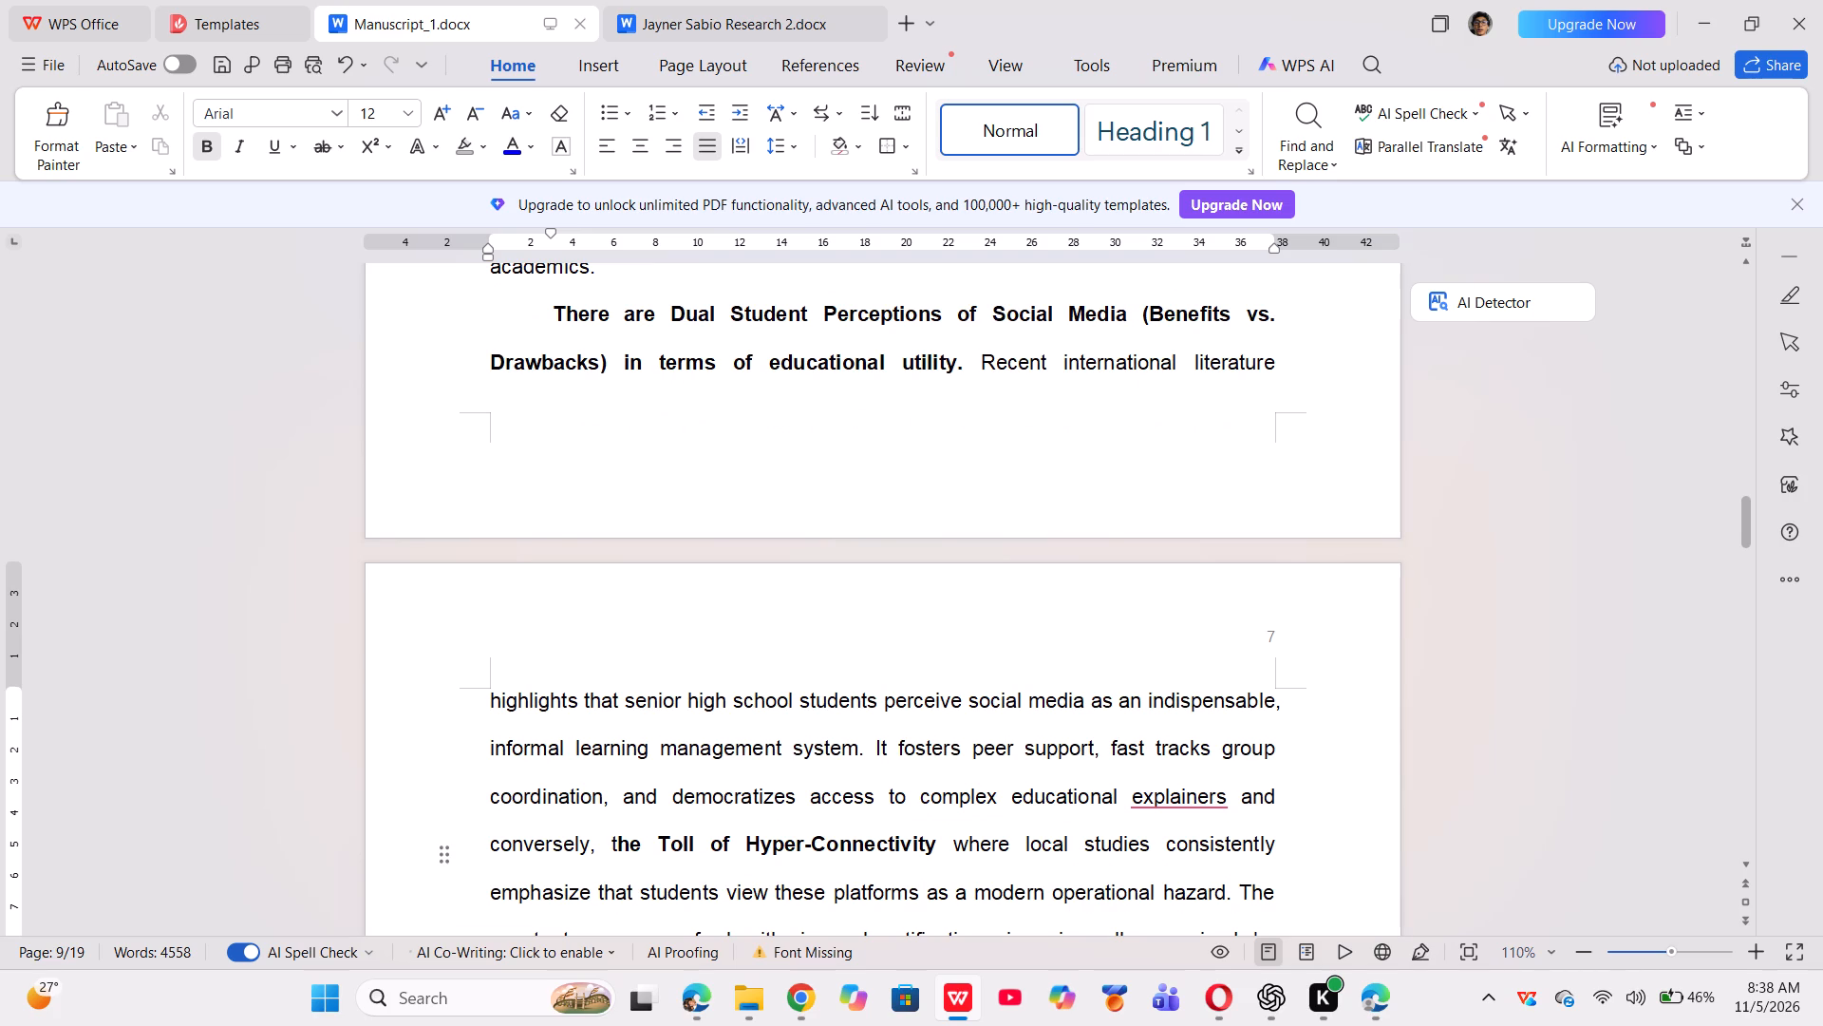
key("Down")
key("Down")
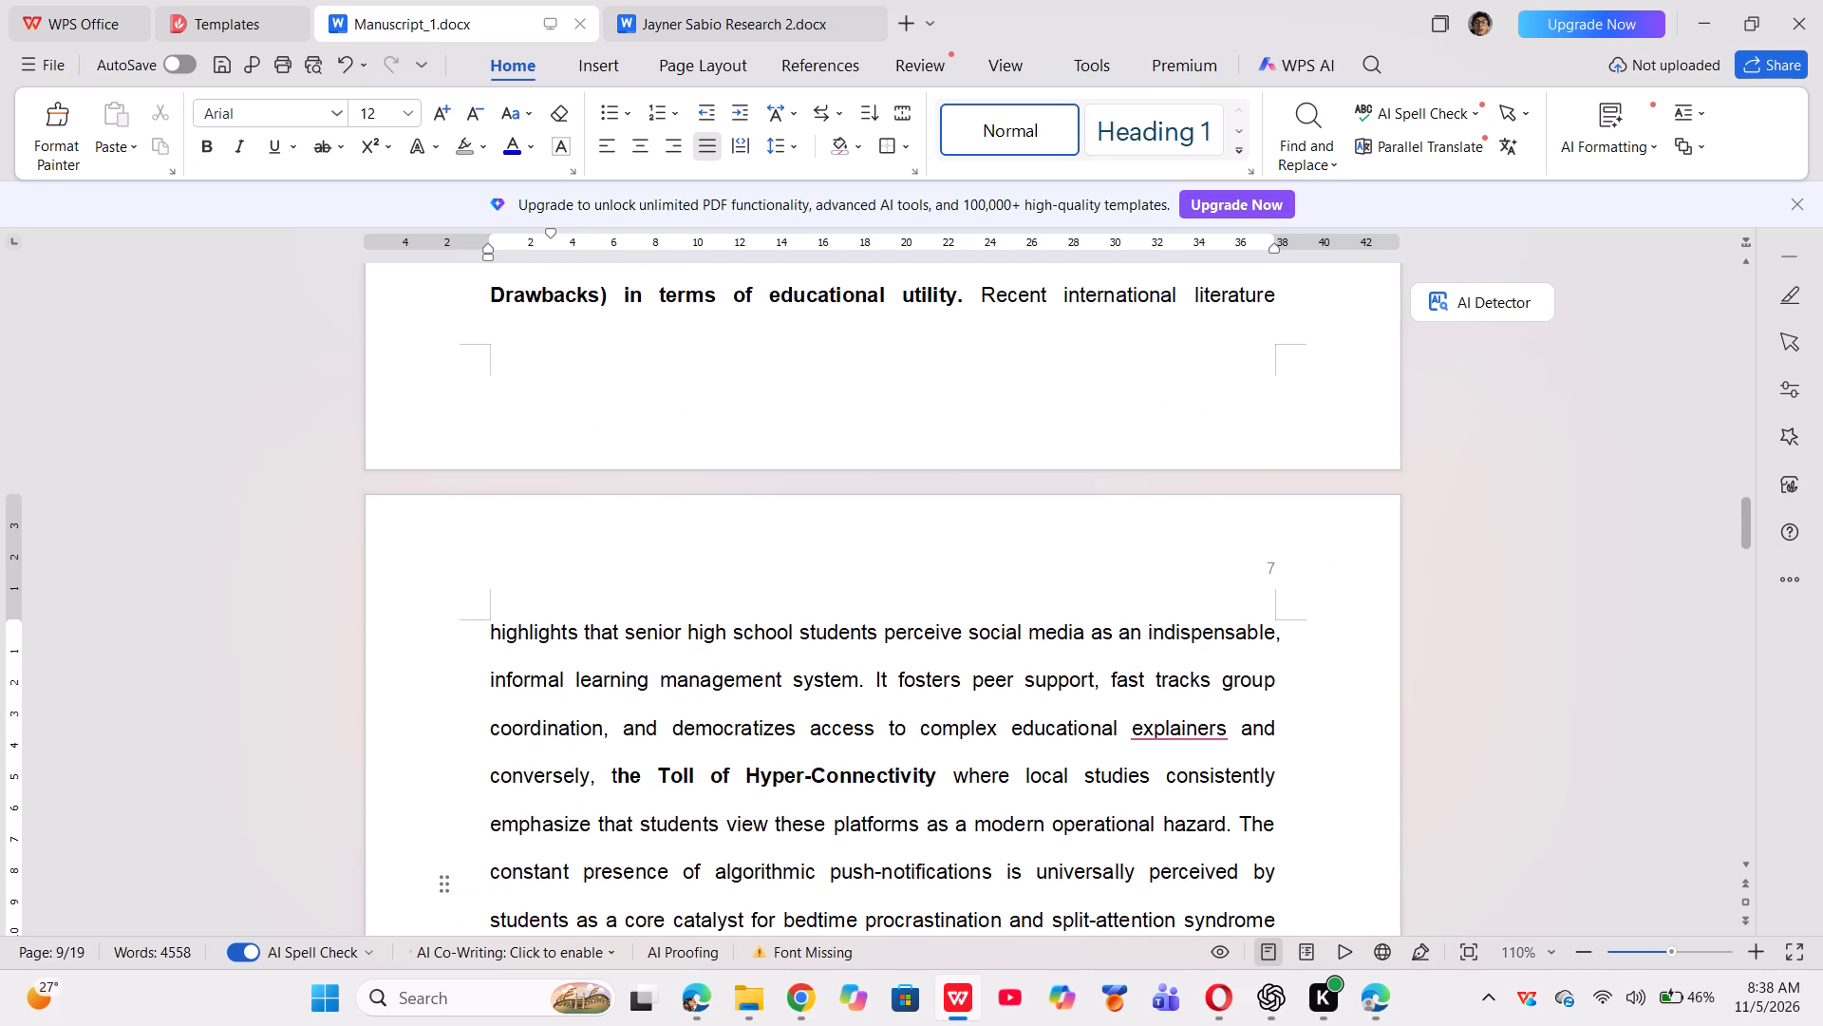
Open the spelling suggestions for the flagged word "explainers" in the dual student perceptions paragraph.
left_click(1213, 734)
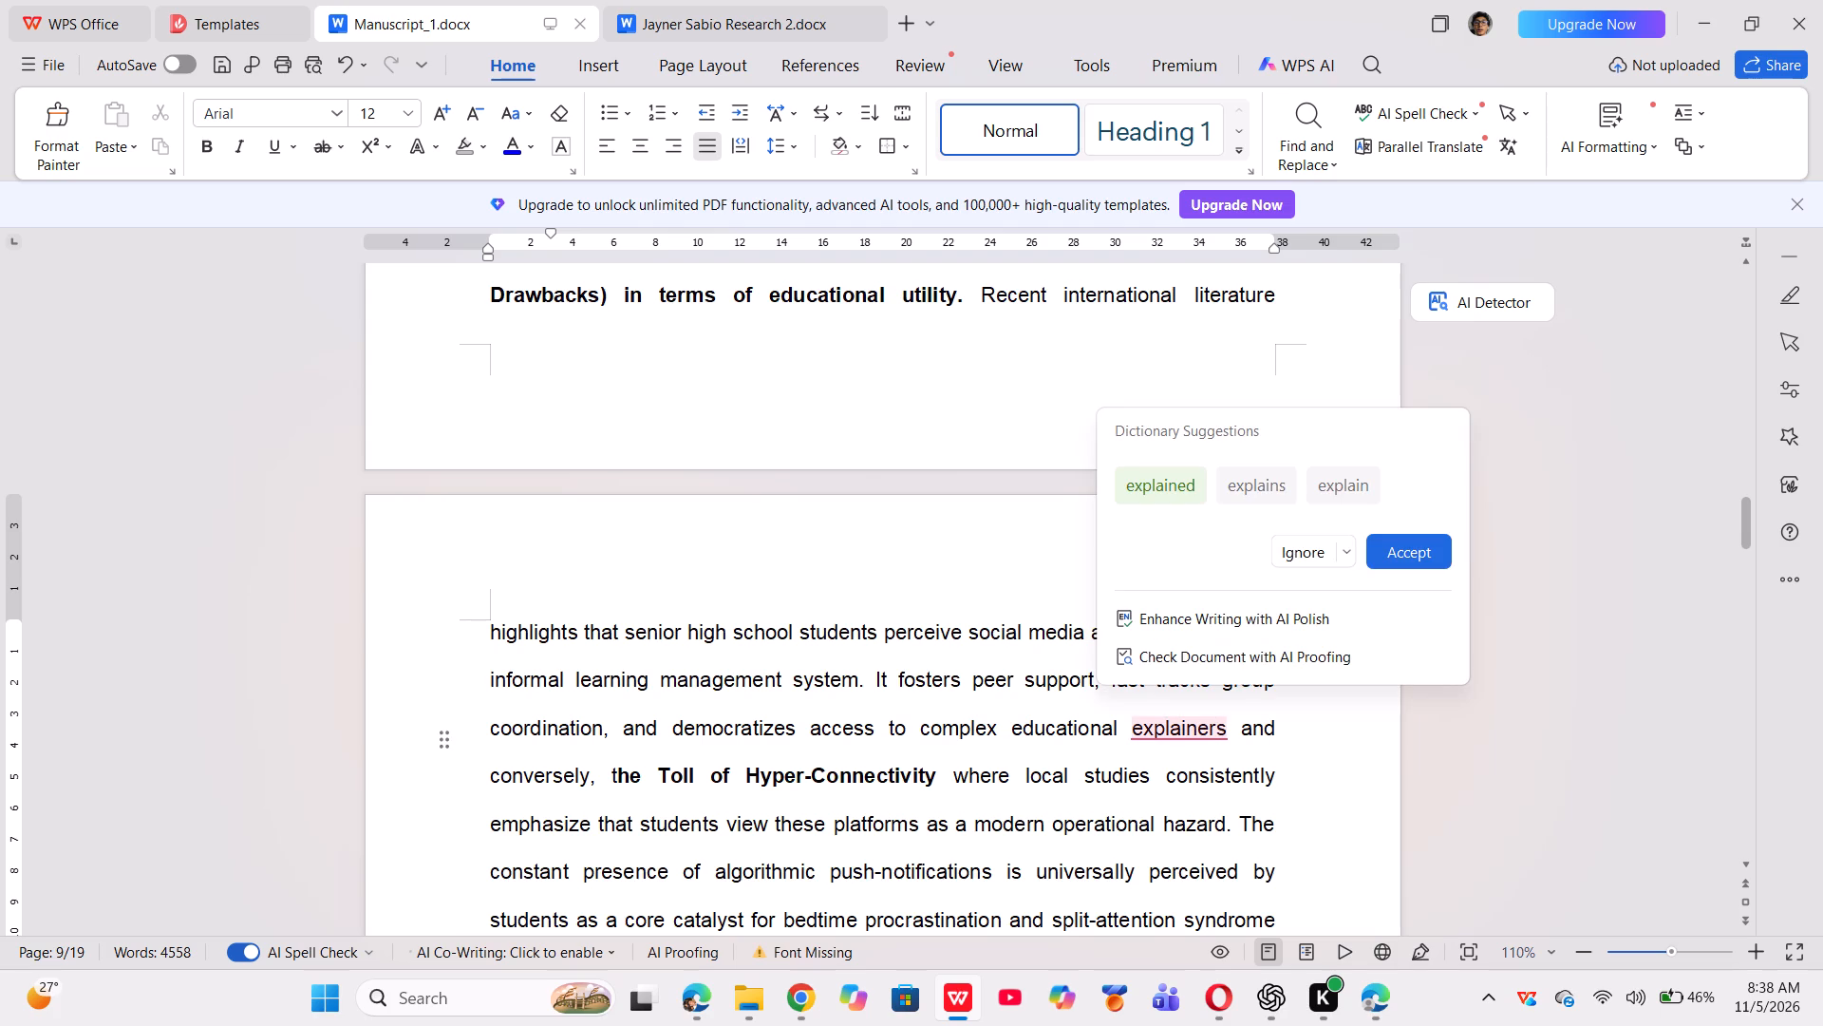
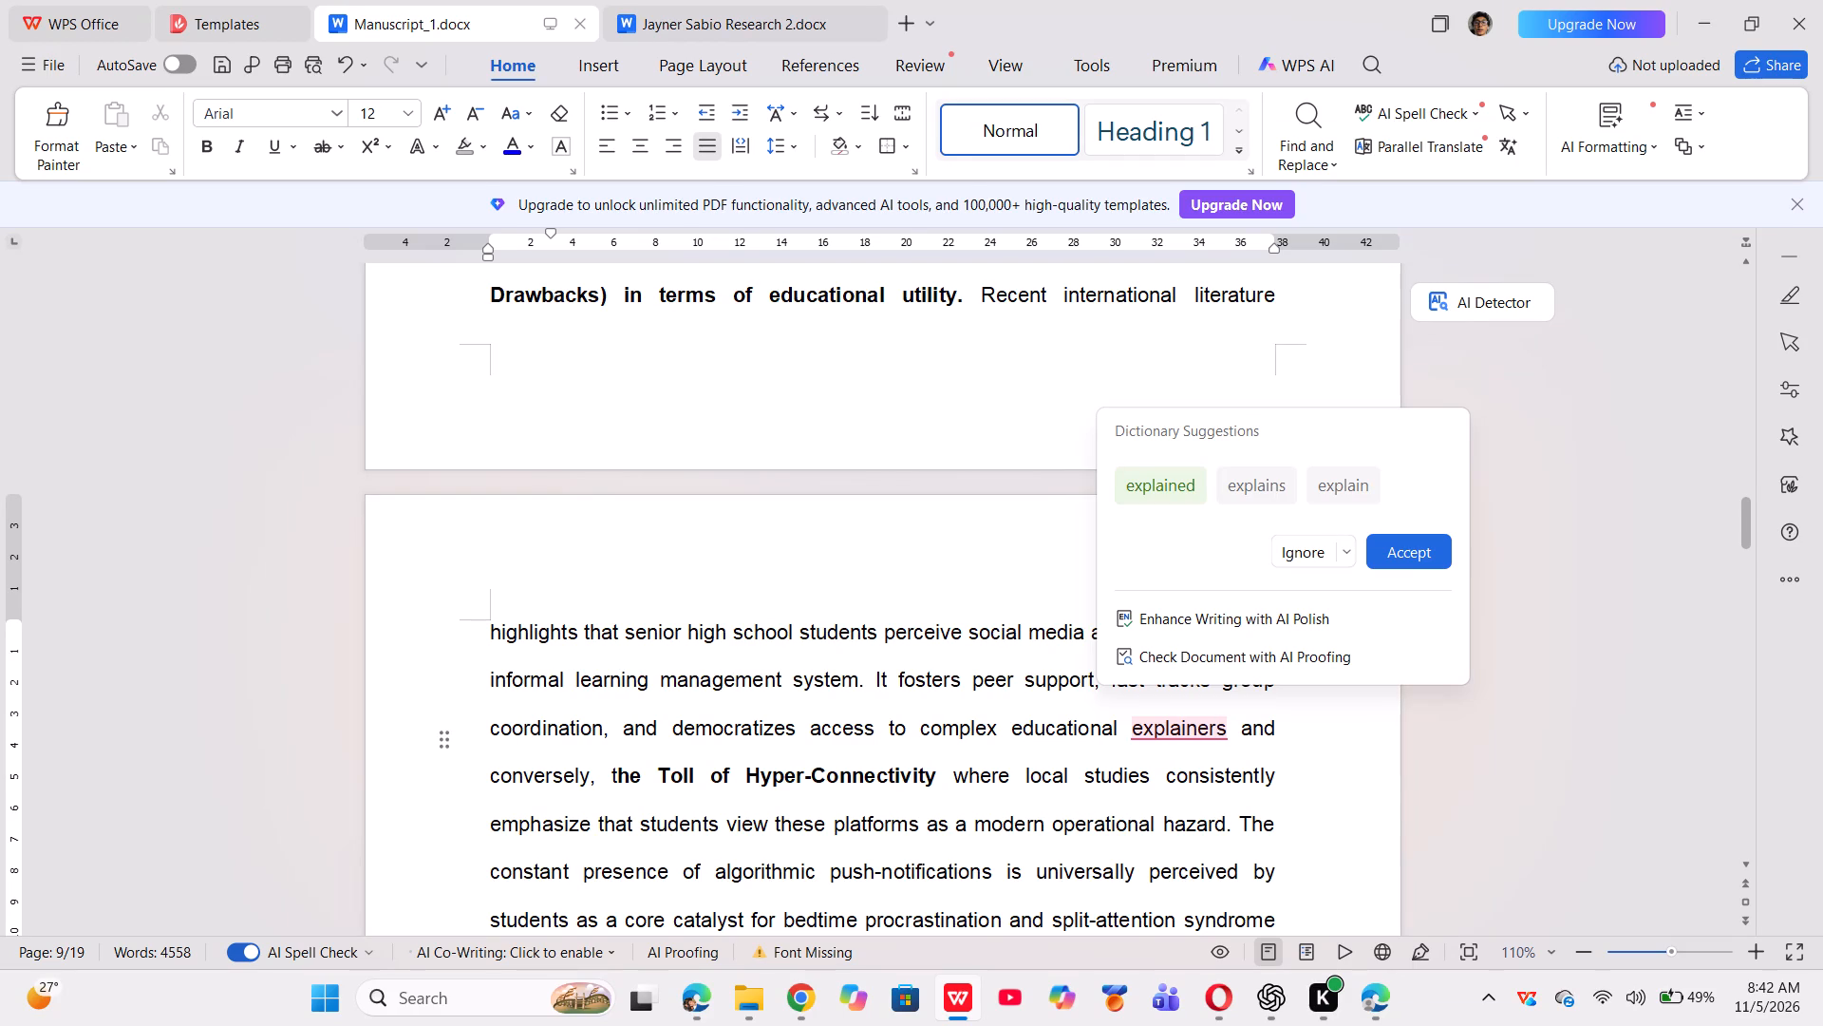
Check the dictionary suggestions for the flagged word "explainers" in the dual student perceptions paragraph and dismiss them.
left_click(1211, 731)
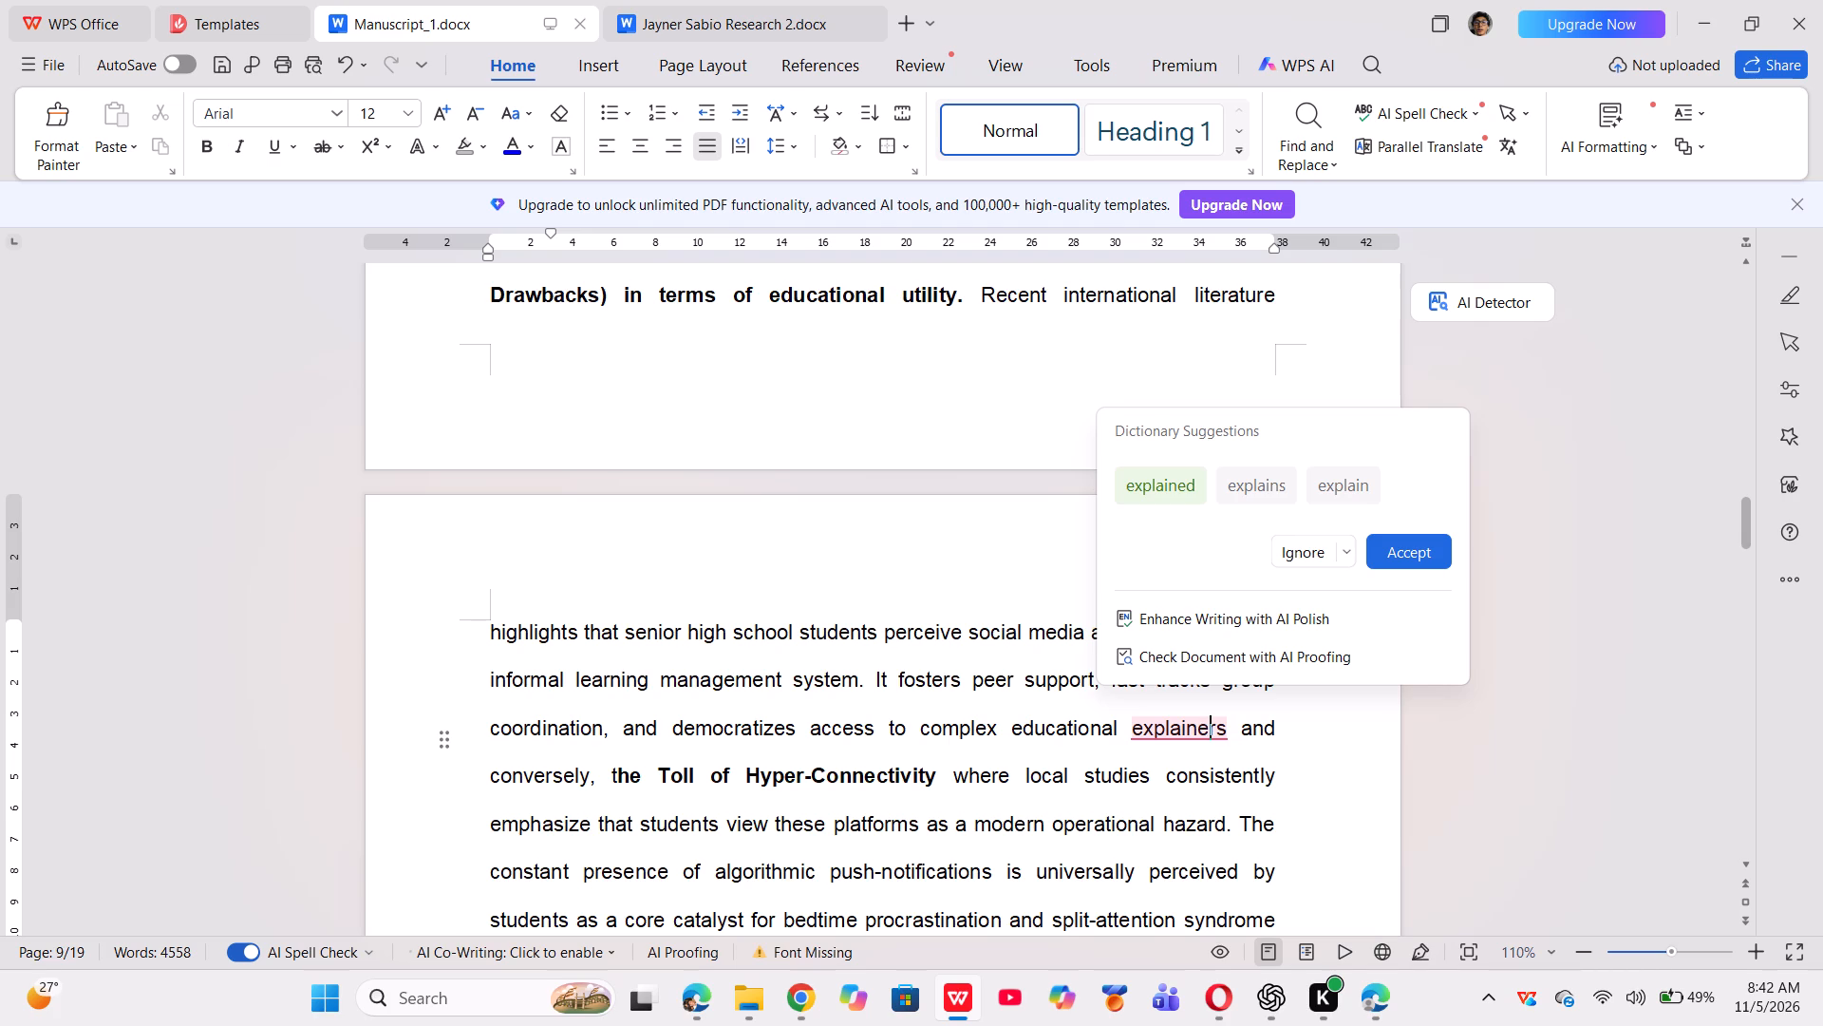
left_click(1232, 728)
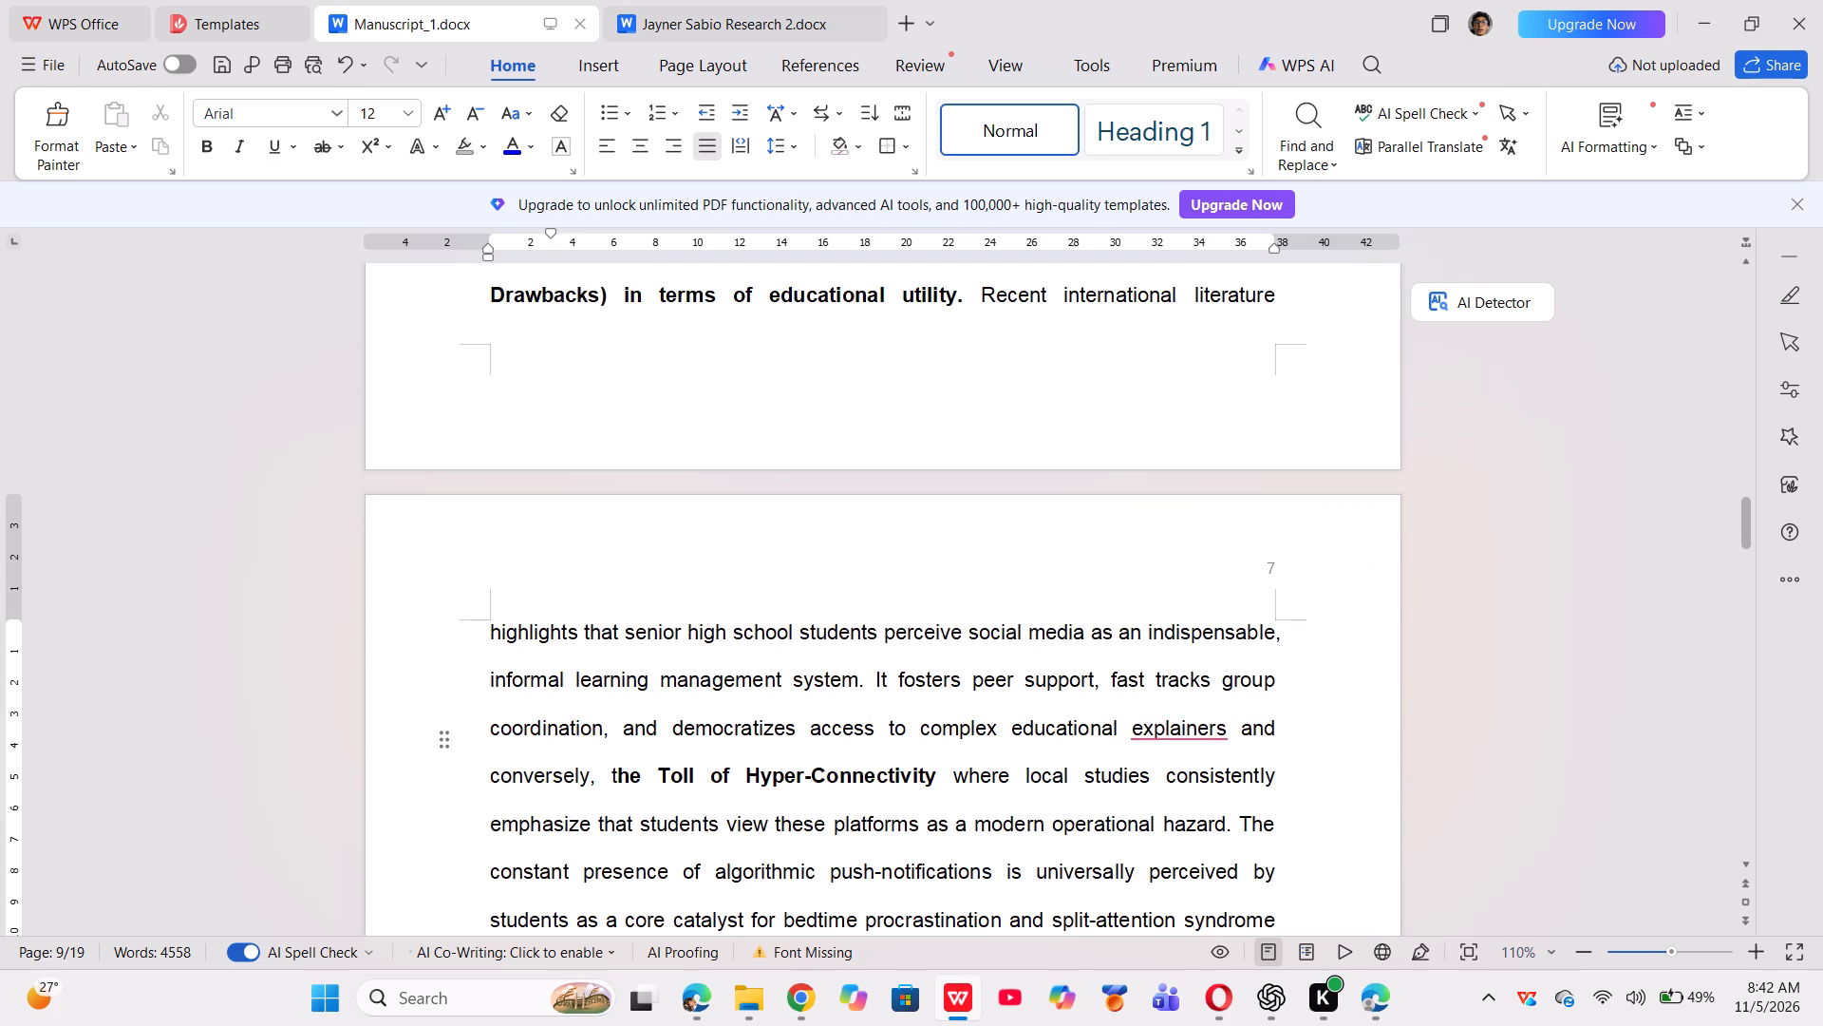
left_click(1201, 739)
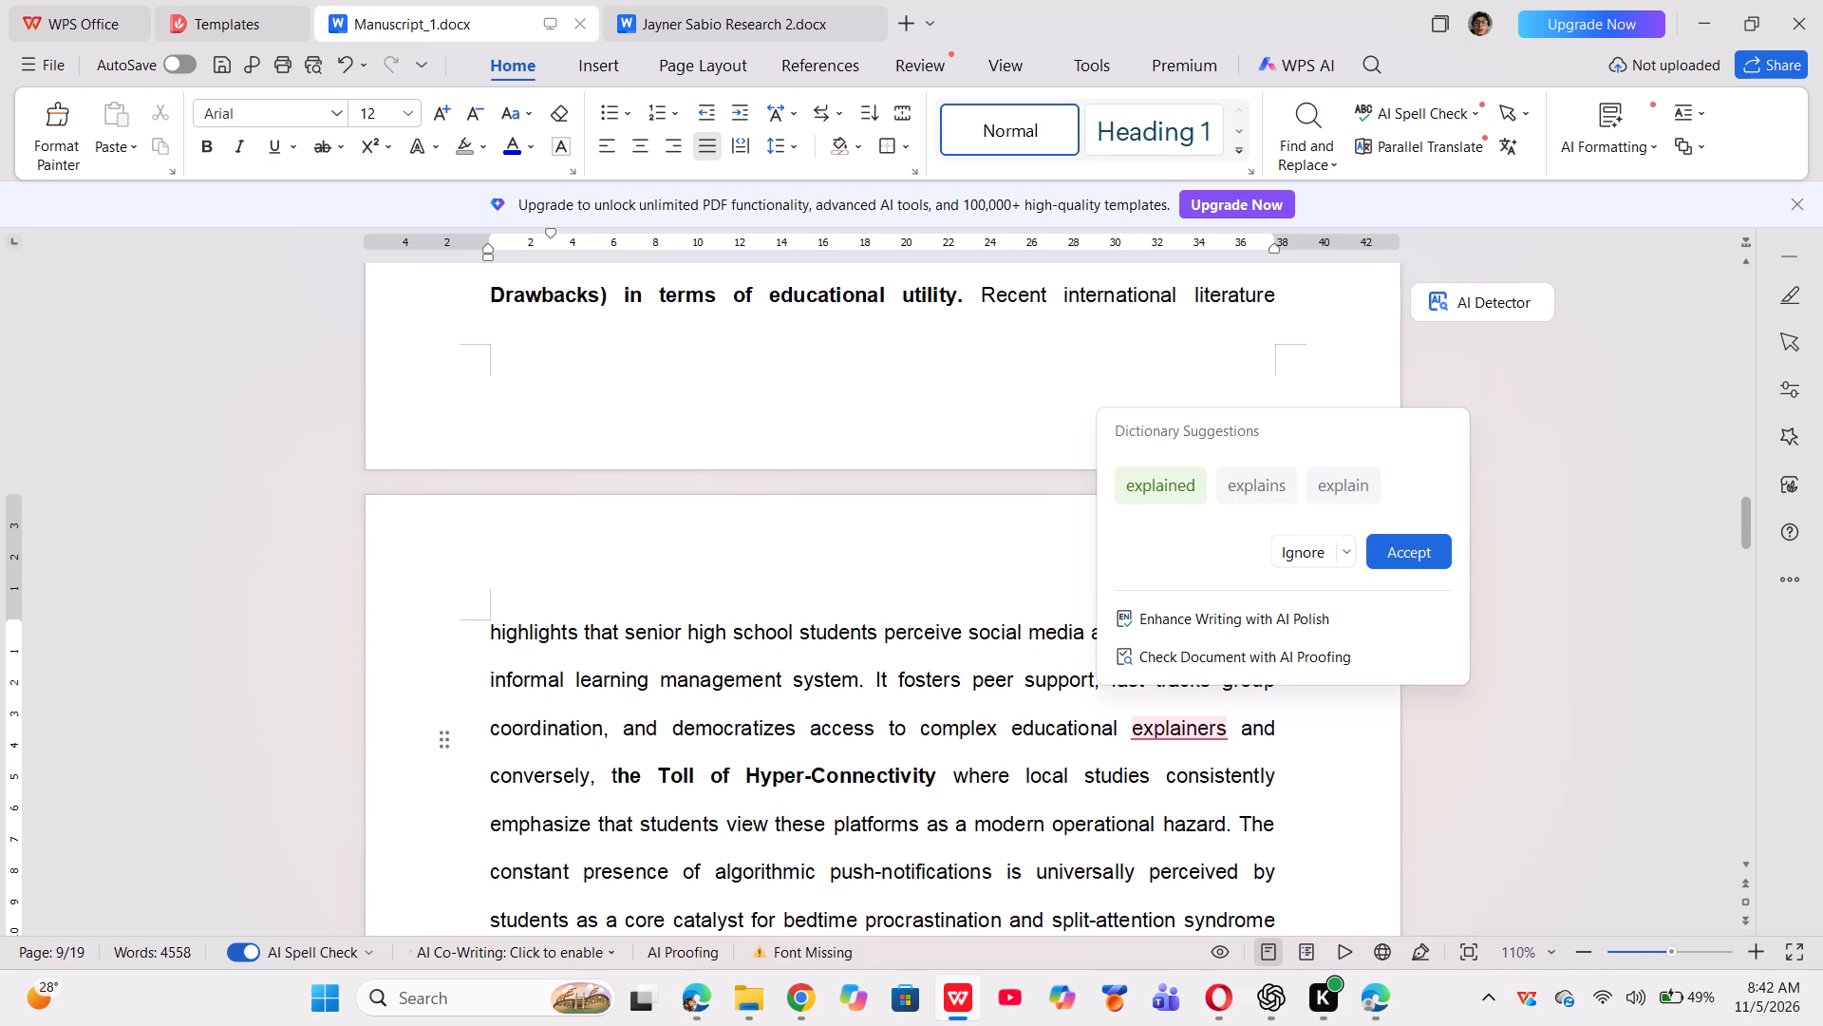
left_click(960, 776)
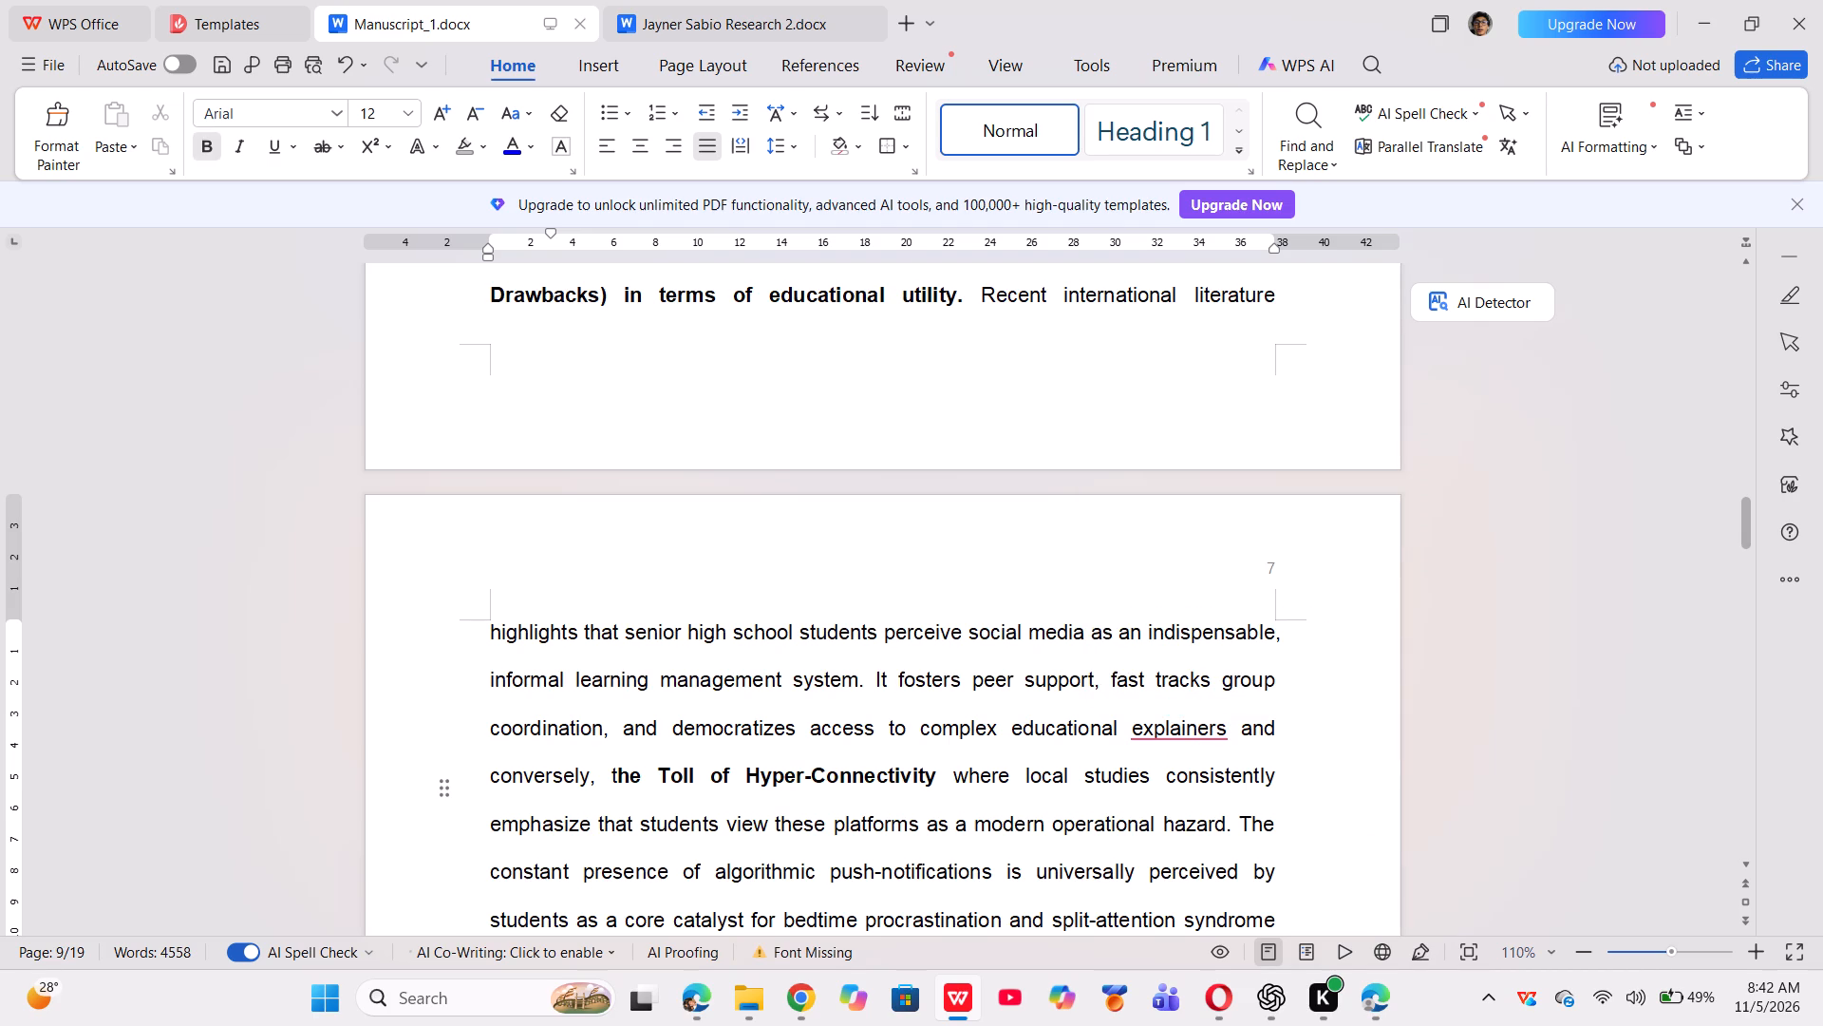
Proofread the paragraph on Dimensions of Academic Engagement in Senior High School, covering behavioral and cognitive engagement.
key("Down")
key("Down")
key("Down")
key("Down")
key("Down")
key("Down")
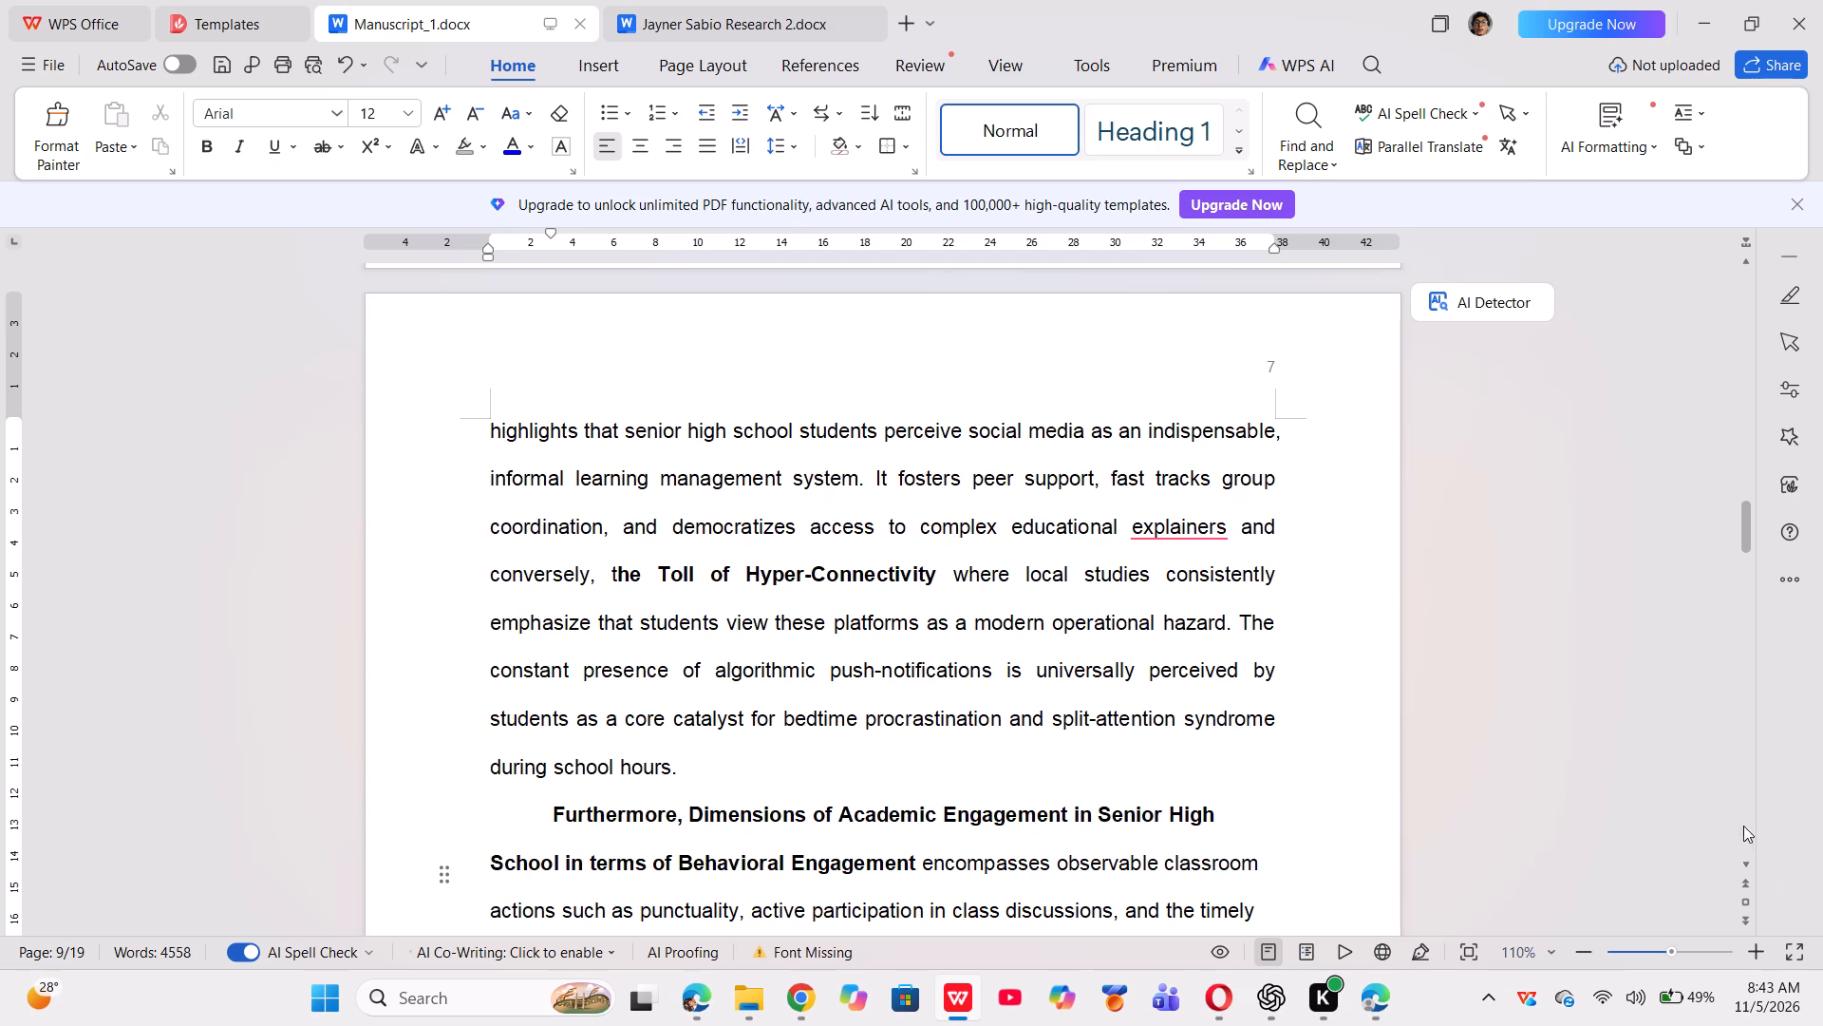
triple_click(1750, 866)
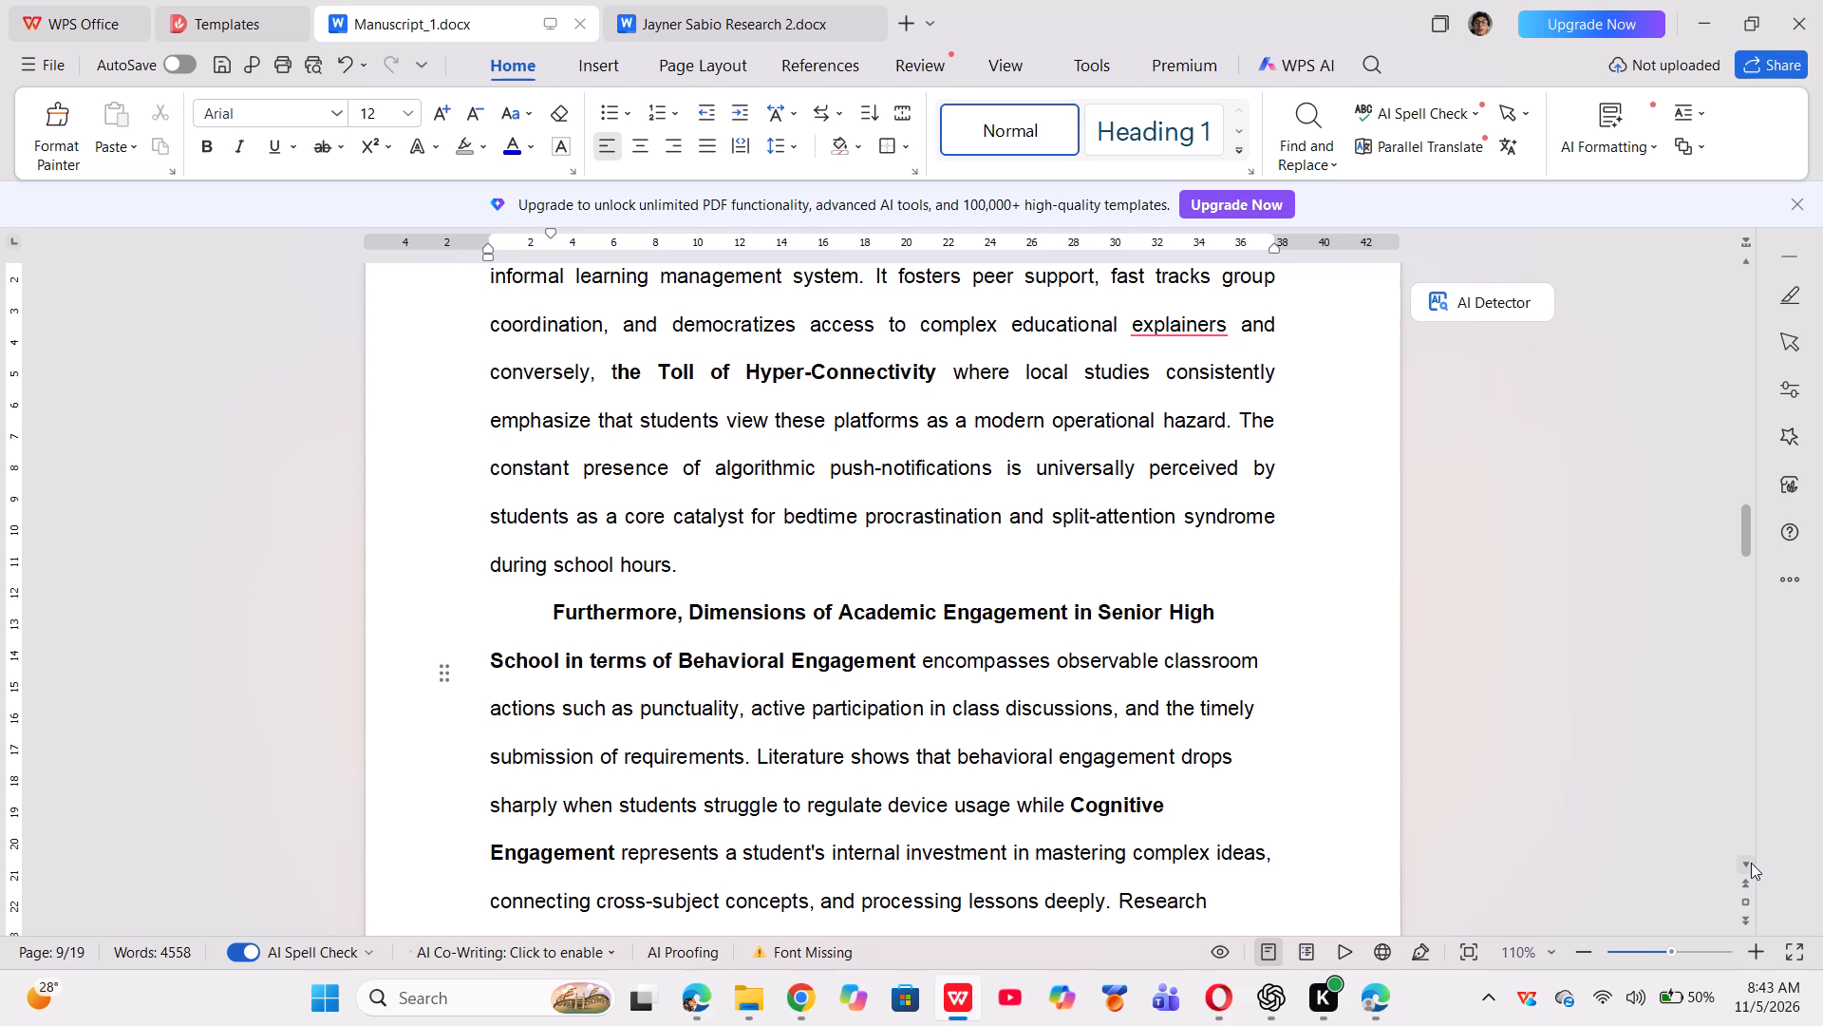
left_click(1751, 863)
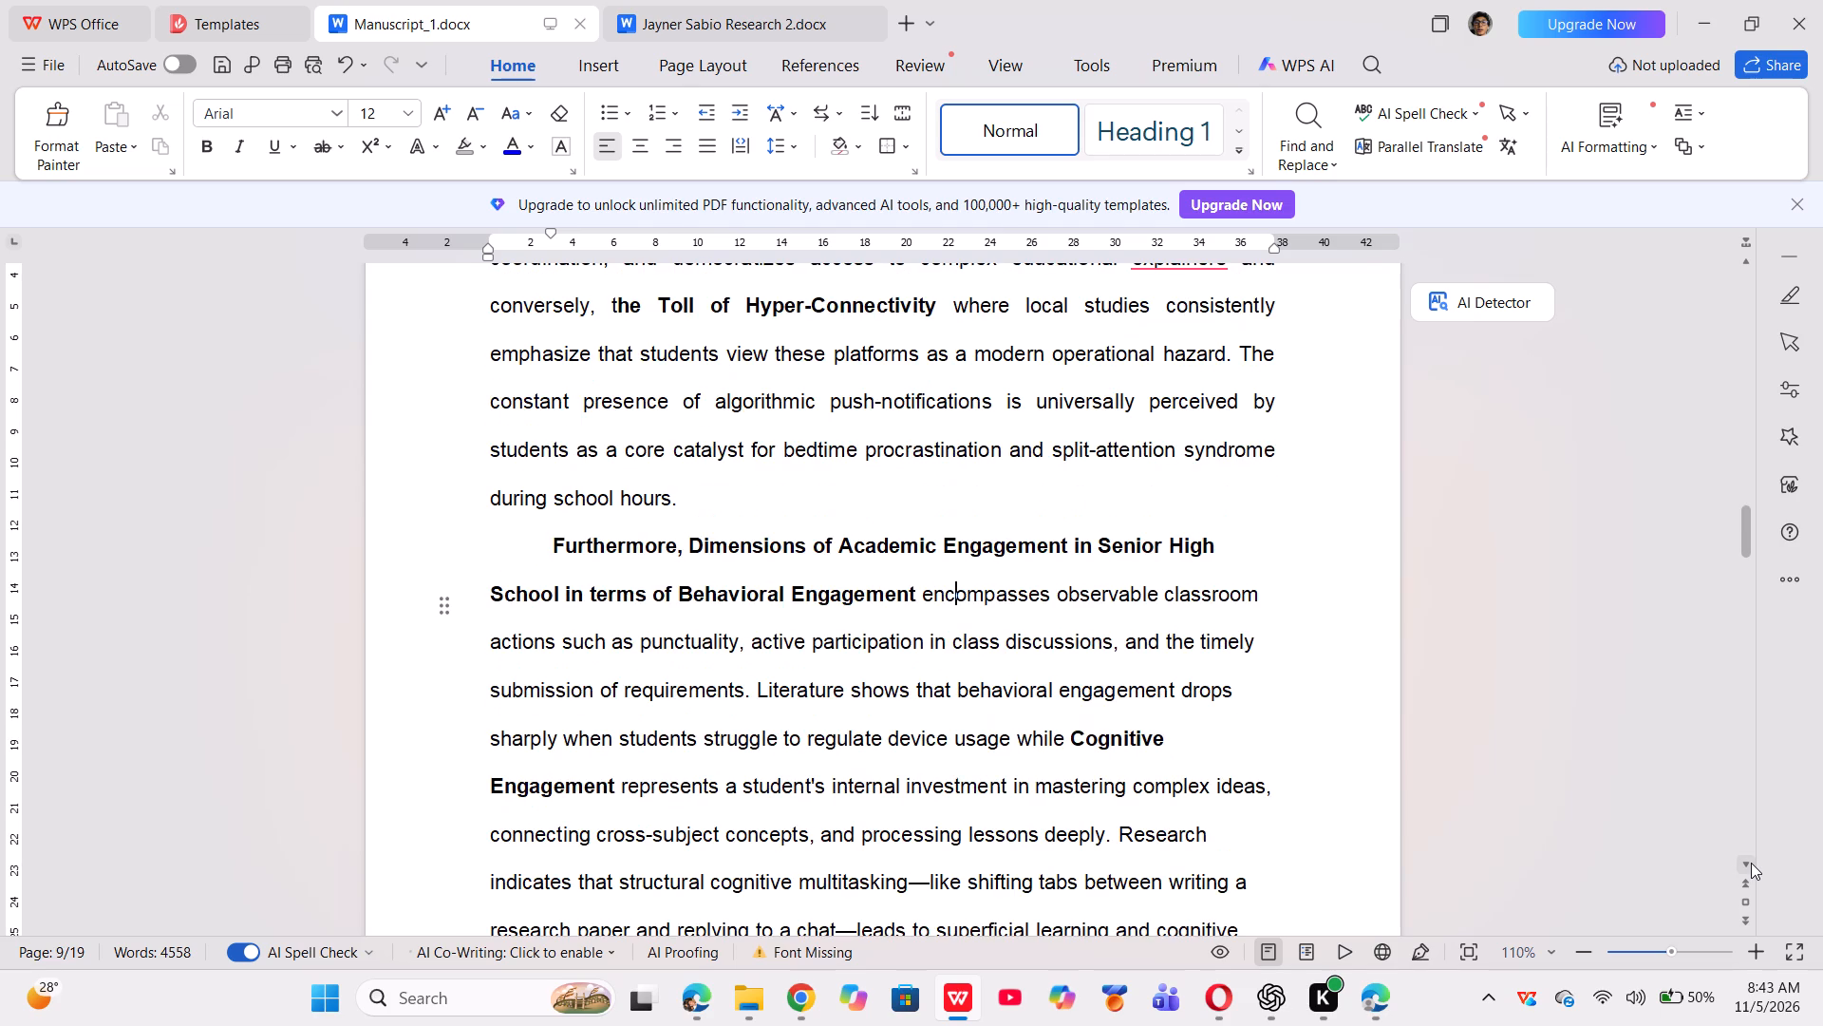
left_click(1751, 863)
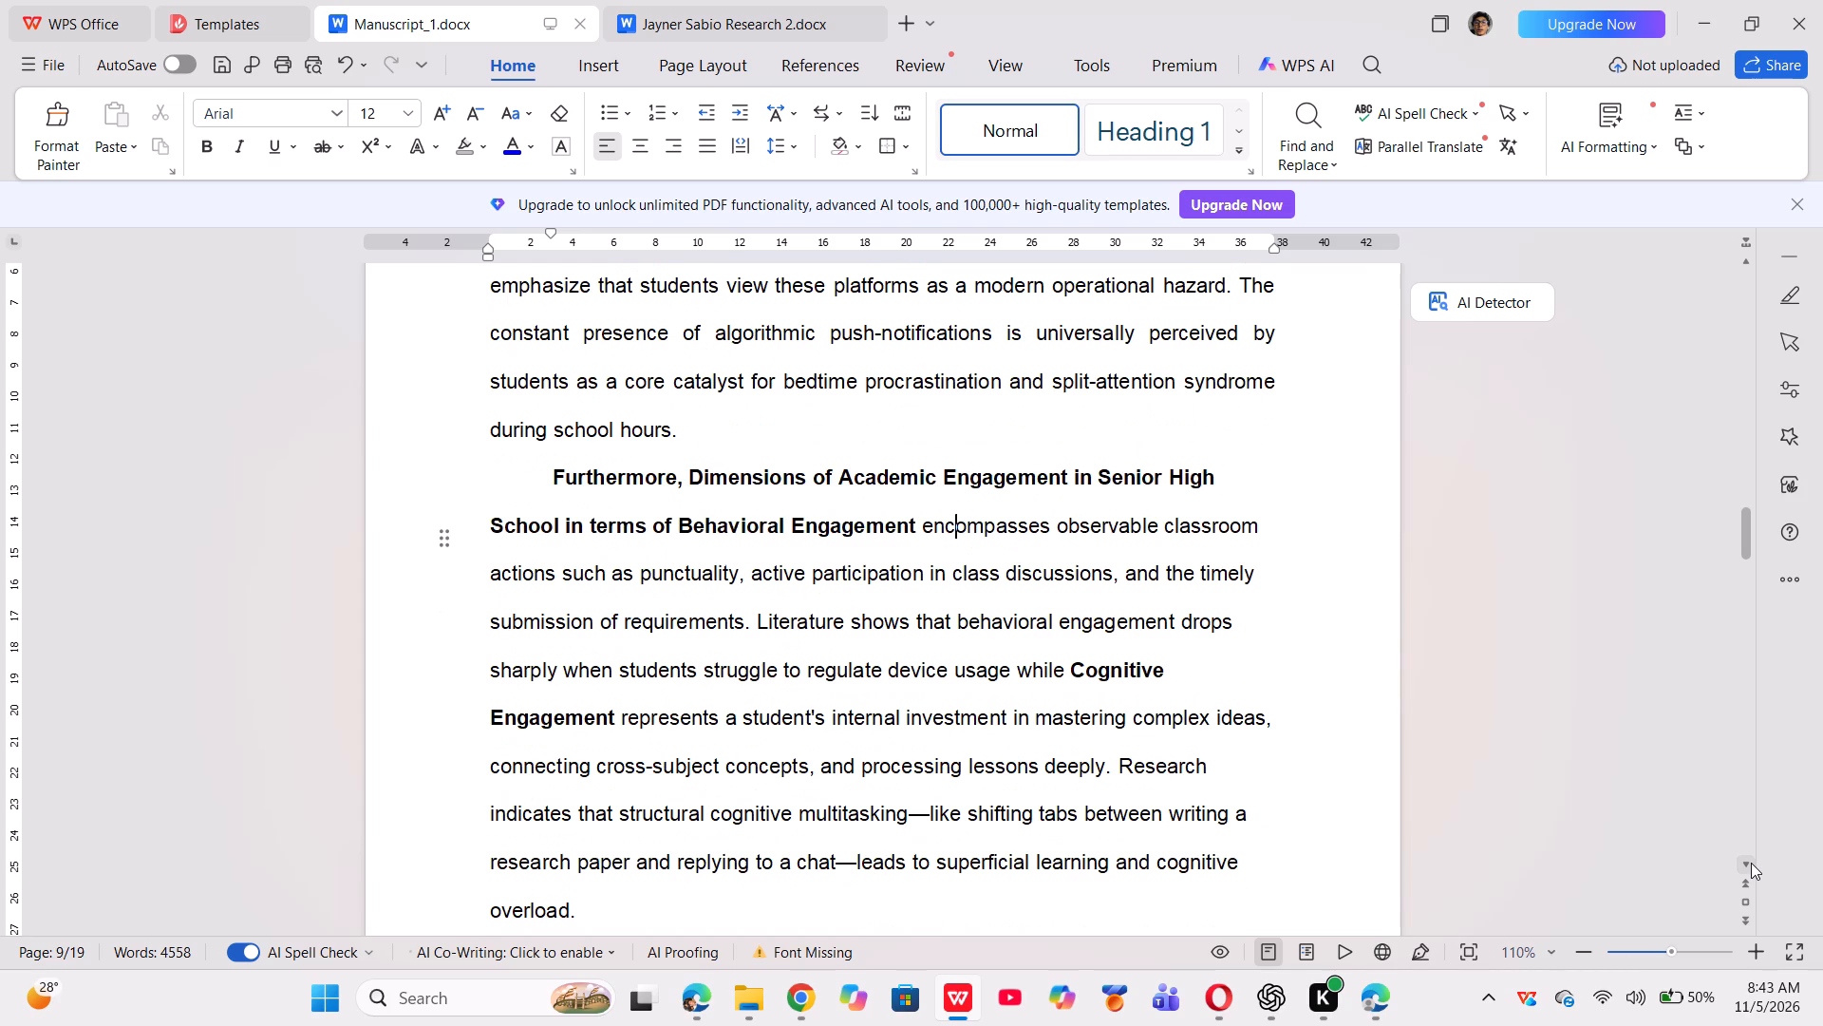
left_click(1751, 863)
left_click(1751, 864)
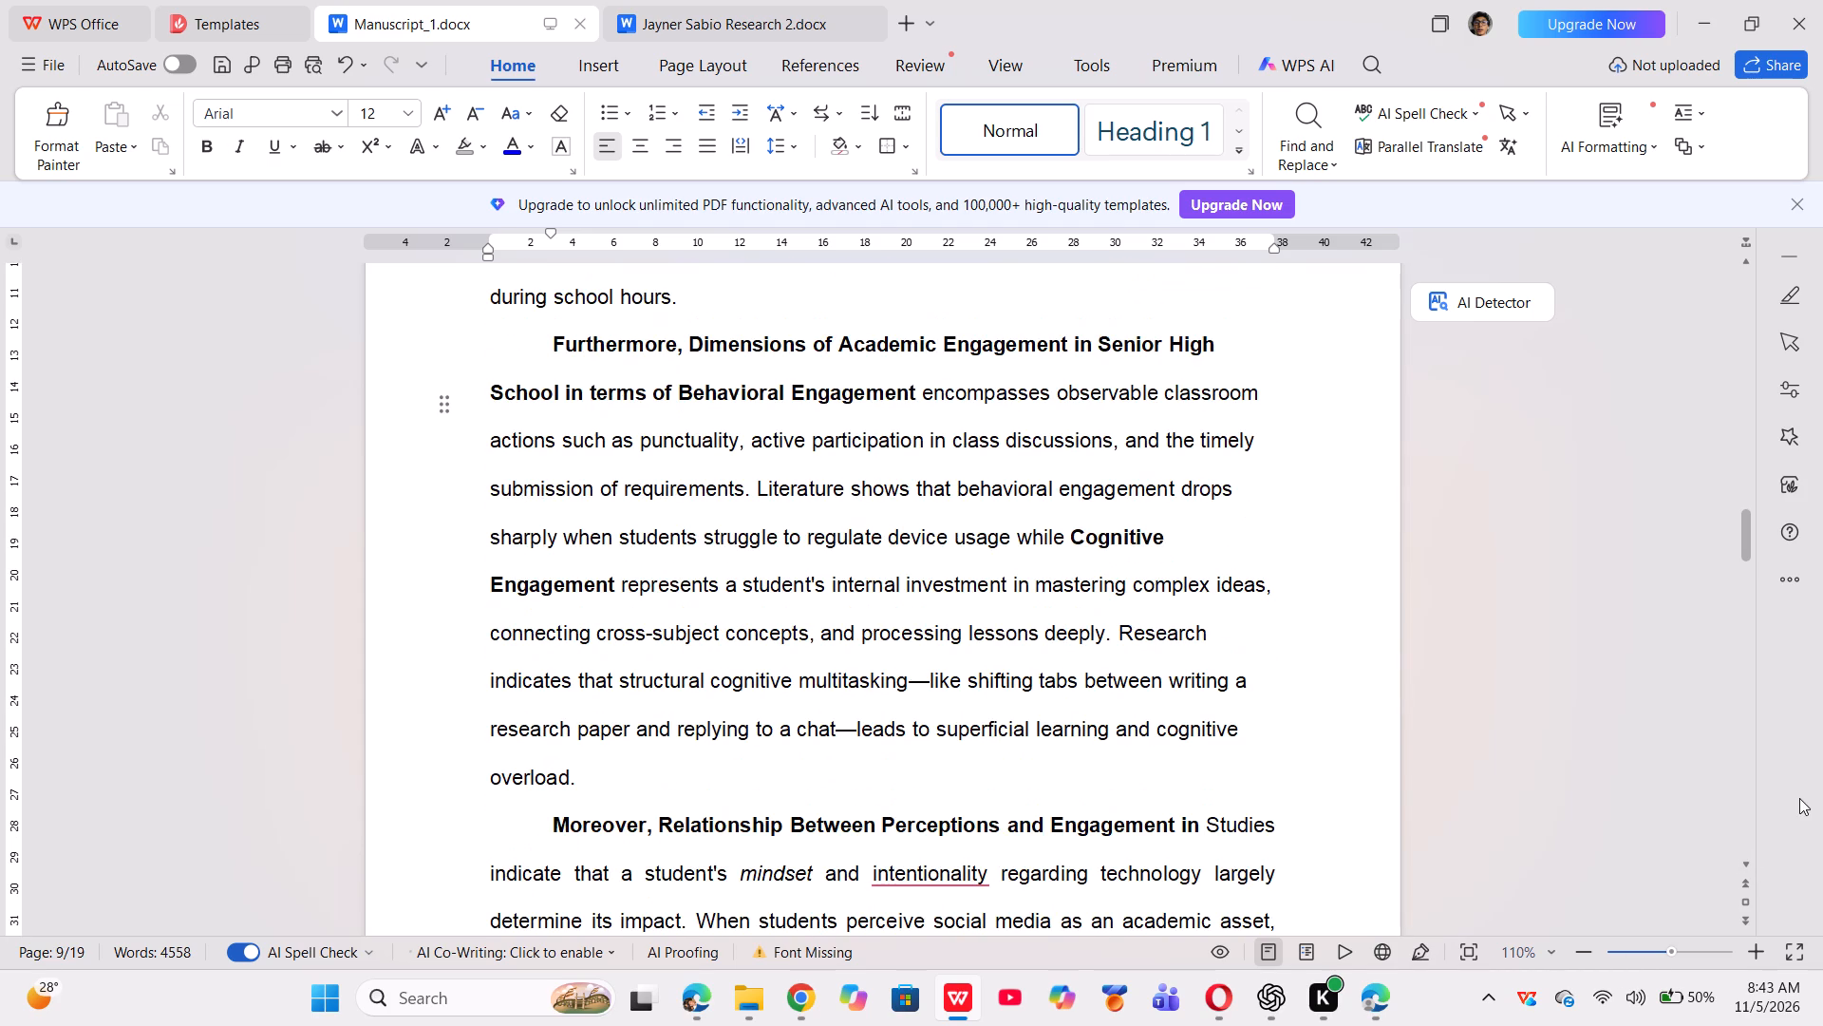
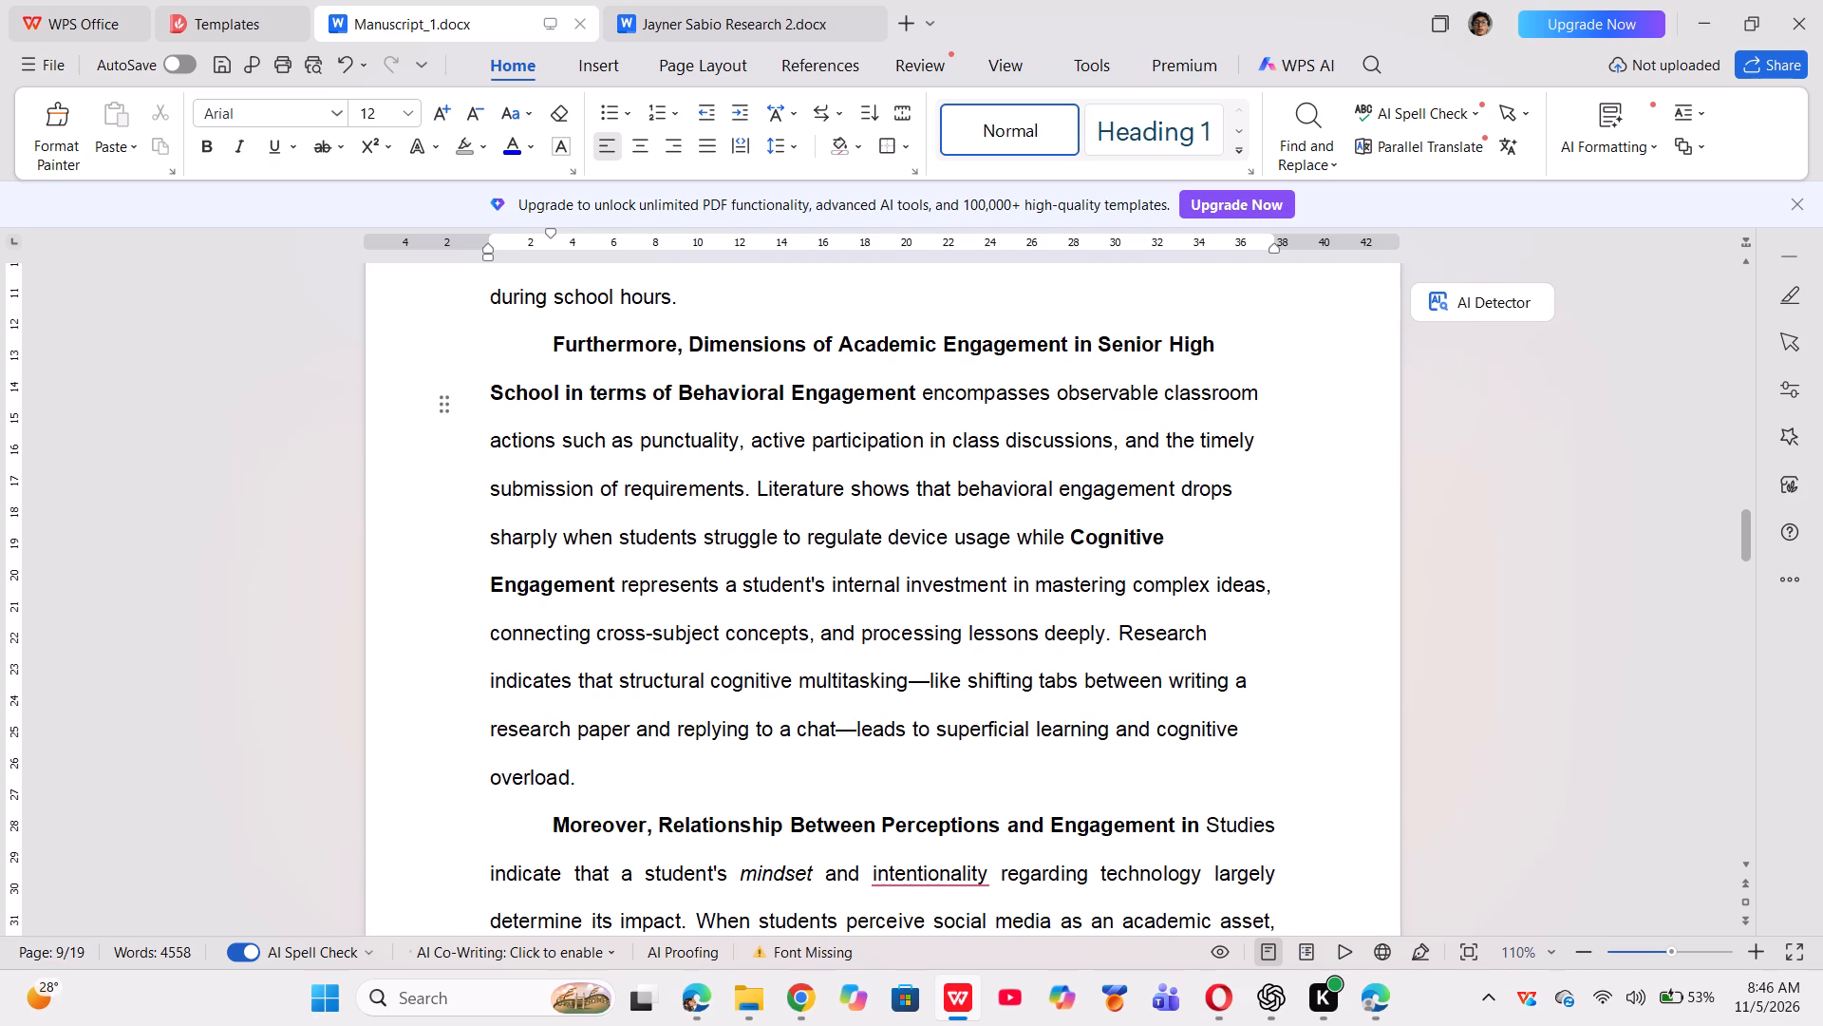
Read through the Behavioral and Cognitive Engagement paragraph down to the opening of the Relationship Between Perceptions and Engagement paragraph.
key("Down")
key("Down")
key("Down")
key("Down")
key("Down")
key("Down")
key("Down")
key("Down")
key("Down")
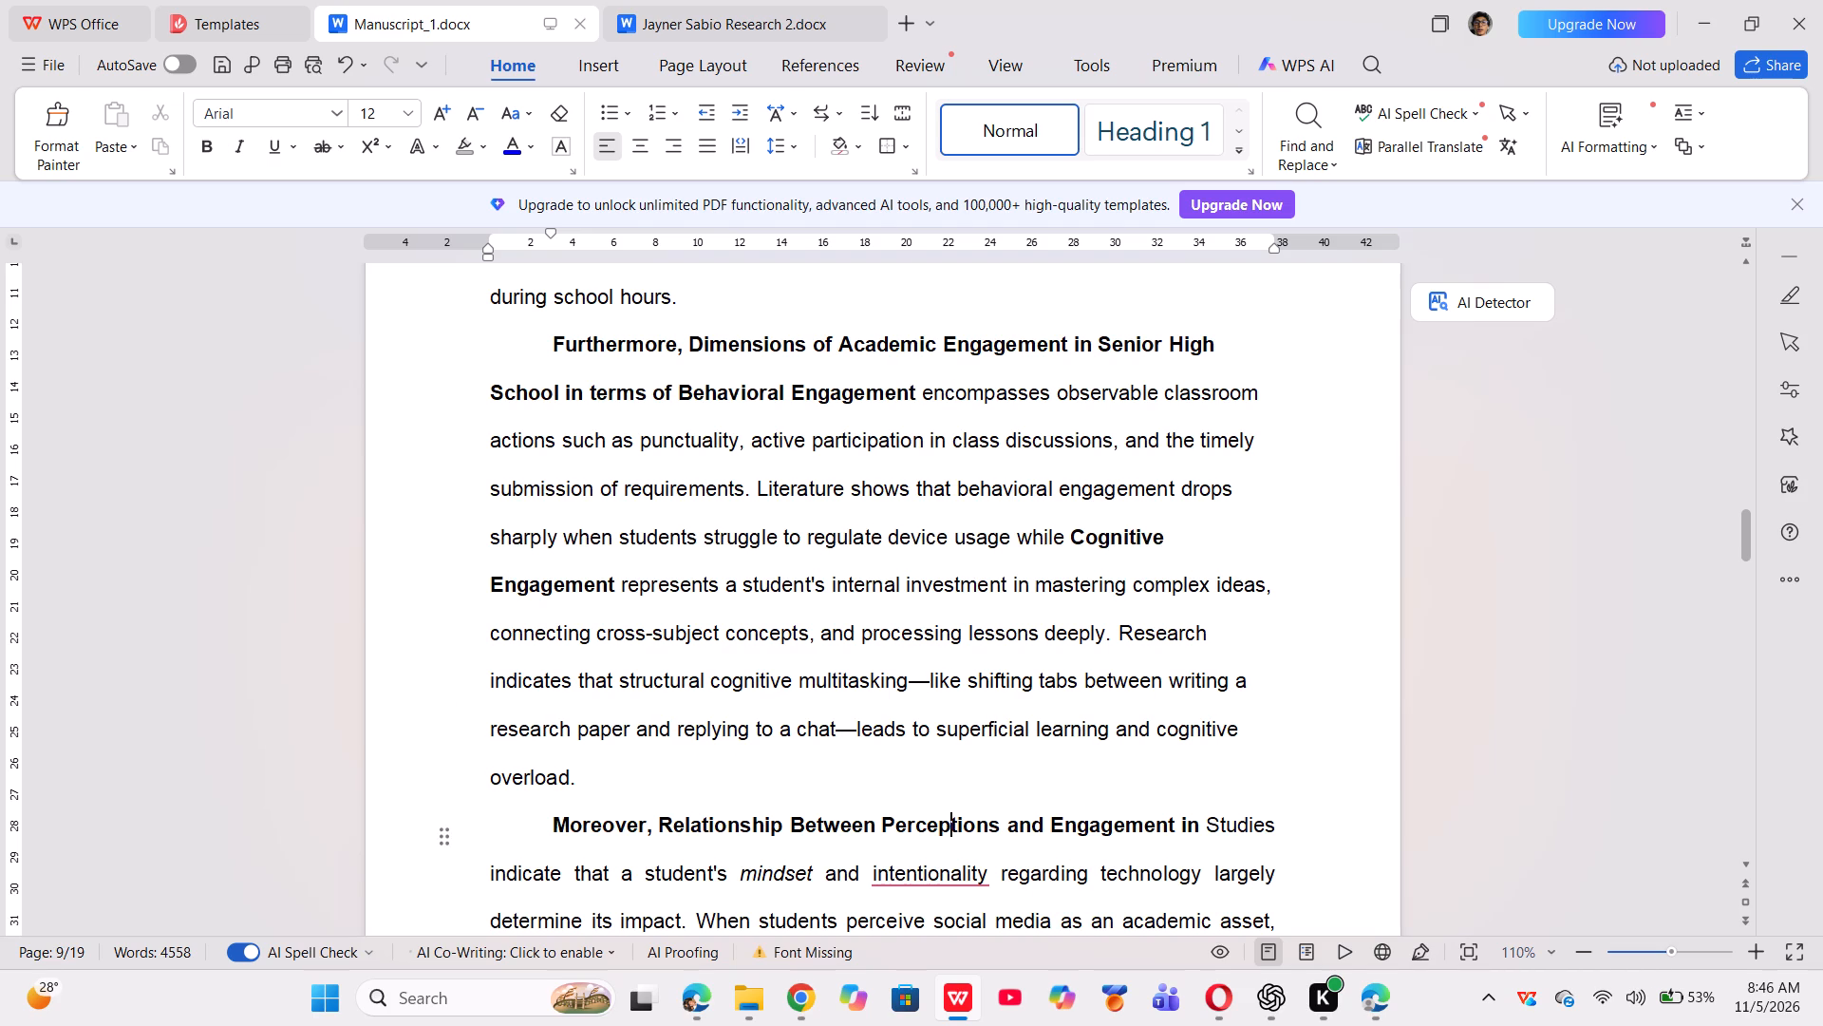
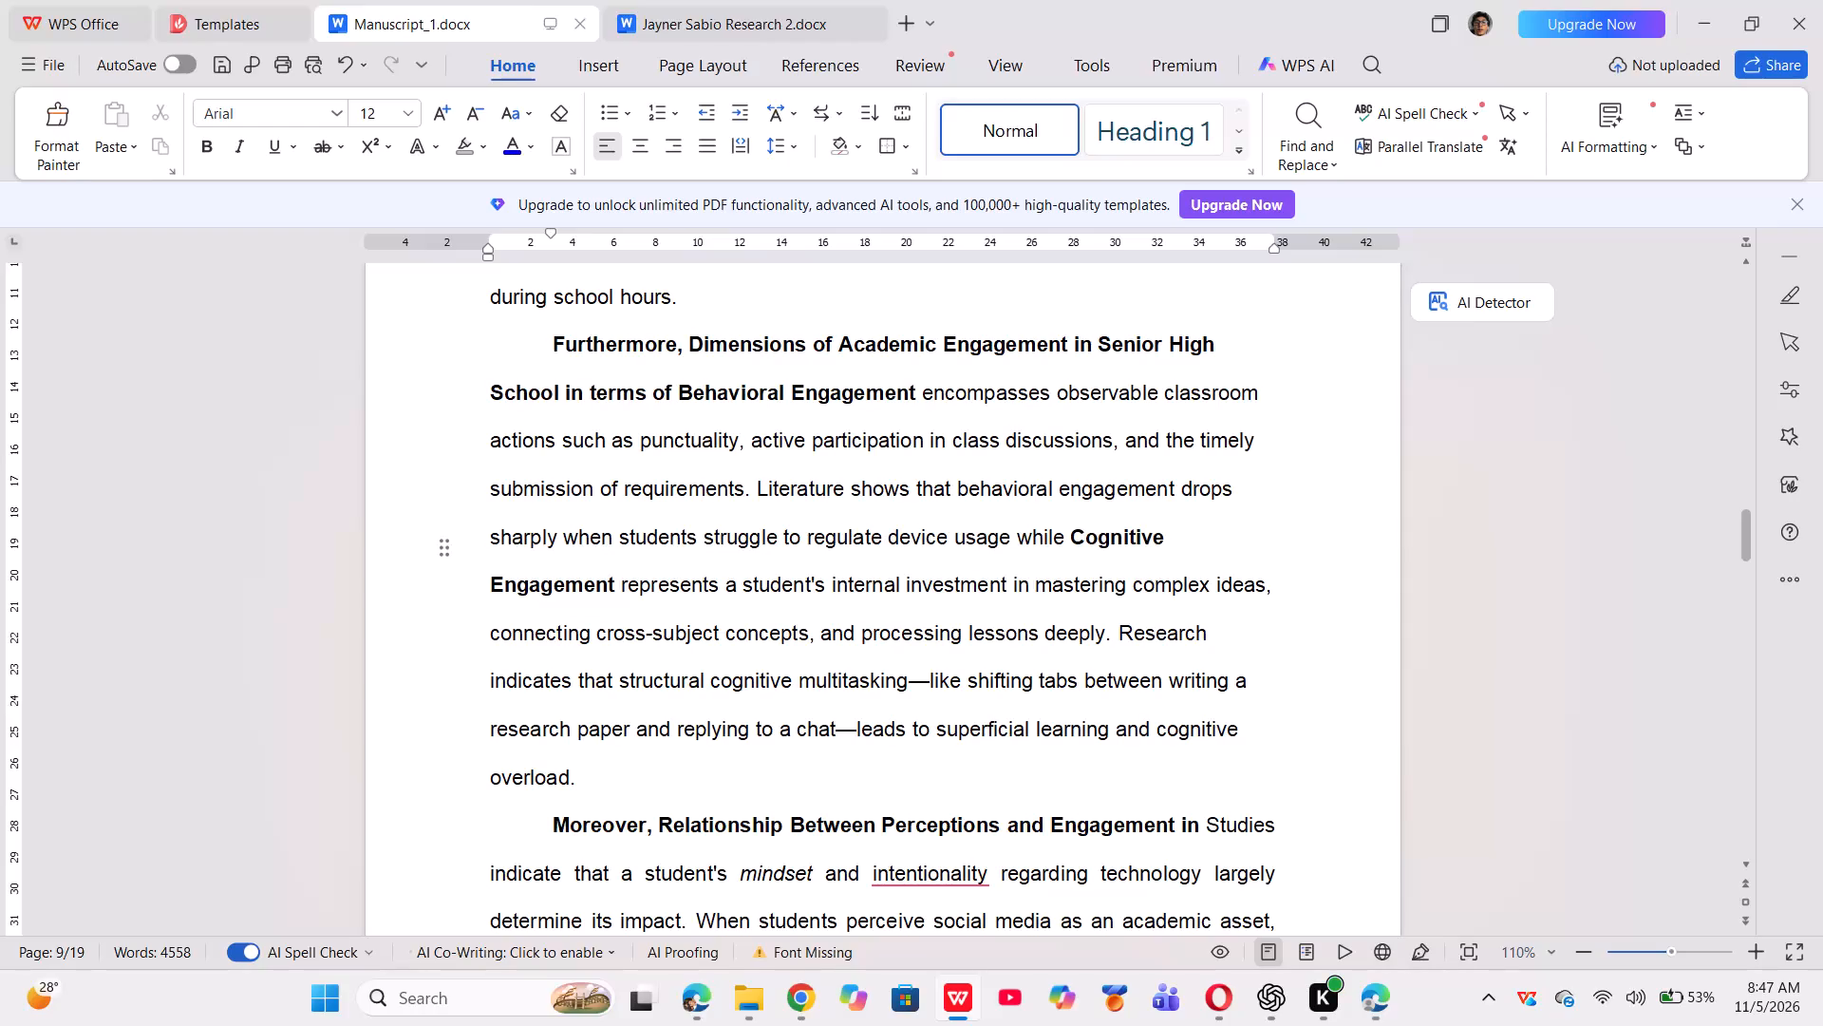
Switch to the Research 2 document and read from the end of the introduction to the opening paragraph of the Theoretical Framework.
left_click(670, 19)
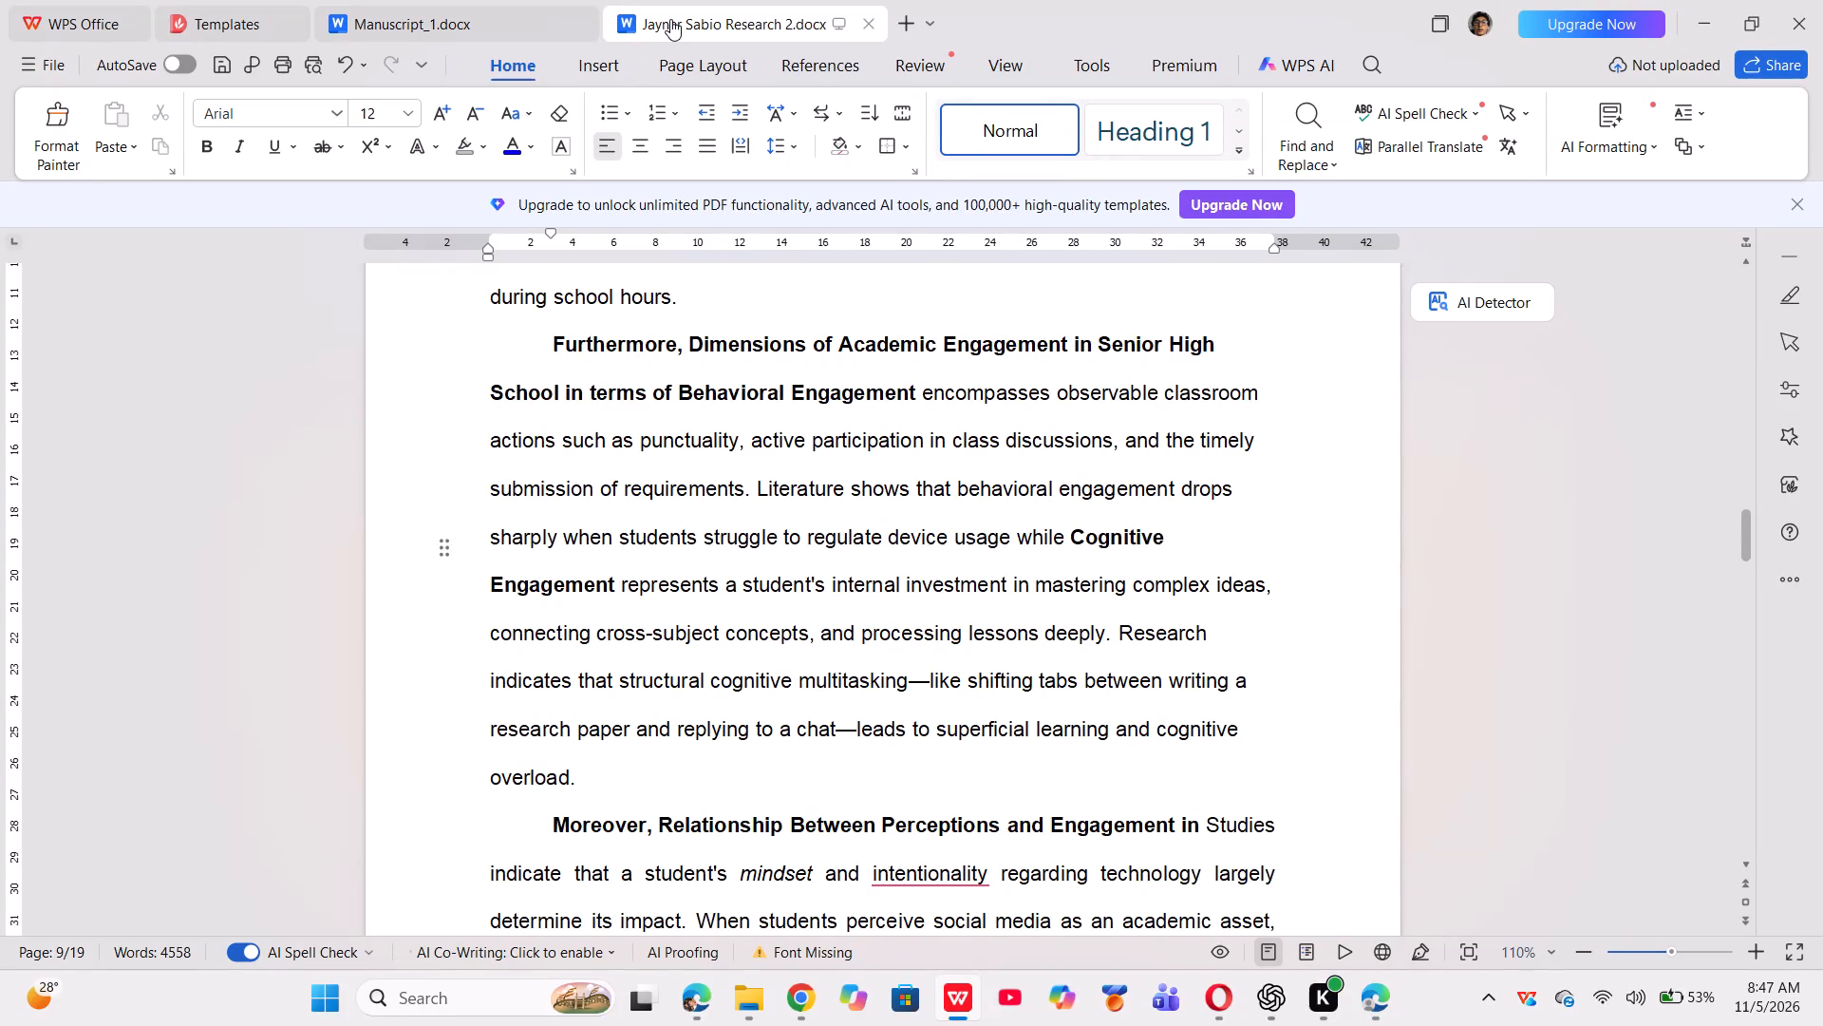
left_click(731, 448)
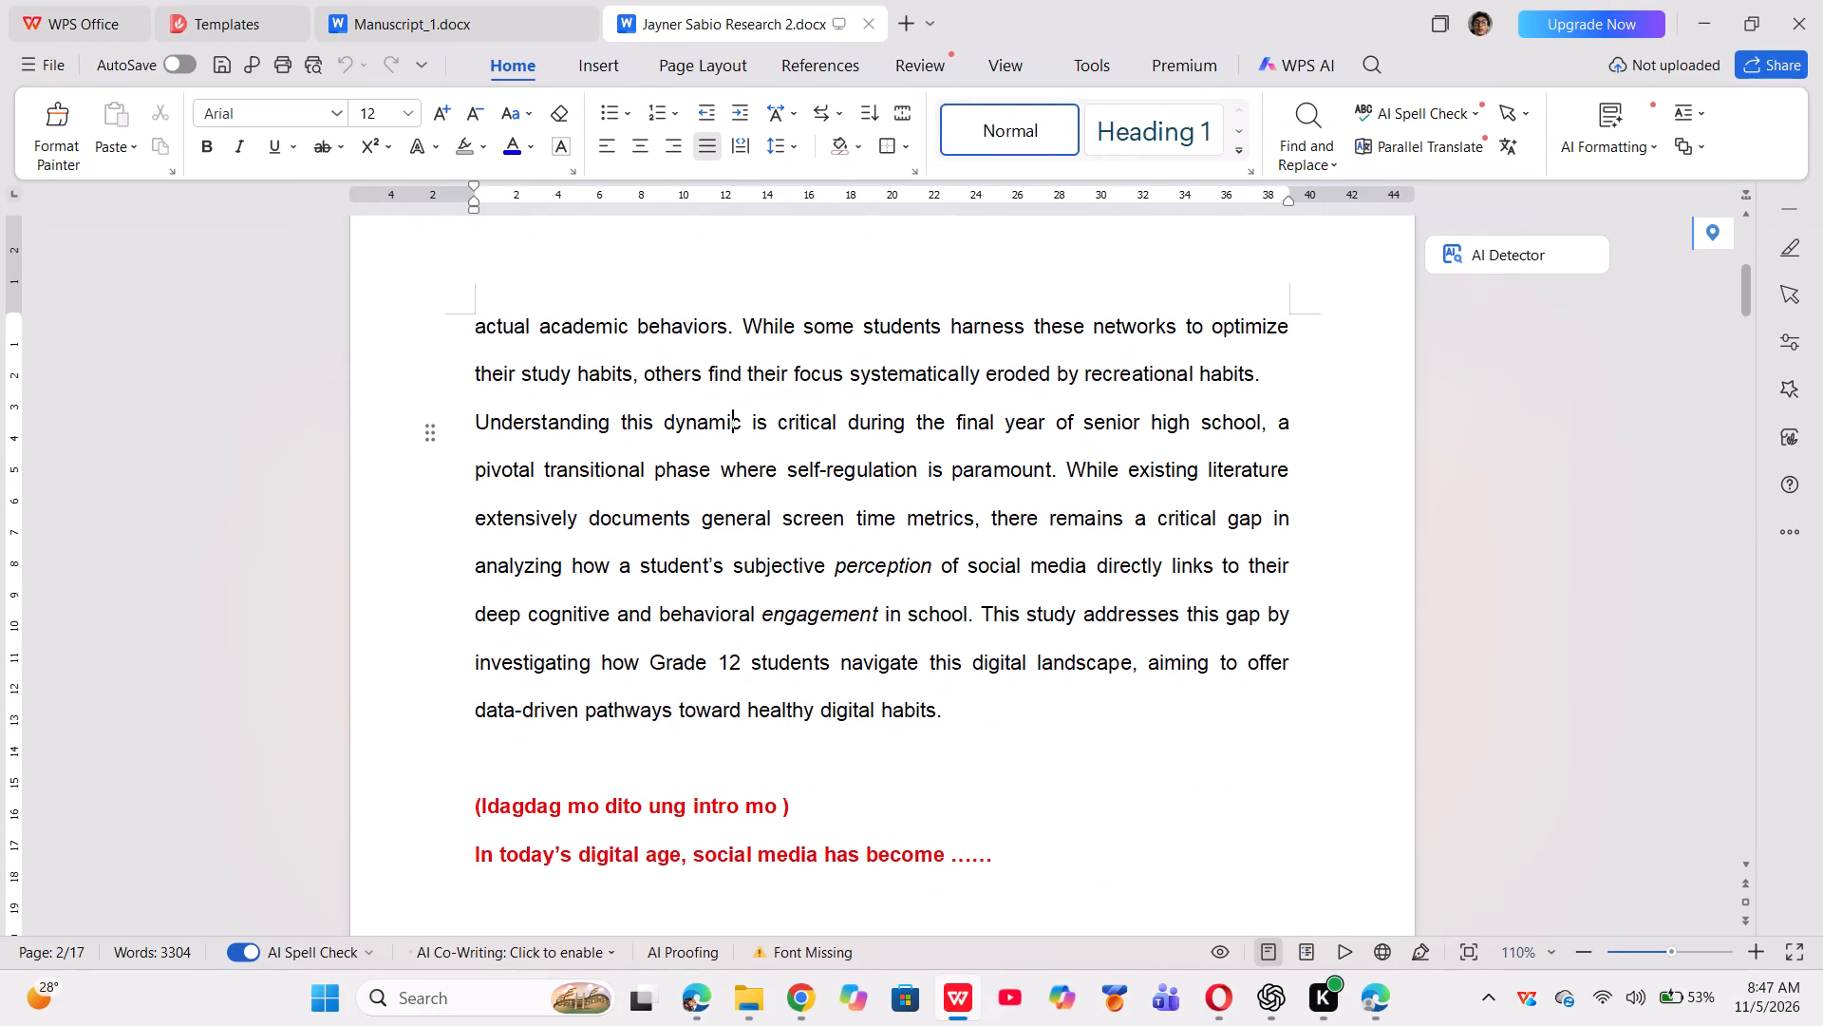
key("Down")
key("Down")
key("Down")
key("Down")
key("Down")
key("Down")
key("Down")
key("Down")
key("Down")
key("Down")
key("Down")
key("Down")
key("Down")
key("Down")
key("Down")
key("Down")
key("Down")
key("Down")
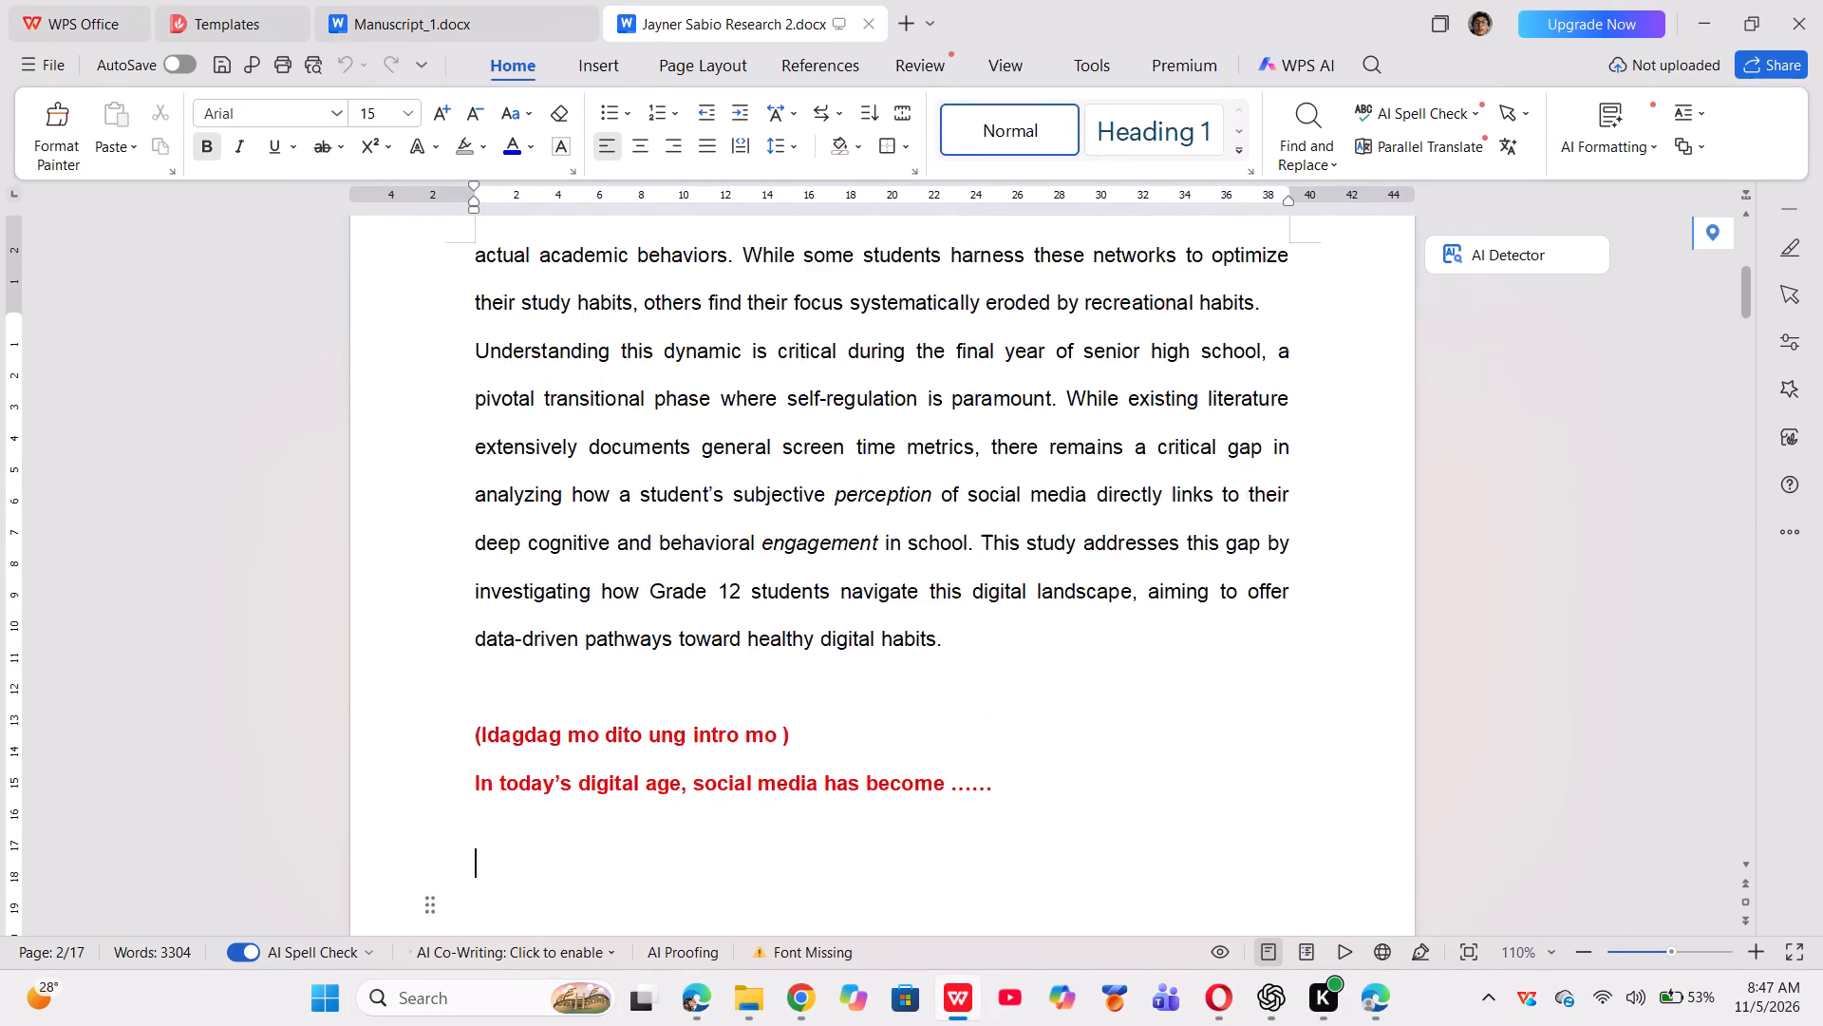
key("Down")
key("Down")
key("Down")
key("Down")
key("Down")
key("Down")
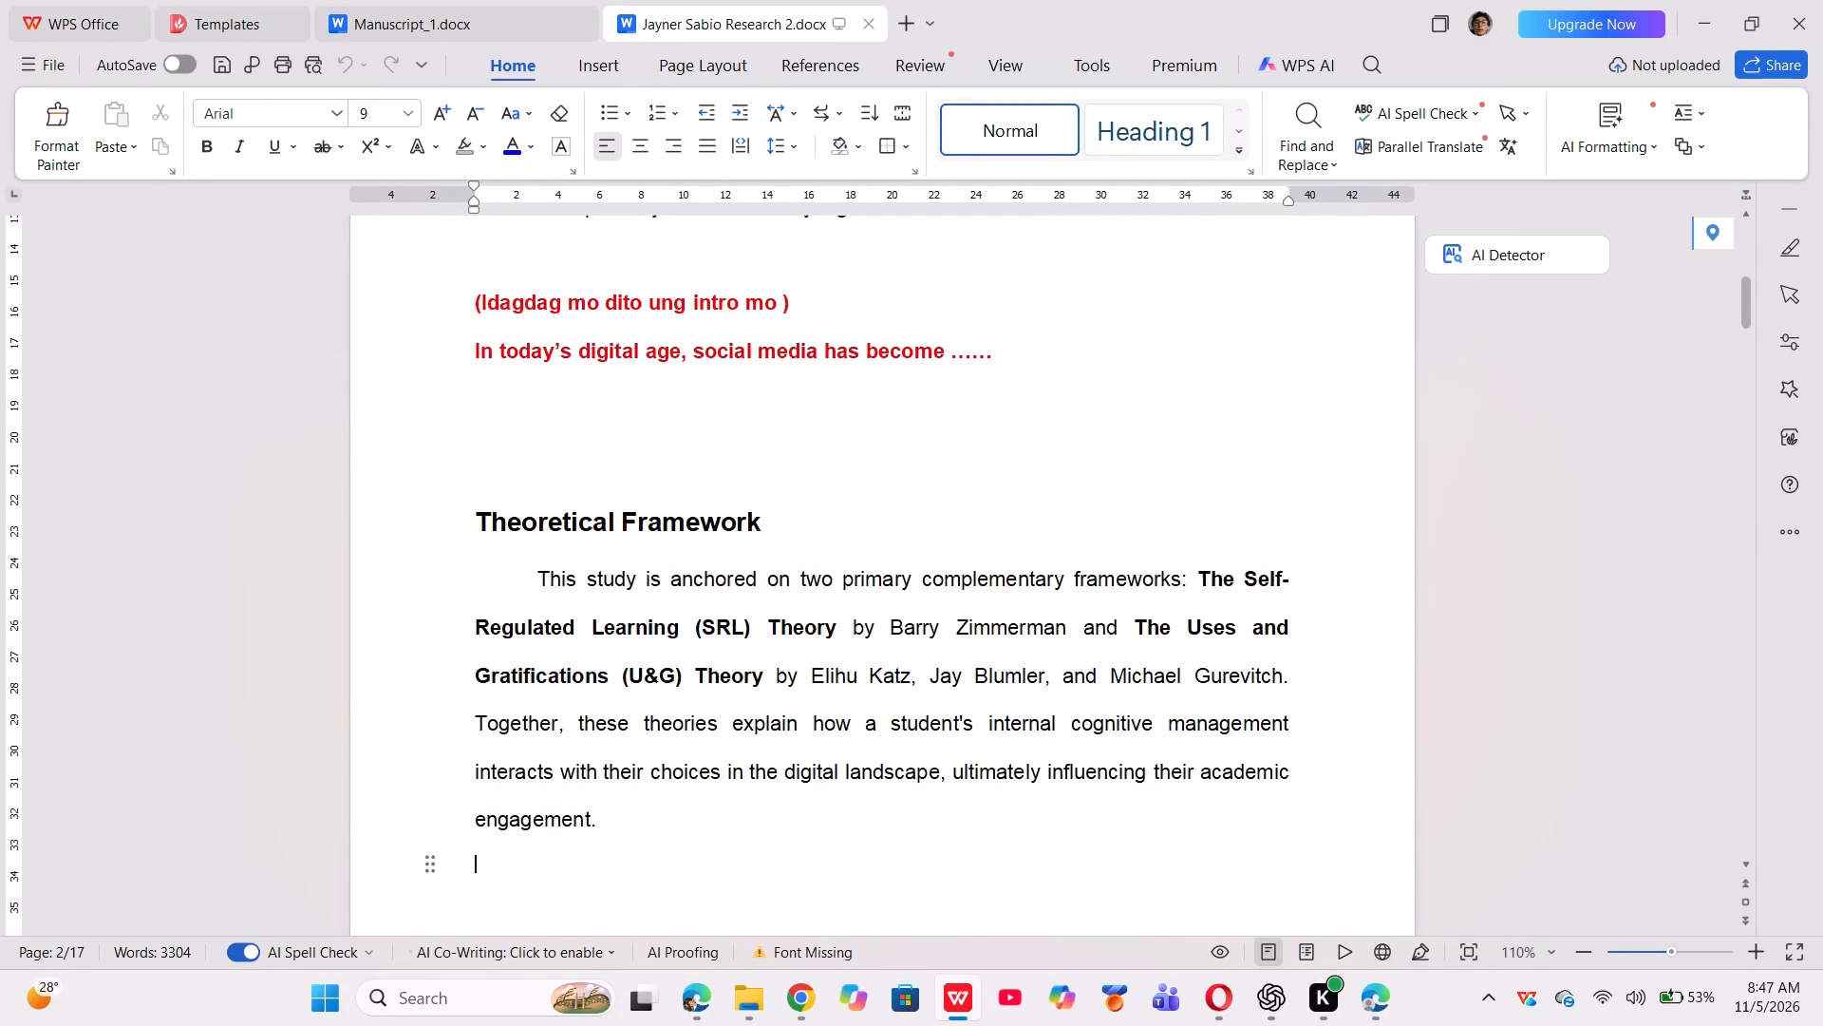
Read through the Uses and Gratifications and Self-Regulated Learning theory paragraphs, including how the two theories intersect in the study.
key("Down")
key("Down")
key("Down")
key("Down")
key("Down")
key("Down")
key("Down")
key("Down")
key("Down")
key("Down")
key("Down")
key("Down")
key("Down")
key("Down")
key("Down")
key("Down")
key("Down")
key("Down")
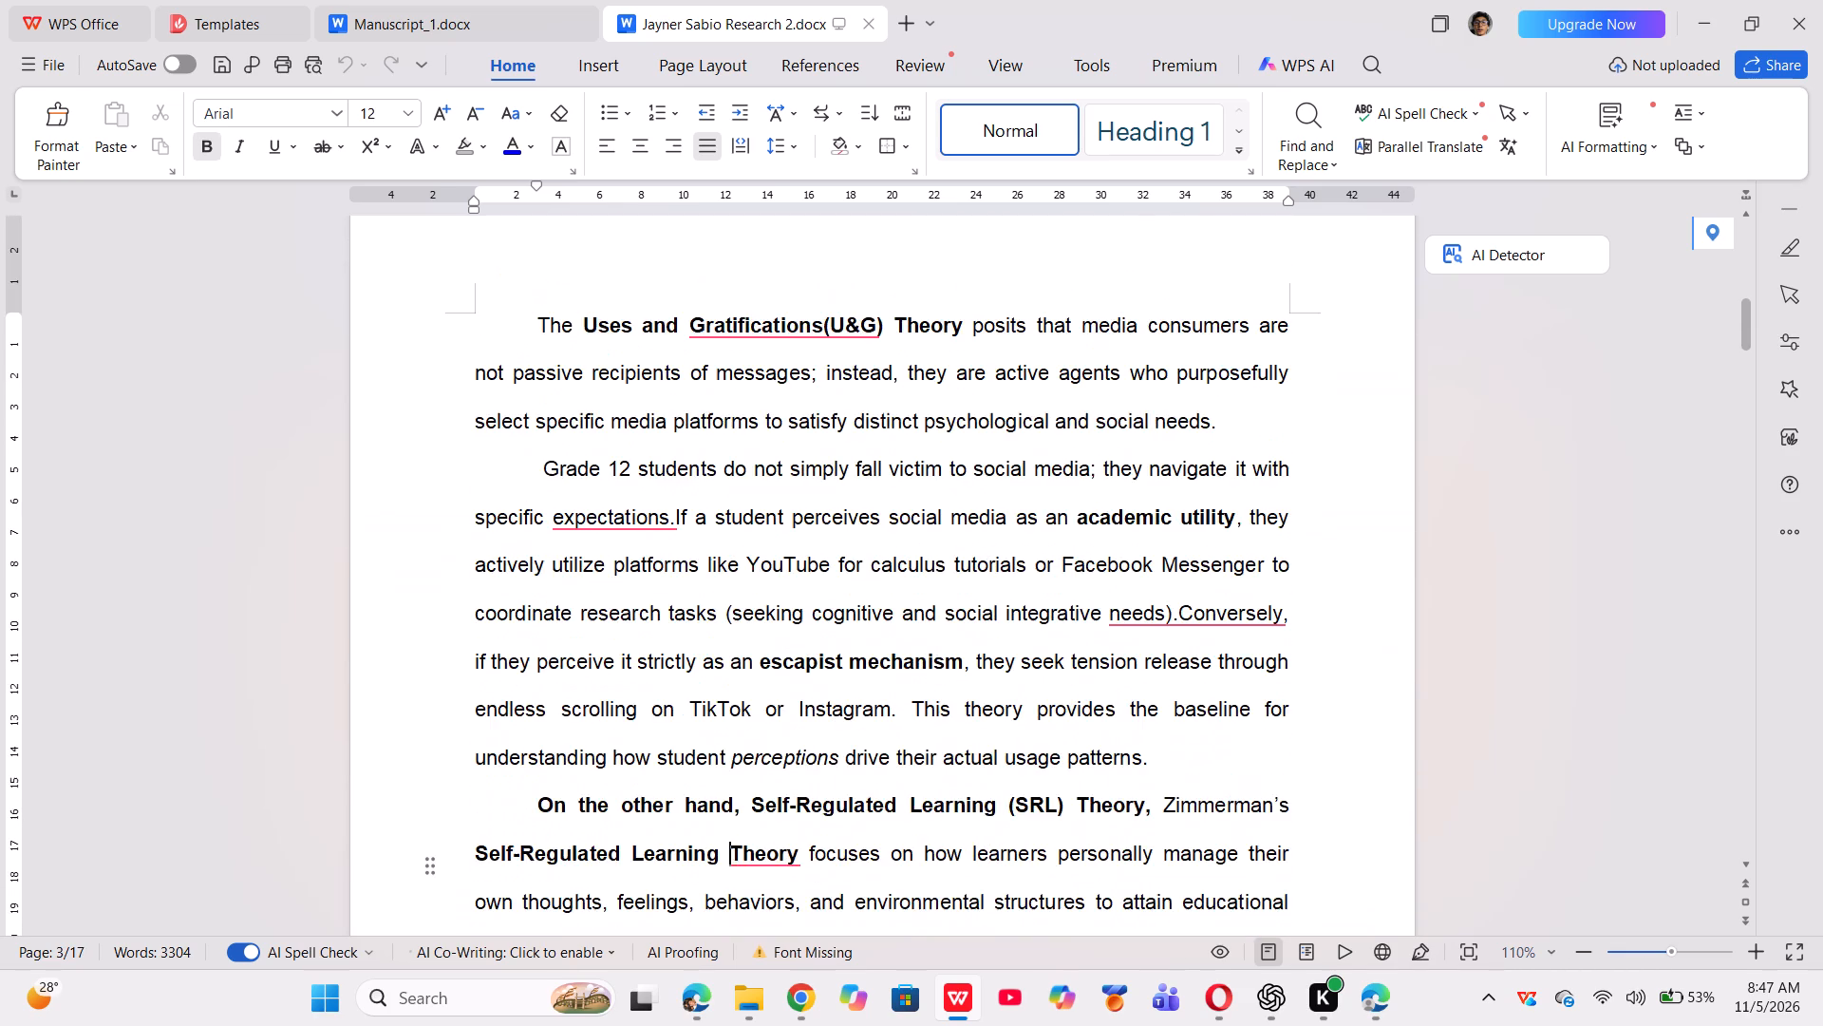
key("Down")
key("Down")
key("Down")
key("Down")
key("Down")
key("Down")
key("Down")
key("Down")
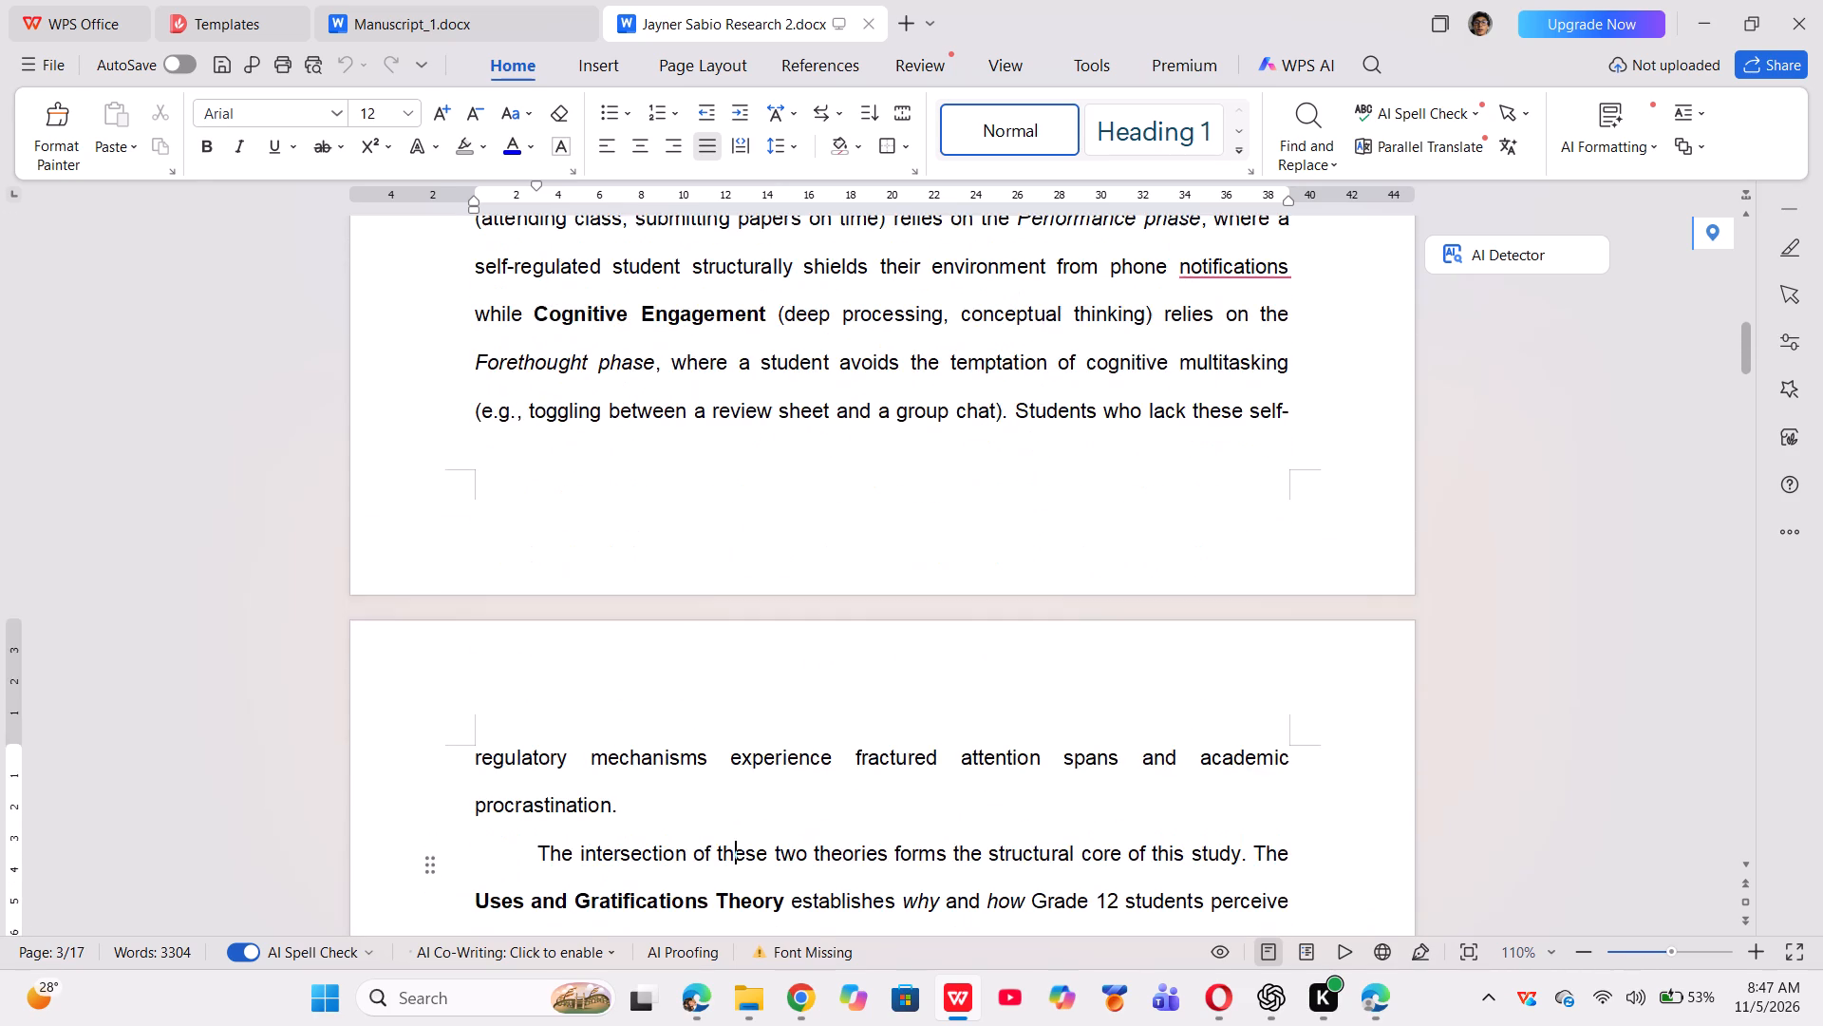
key("Down")
key("Down")
key("Down")
key("Down")
key("Down")
key("Down")
Review the Dual Student Perceptions paragraph and the Behavioral and Cognitive Engagement paragraph for comparison with the manuscript.
key("Down")
key("Down")
key("Down")
key("Down")
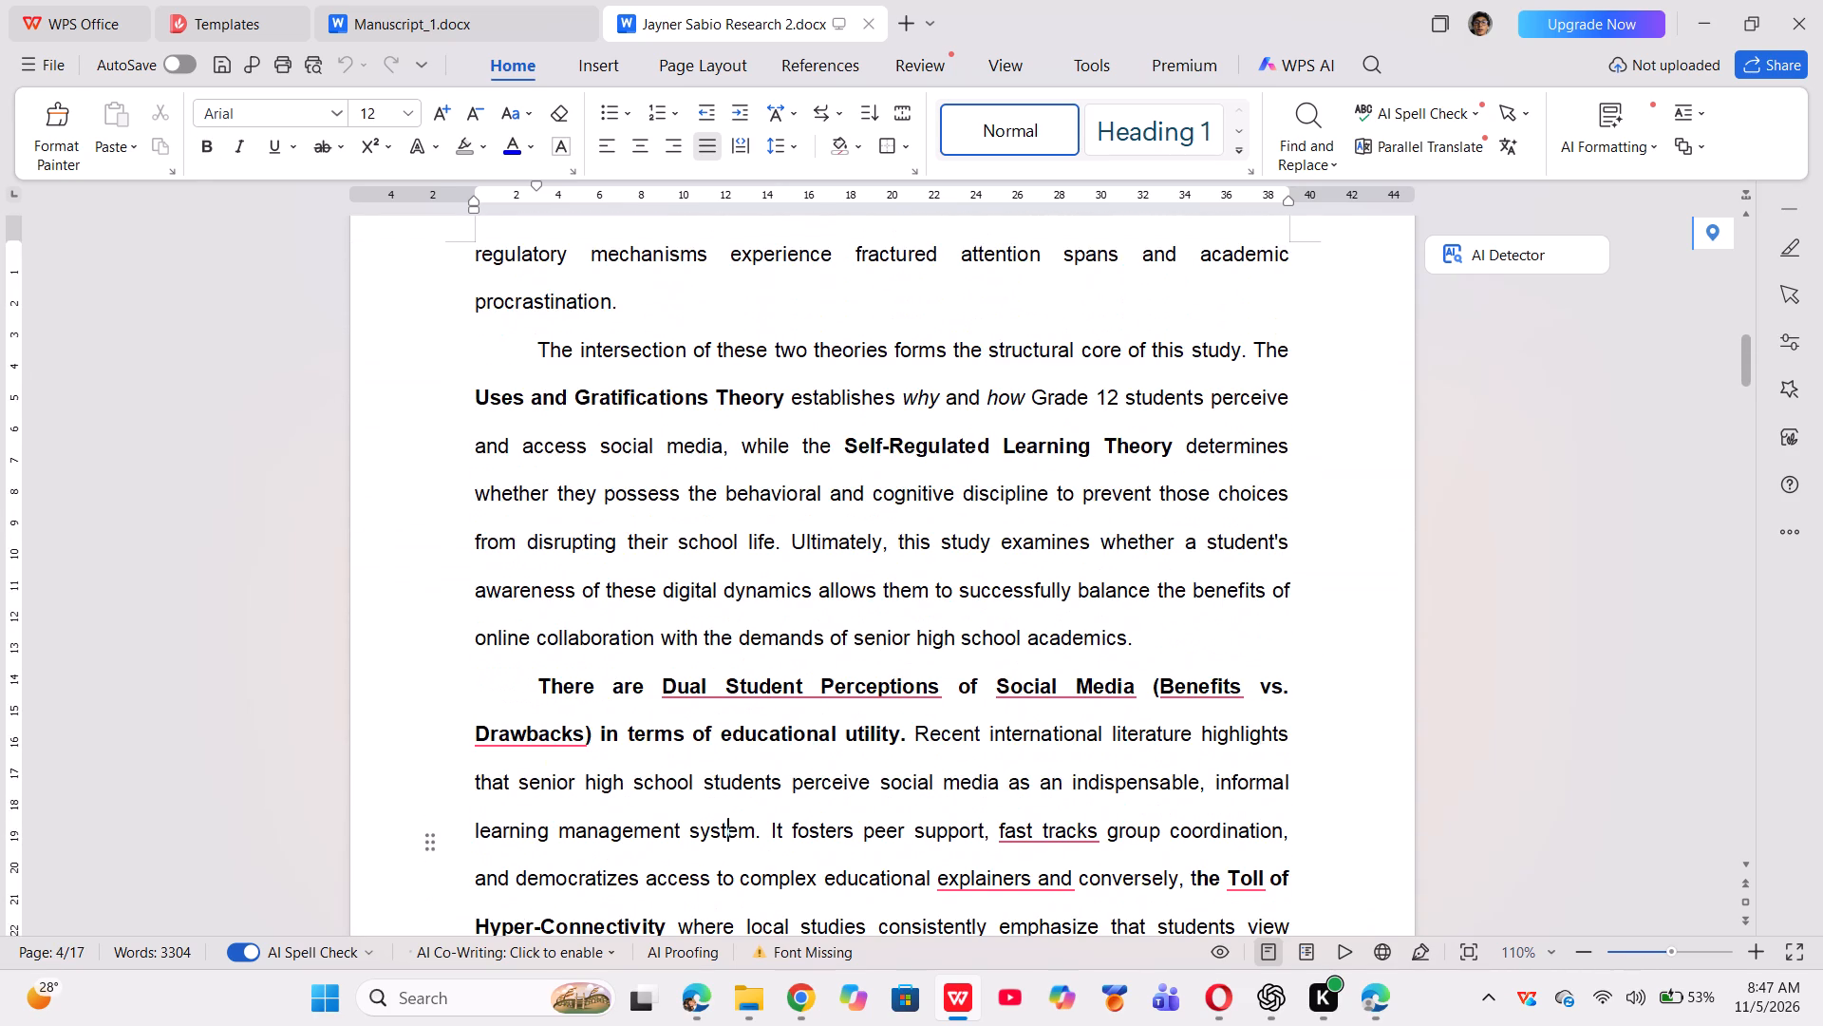
key("Down")
key("Down")
key("Down")
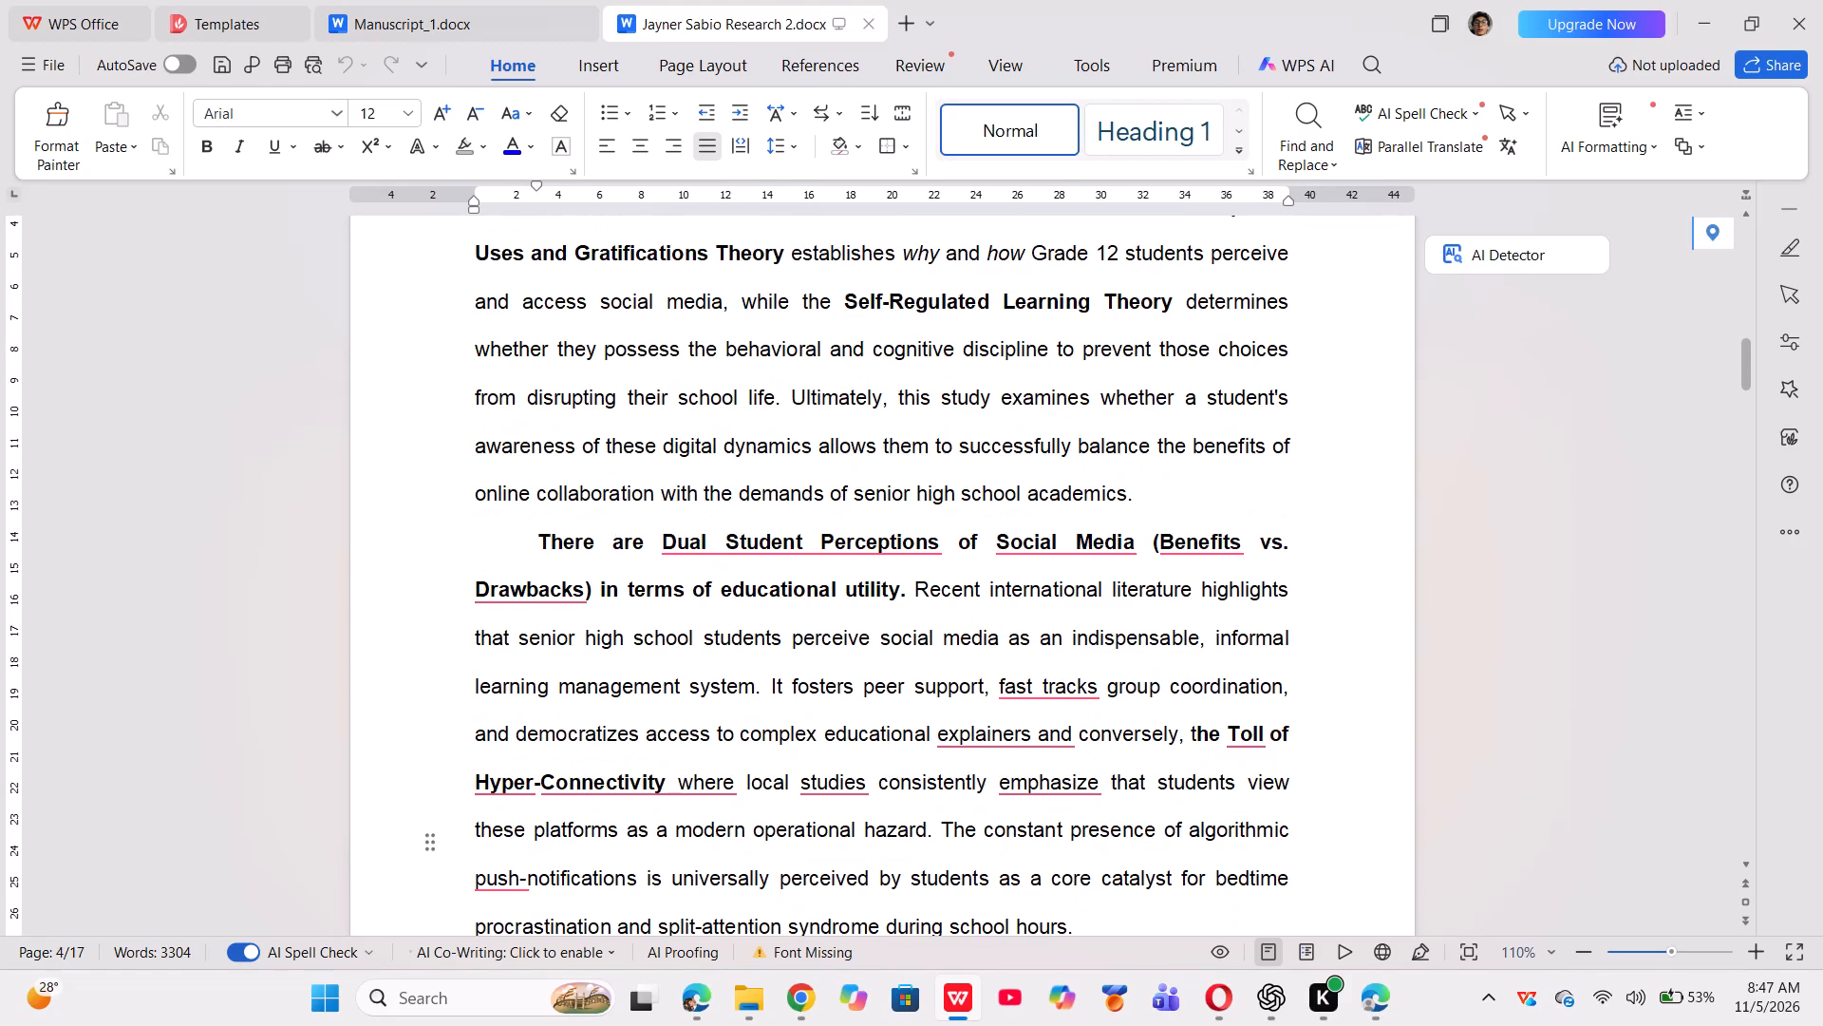
key("Down")
key("Down")
key("Down")
key("Down")
key("Down")
key("Down")
key("Down")
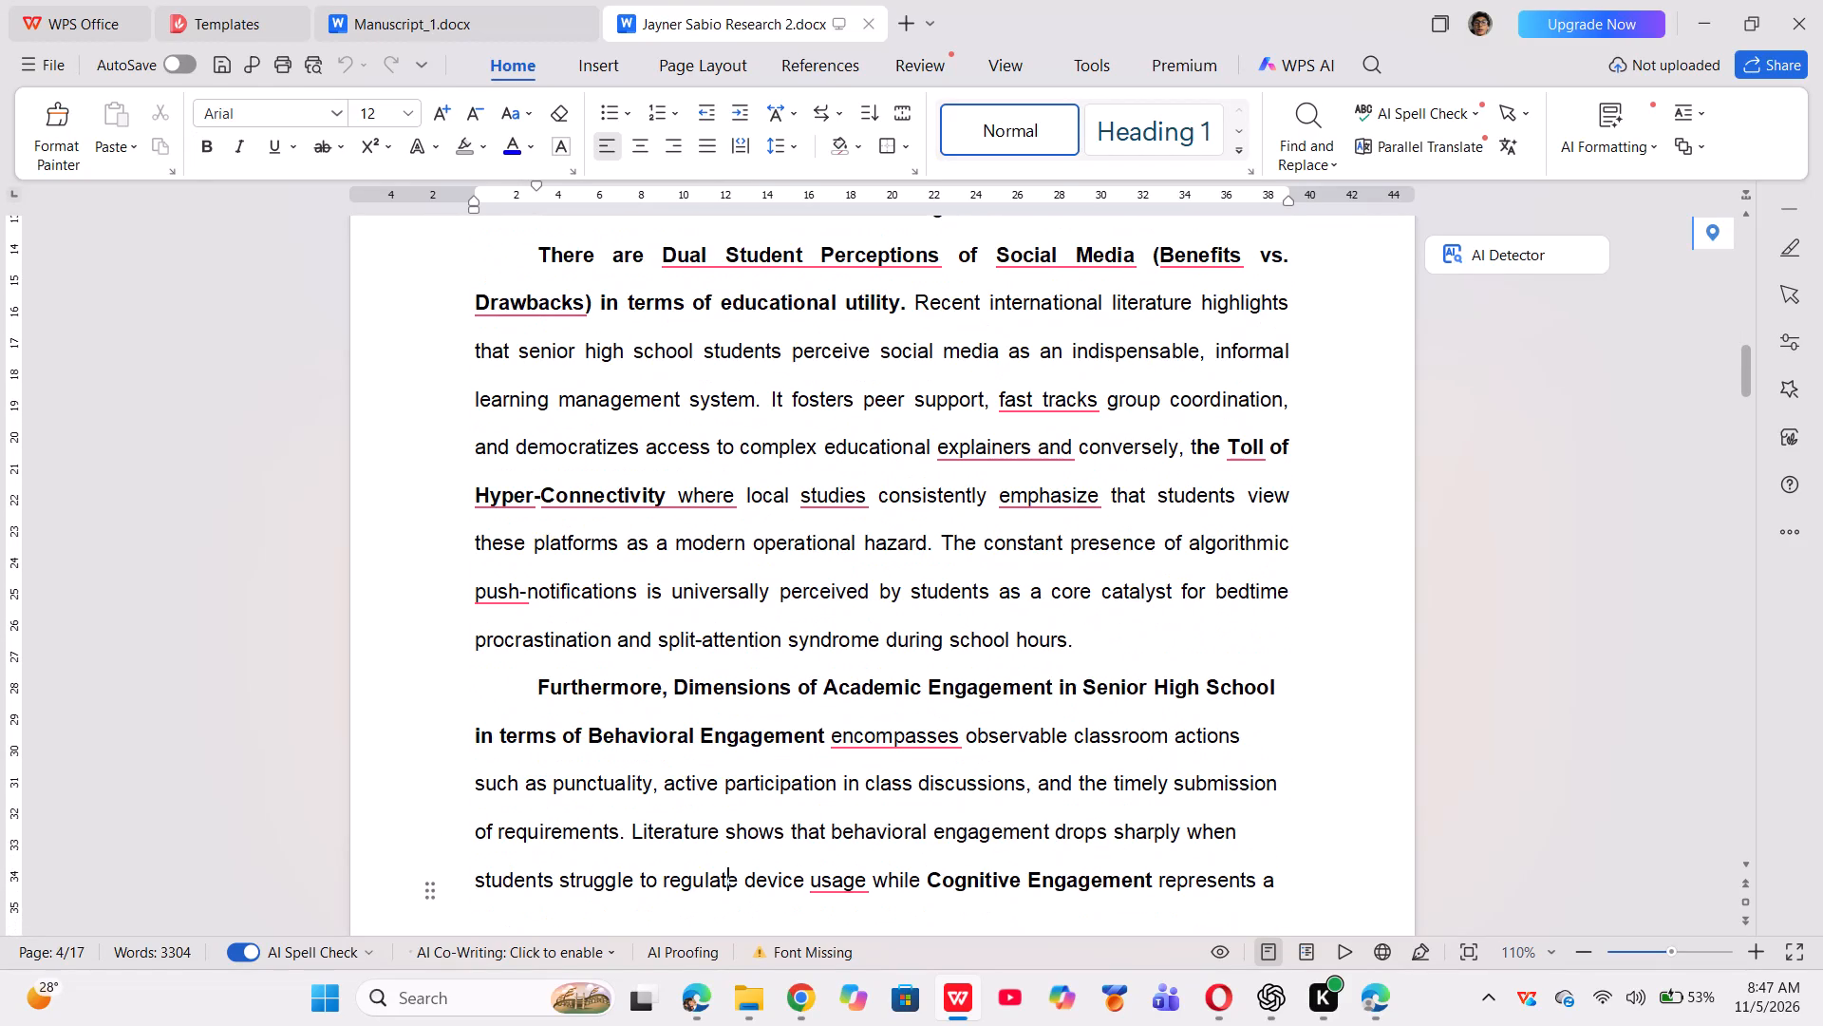
key("Down")
key("Down")
key("Down")
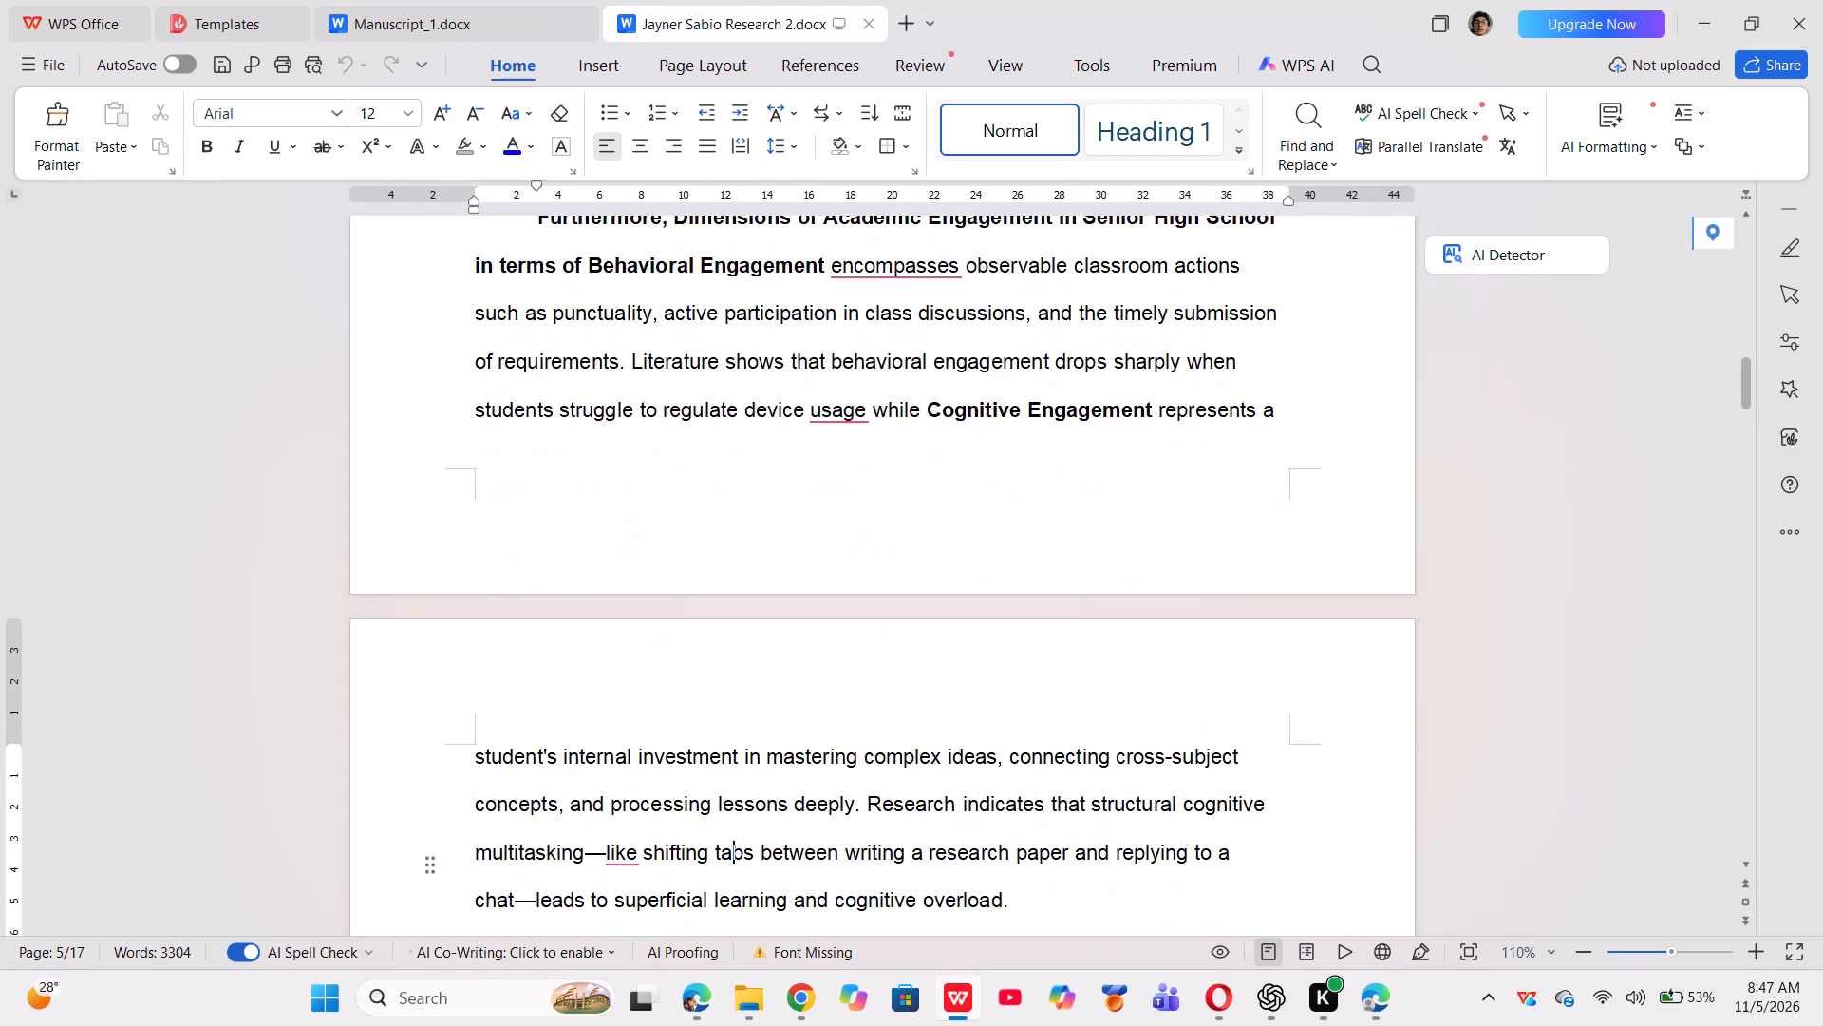
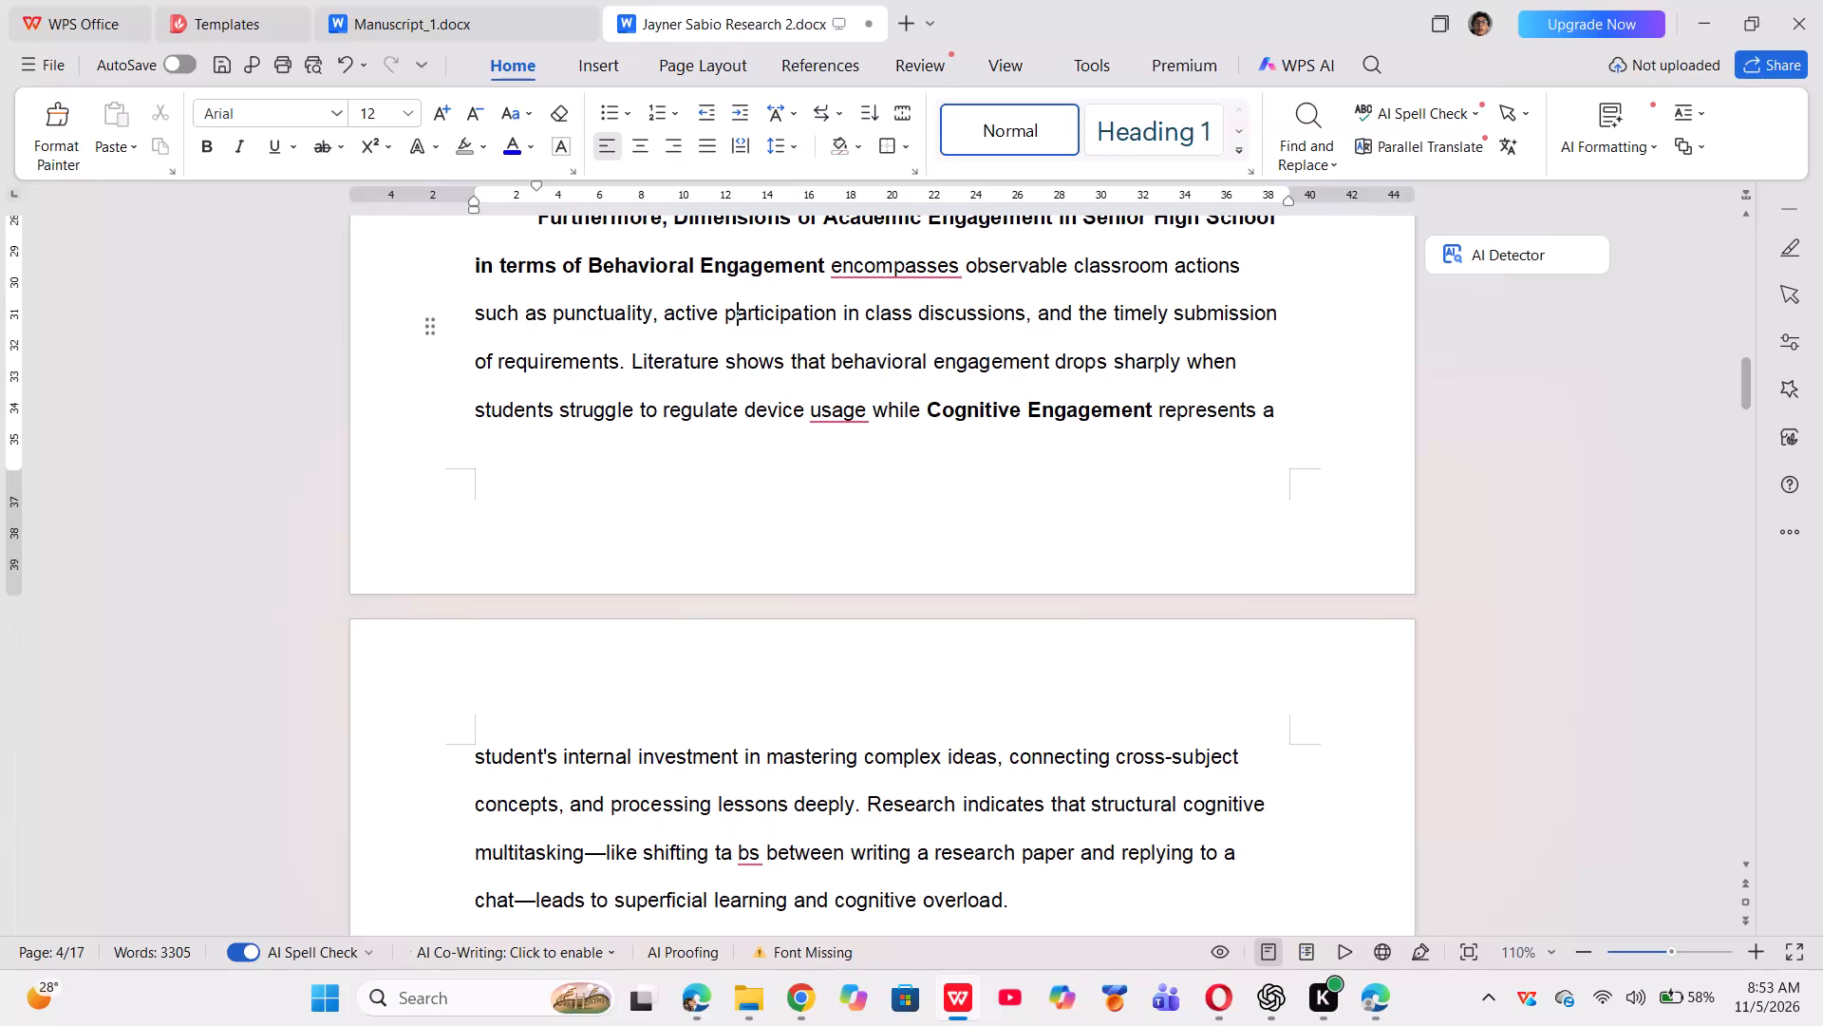
Look back through the Research 2 framework, from the Behavioral and Cognitive Engagement paragraph to the paragraph on Grade 12 students' social media expectations.
key("Up")
key("Up")
key("Up")
key("Up")
key("Up")
key("Up")
key("Up")
key("Up")
key("Up")
key("Up")
key("Up")
key("Up")
key("Up")
key("Up")
key("Up")
key("Up")
key("Up")
key("Up")
key("Up")
key("Up")
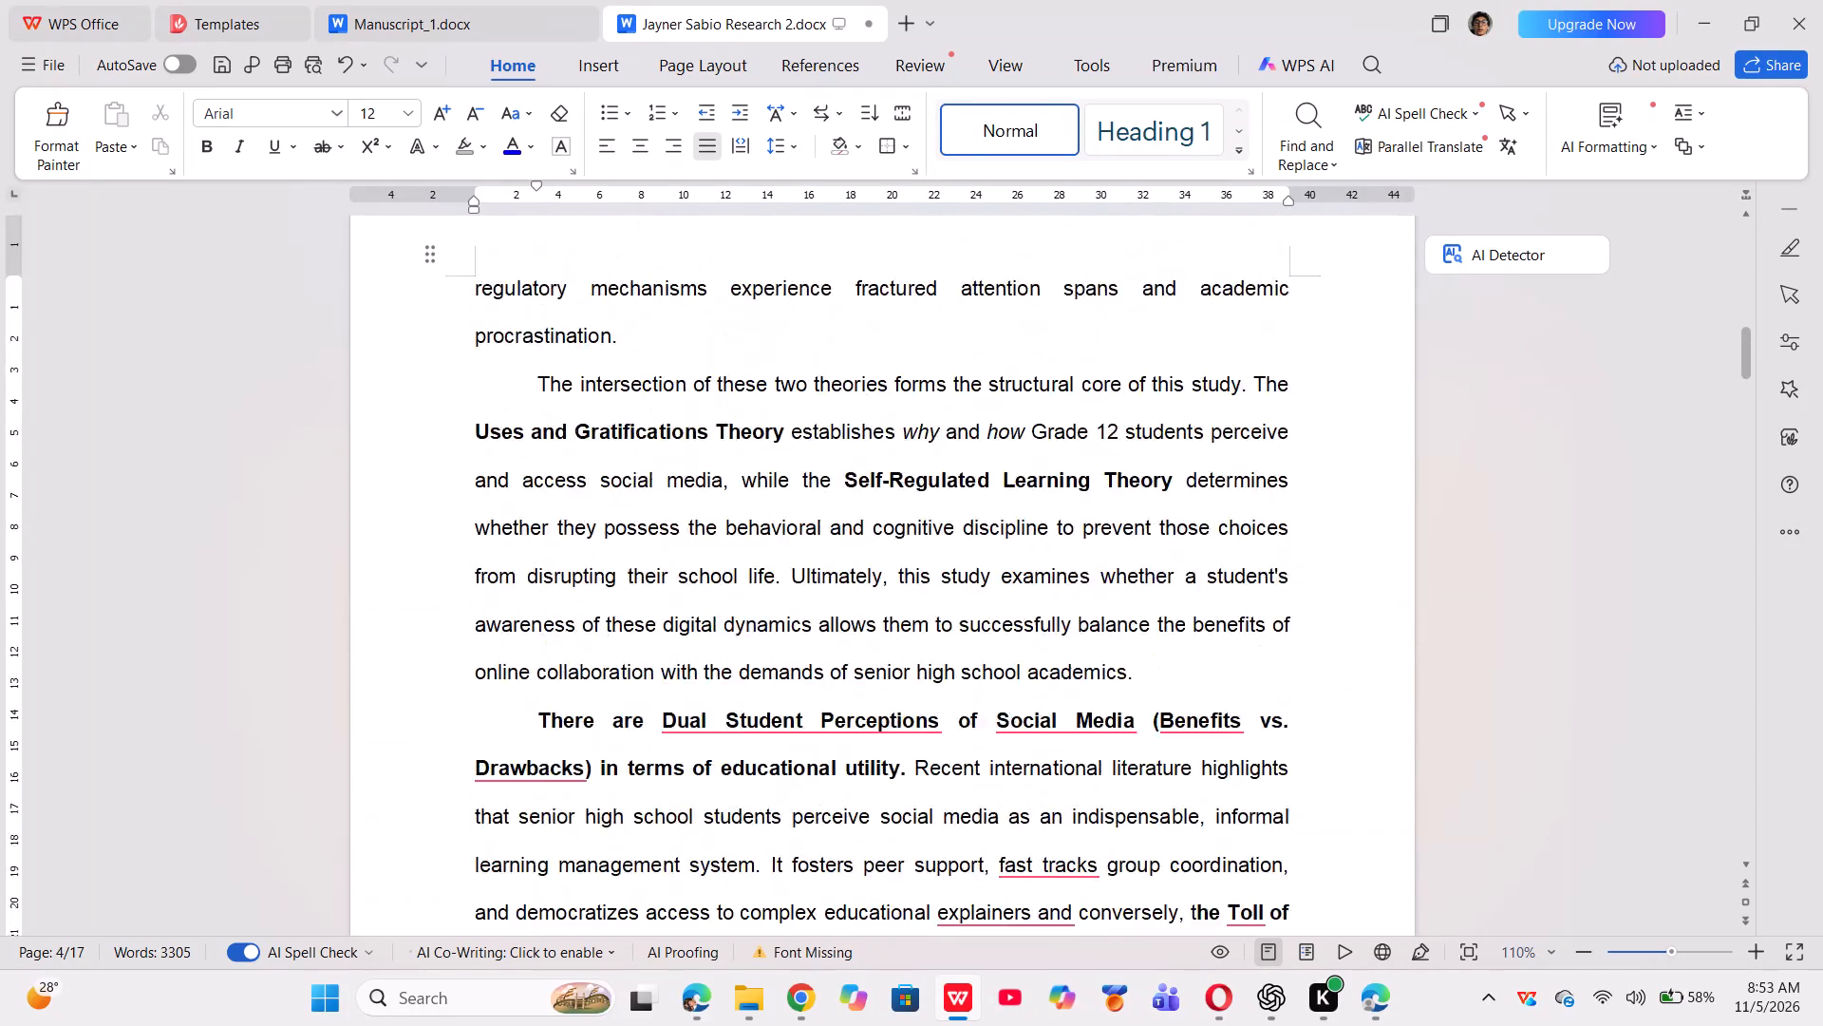
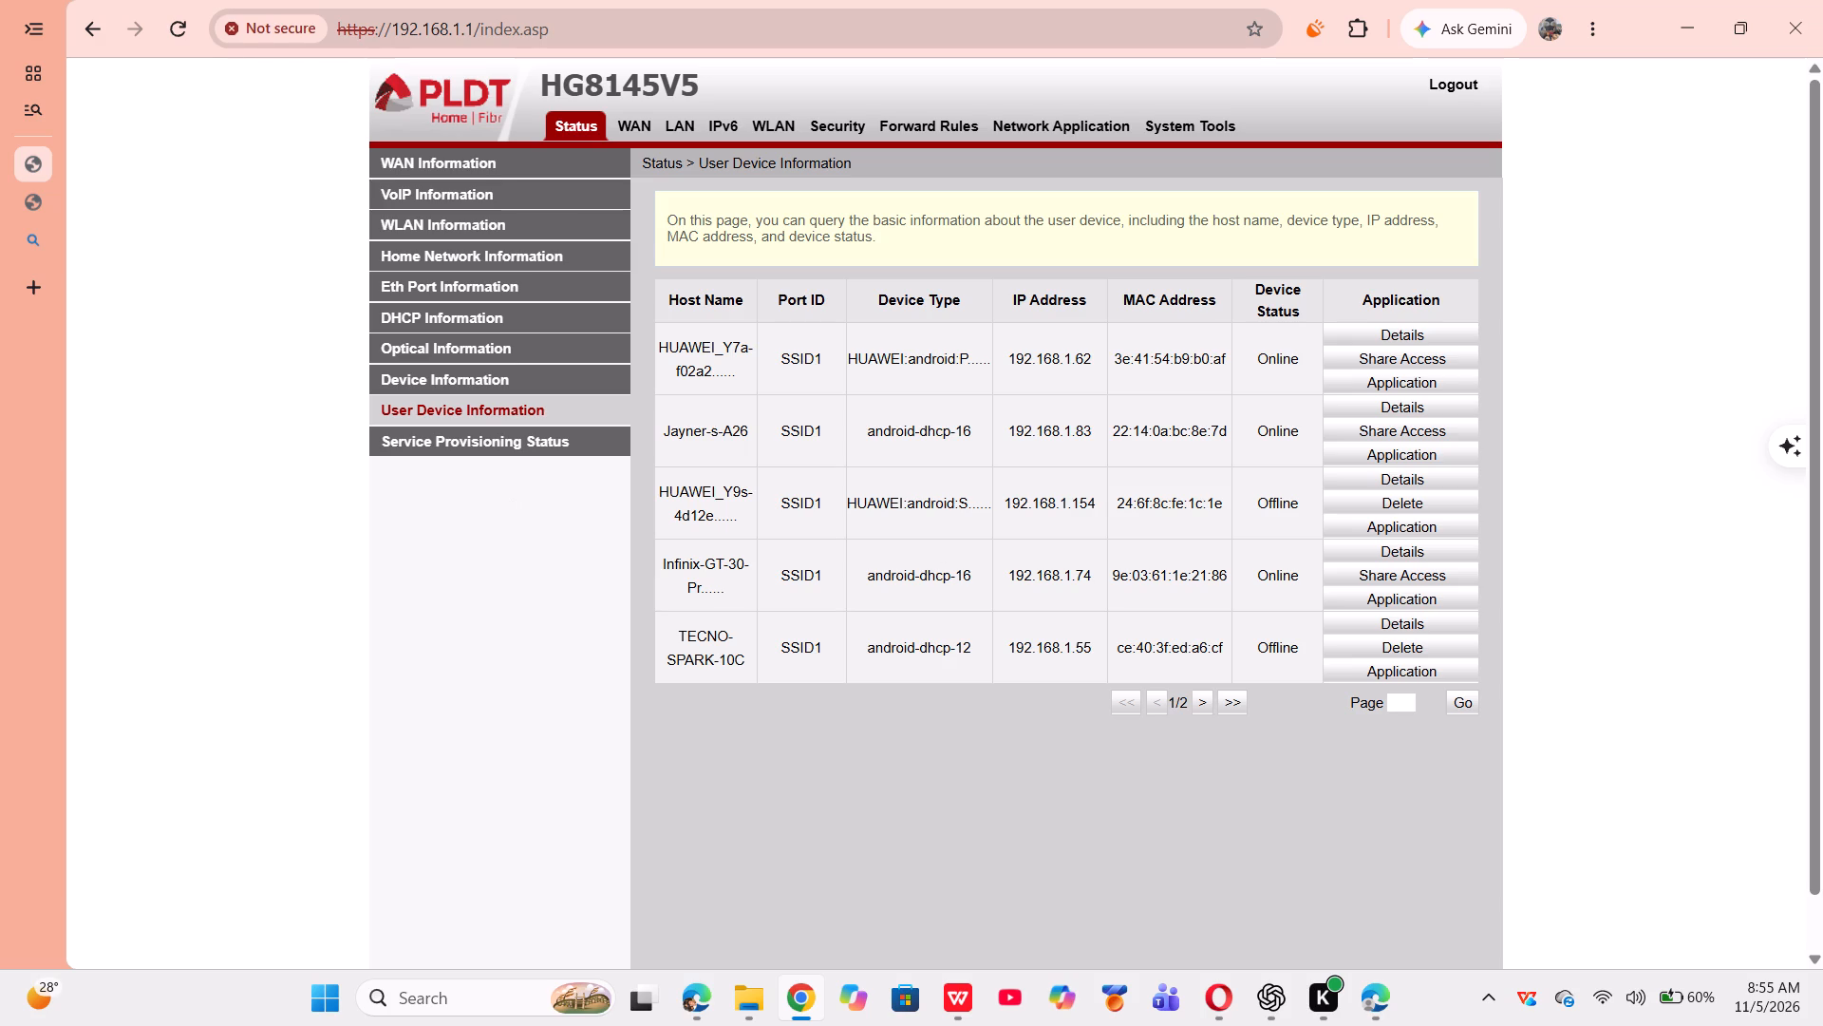
Look over the second page of the router's user devices and the 2.4G basic WLAN settings, including the associated-device limit.
left_click(1196, 696)
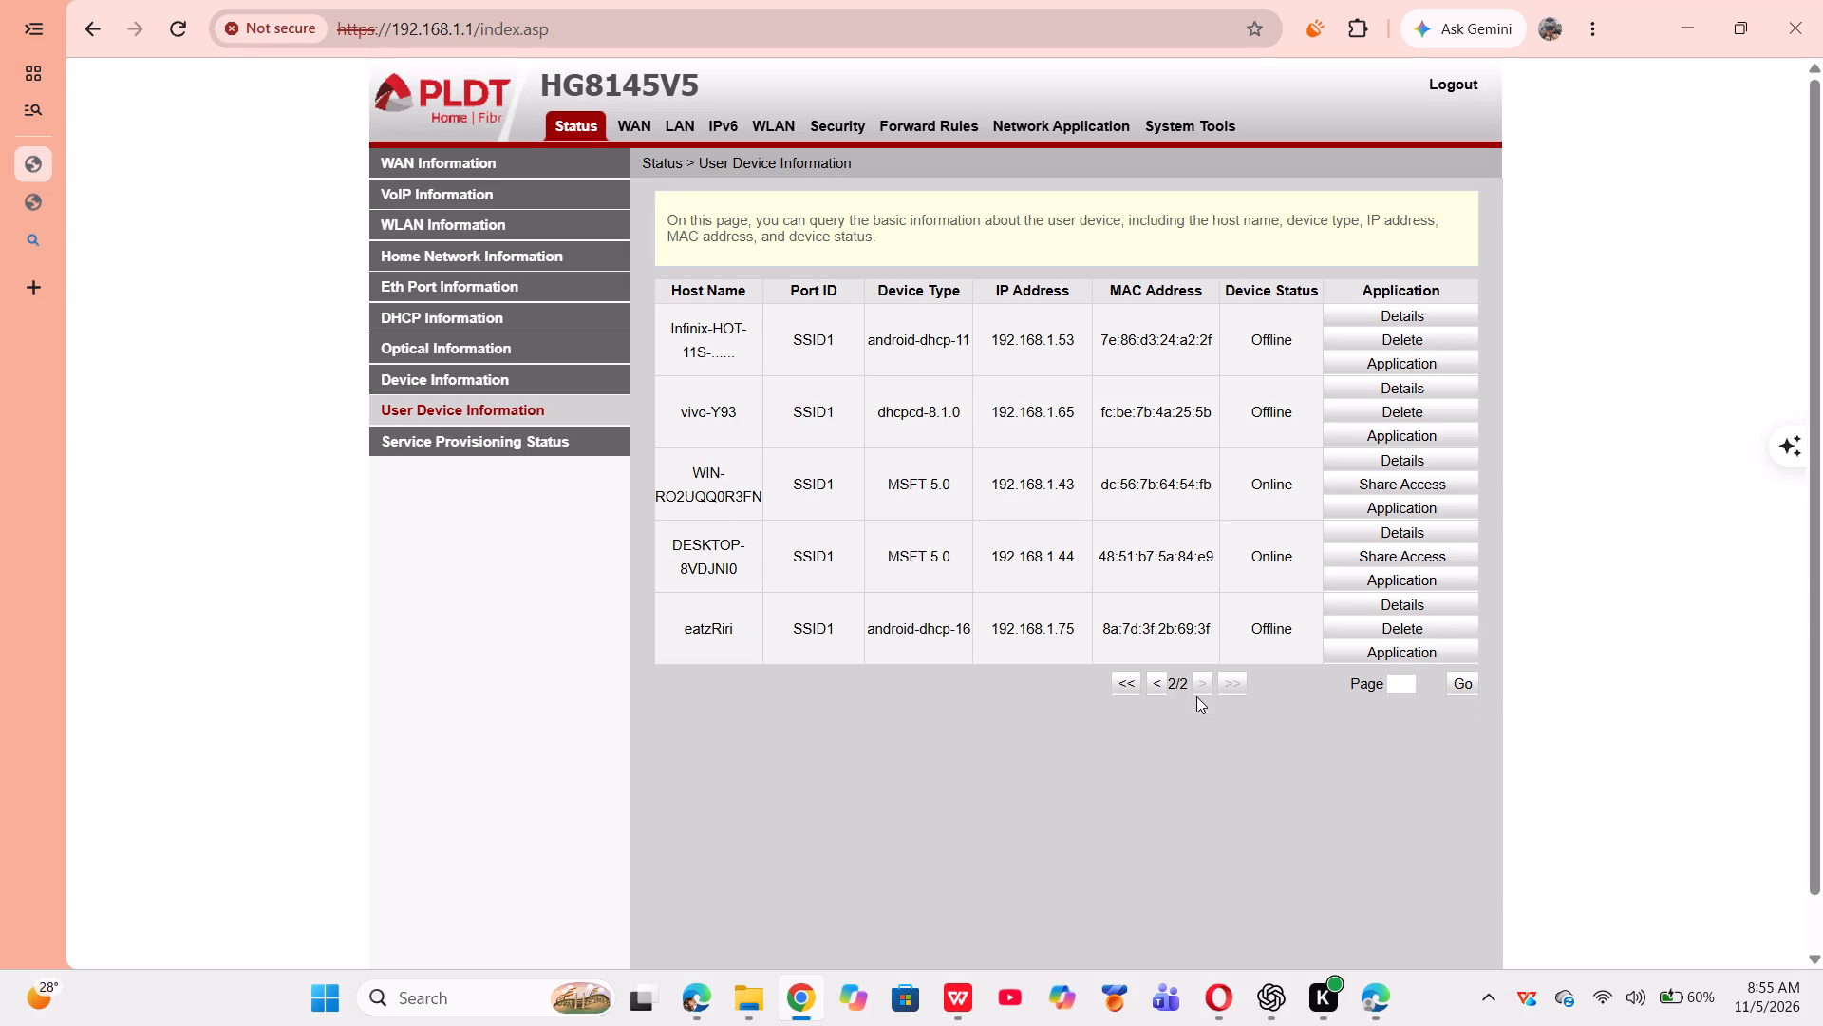
left_click(764, 132)
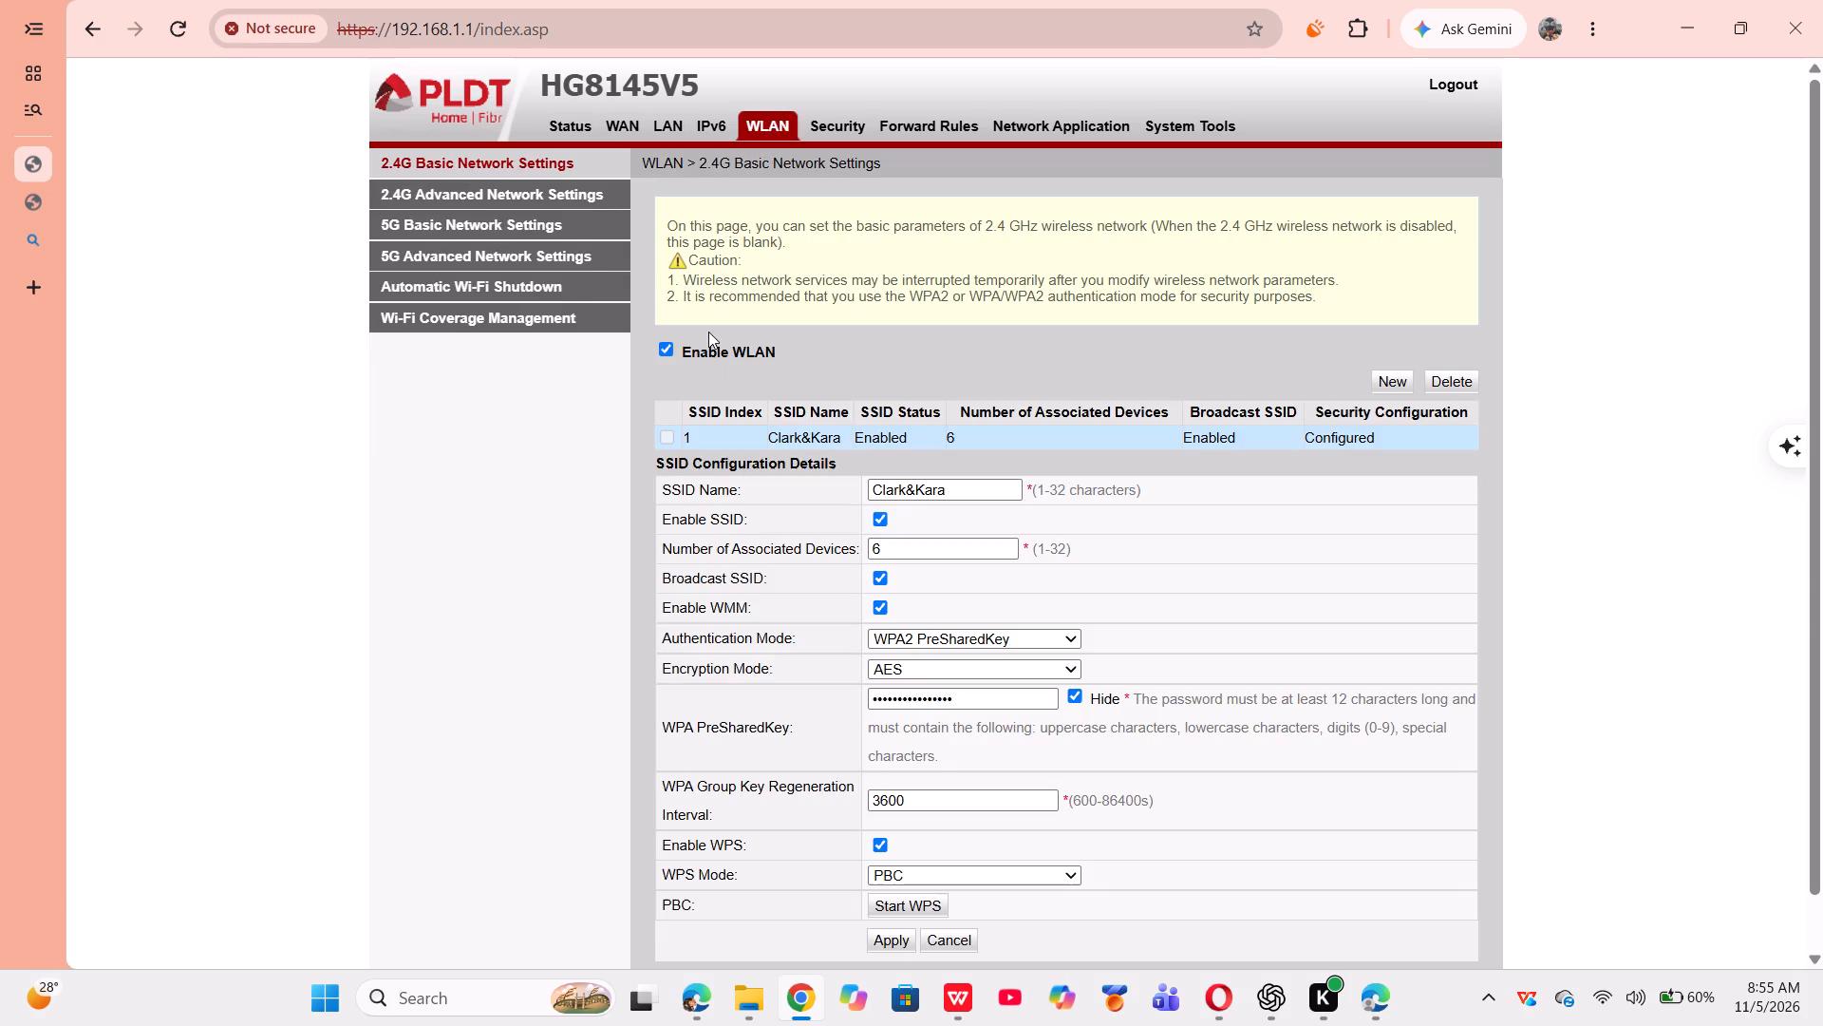
left_click(902, 545)
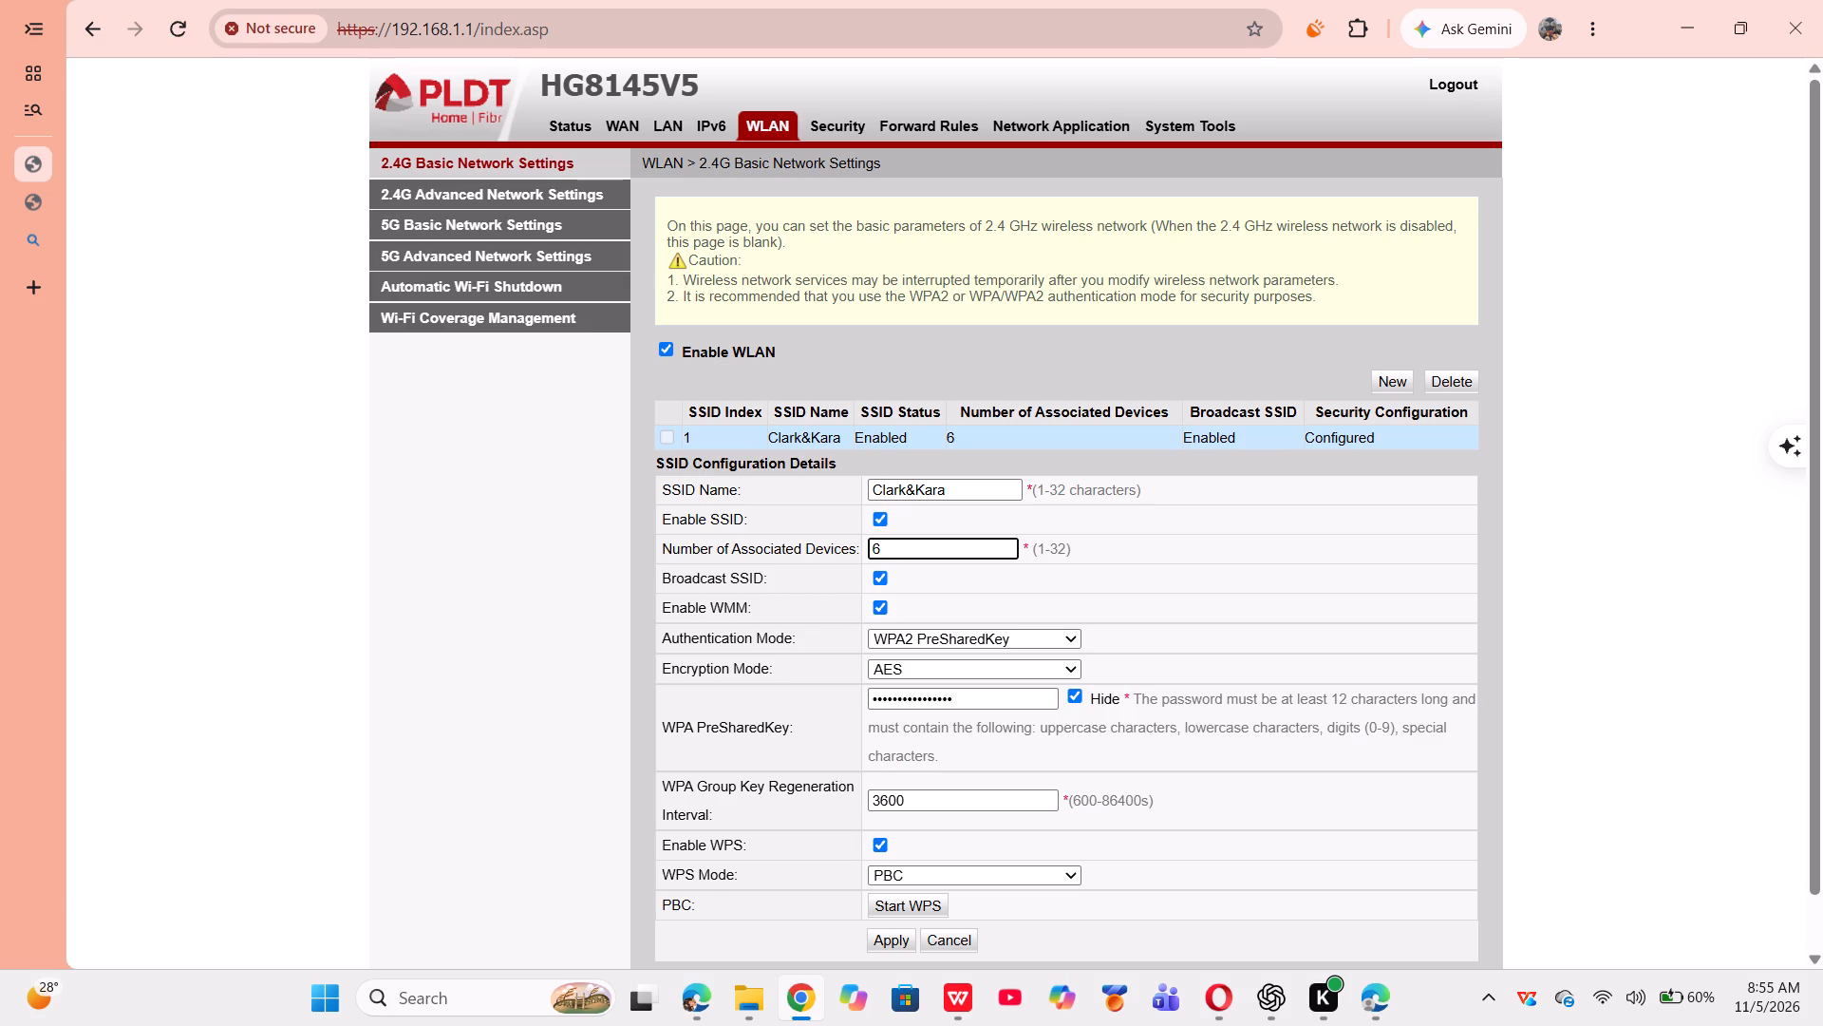
left_click(302, 382)
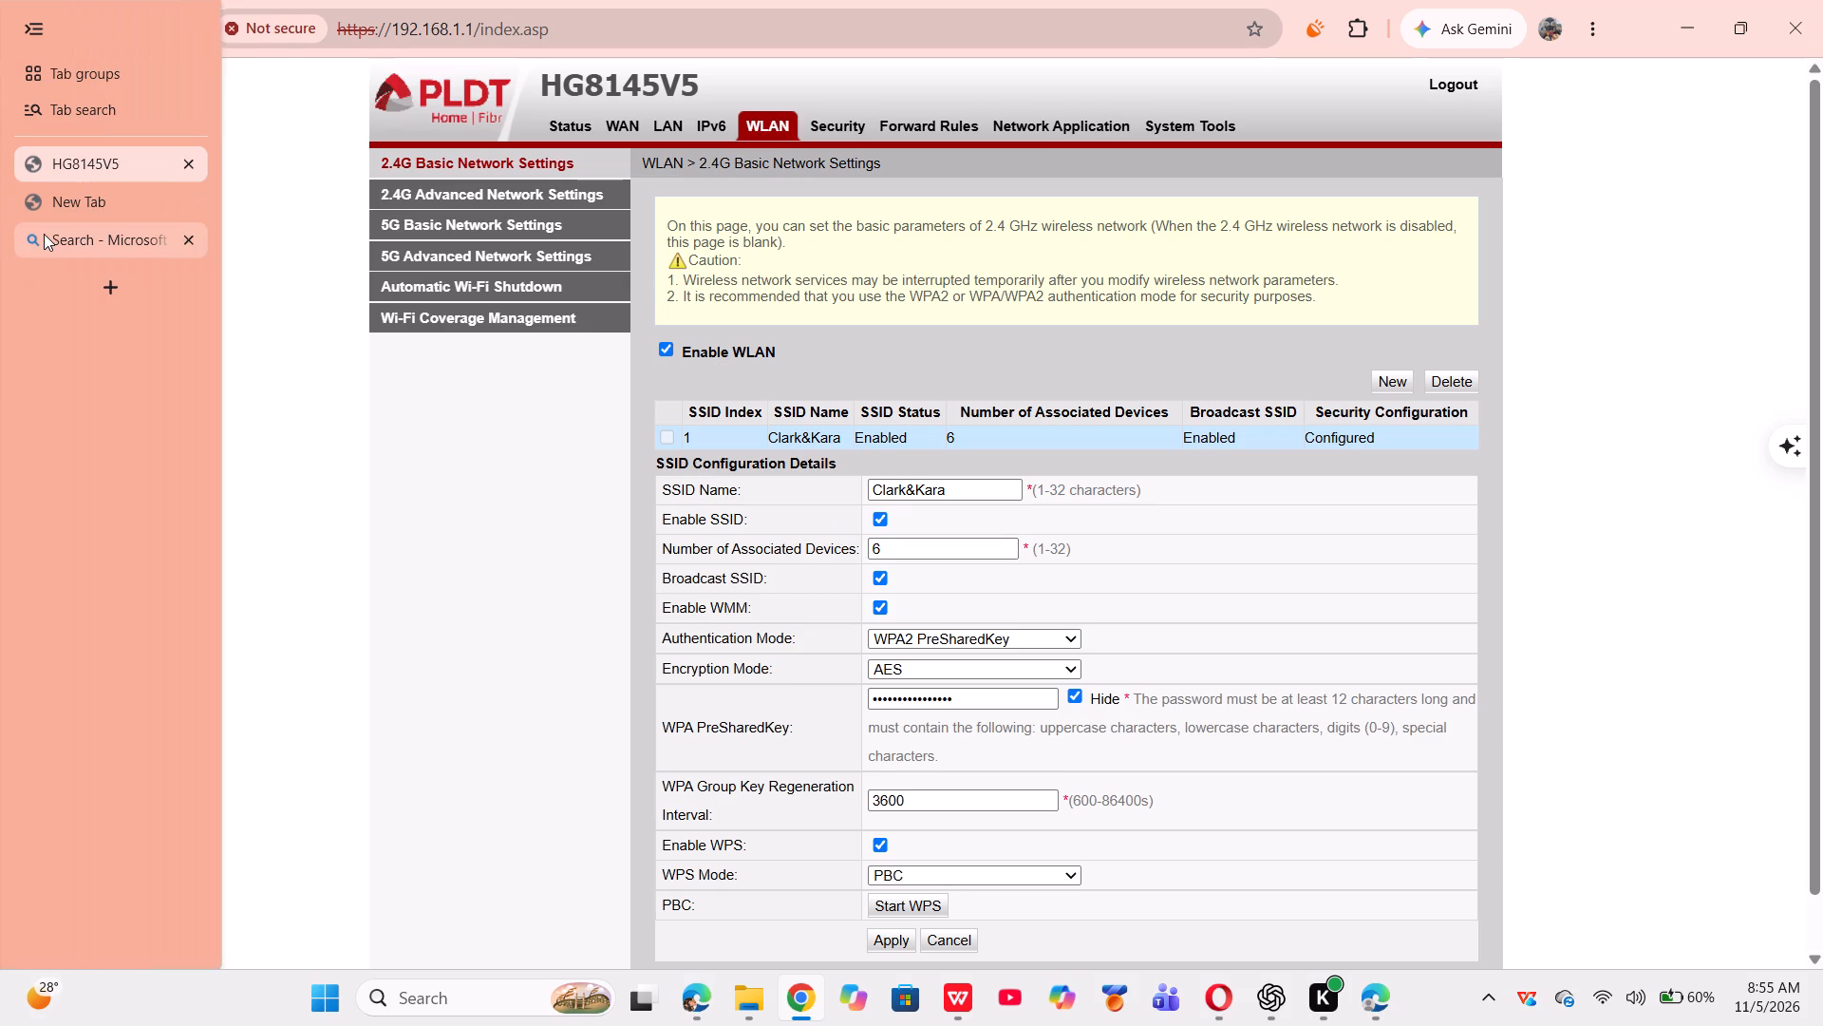
Check the theory name in the Research 2 framework and enter "the self regulated" as a web search in a new browser tab.
left_click(45, 234)
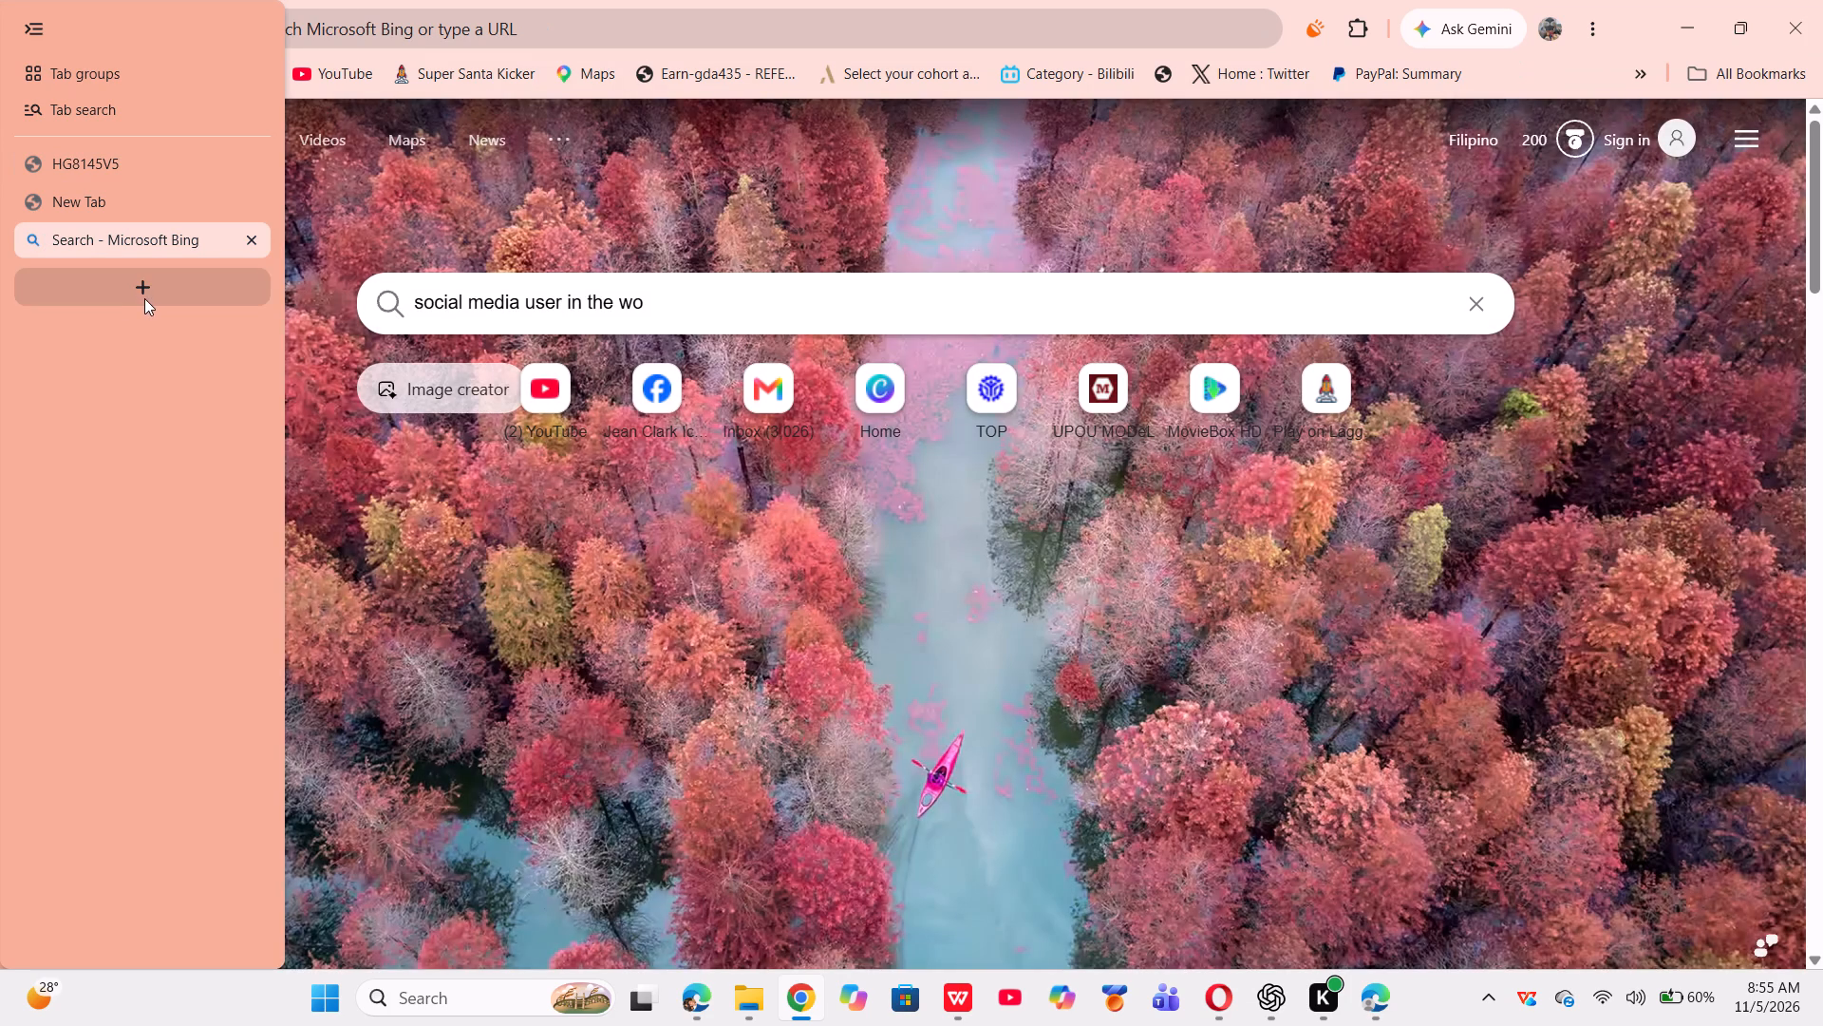
left_click(144, 298)
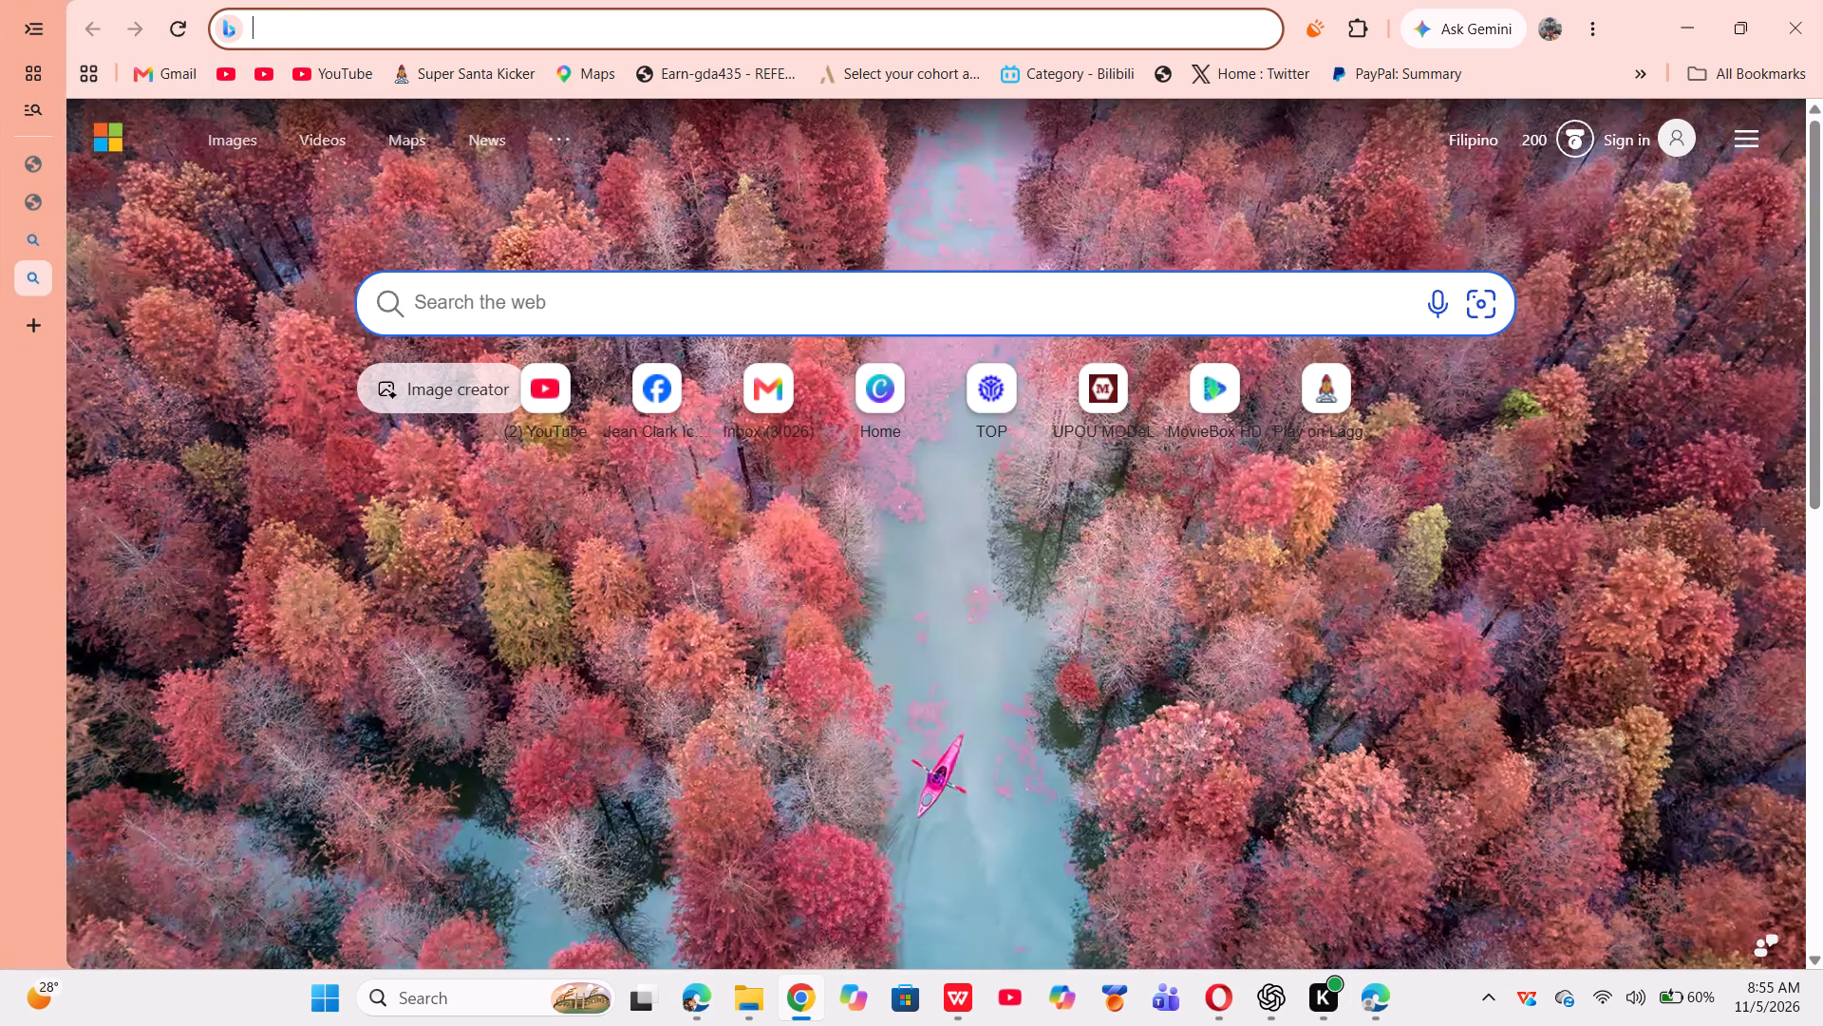
left_click(495, 300)
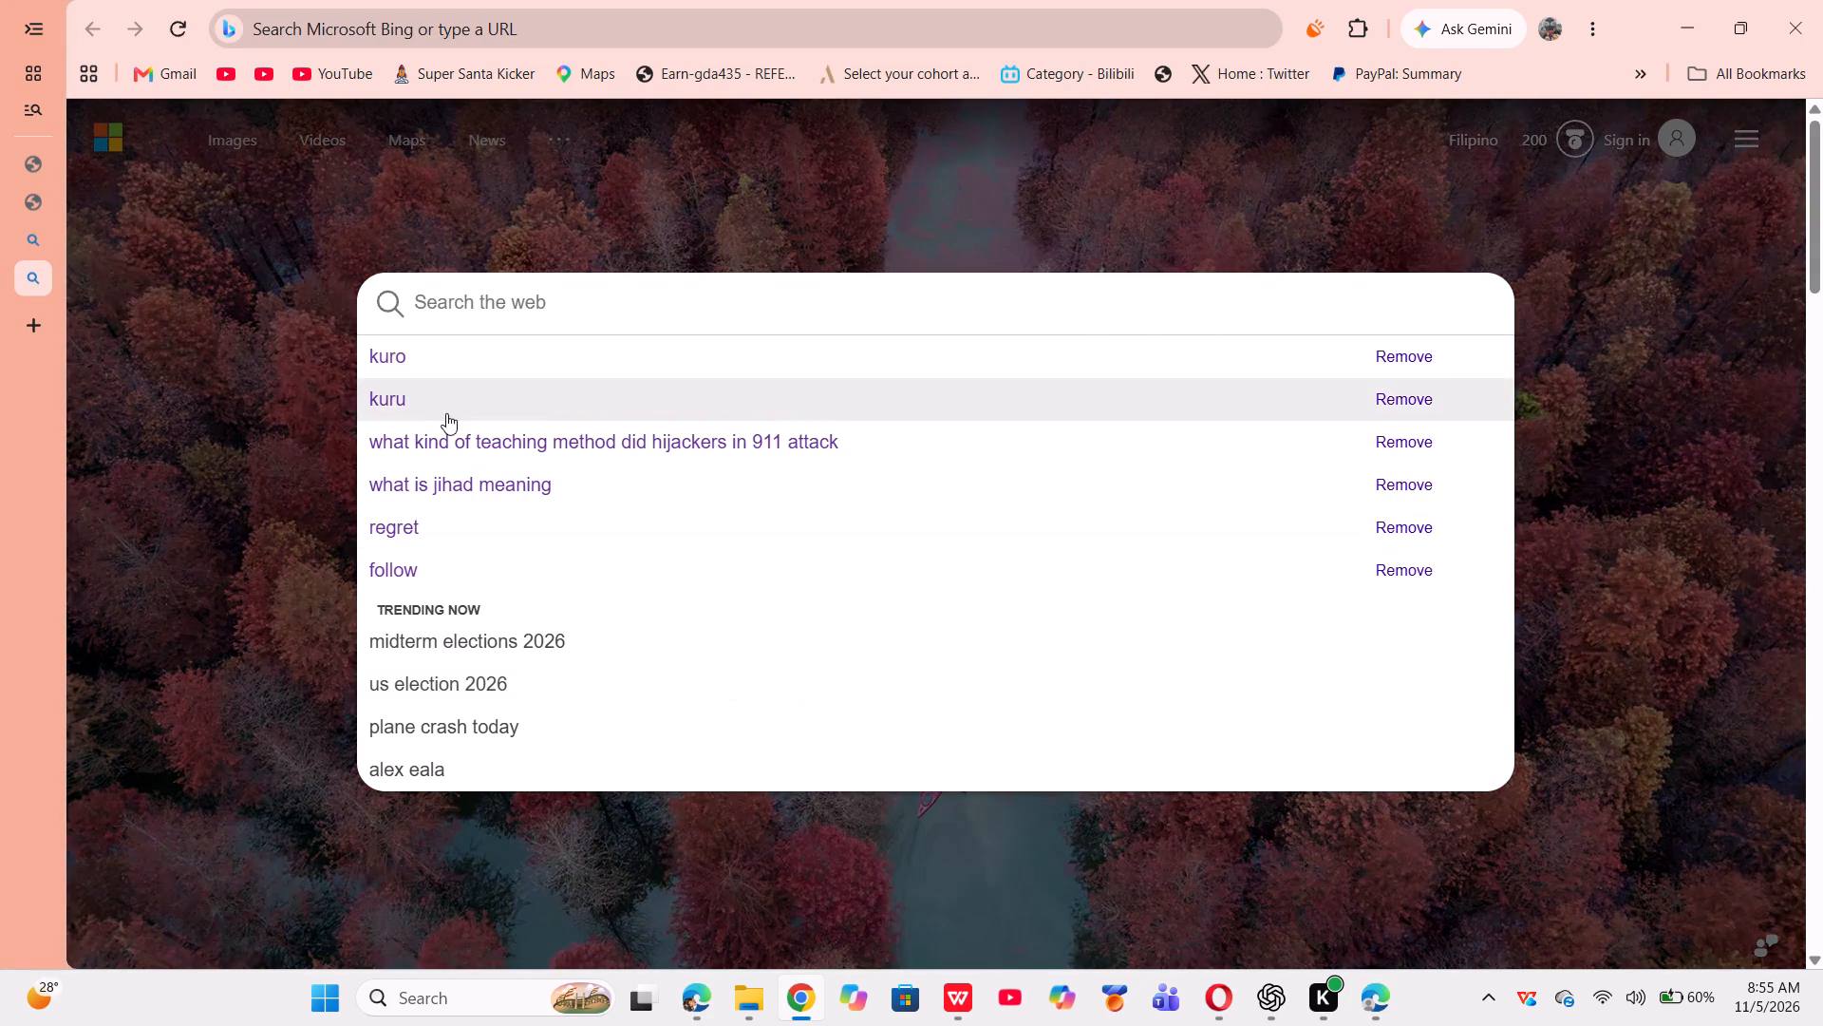
left_click(253, 409)
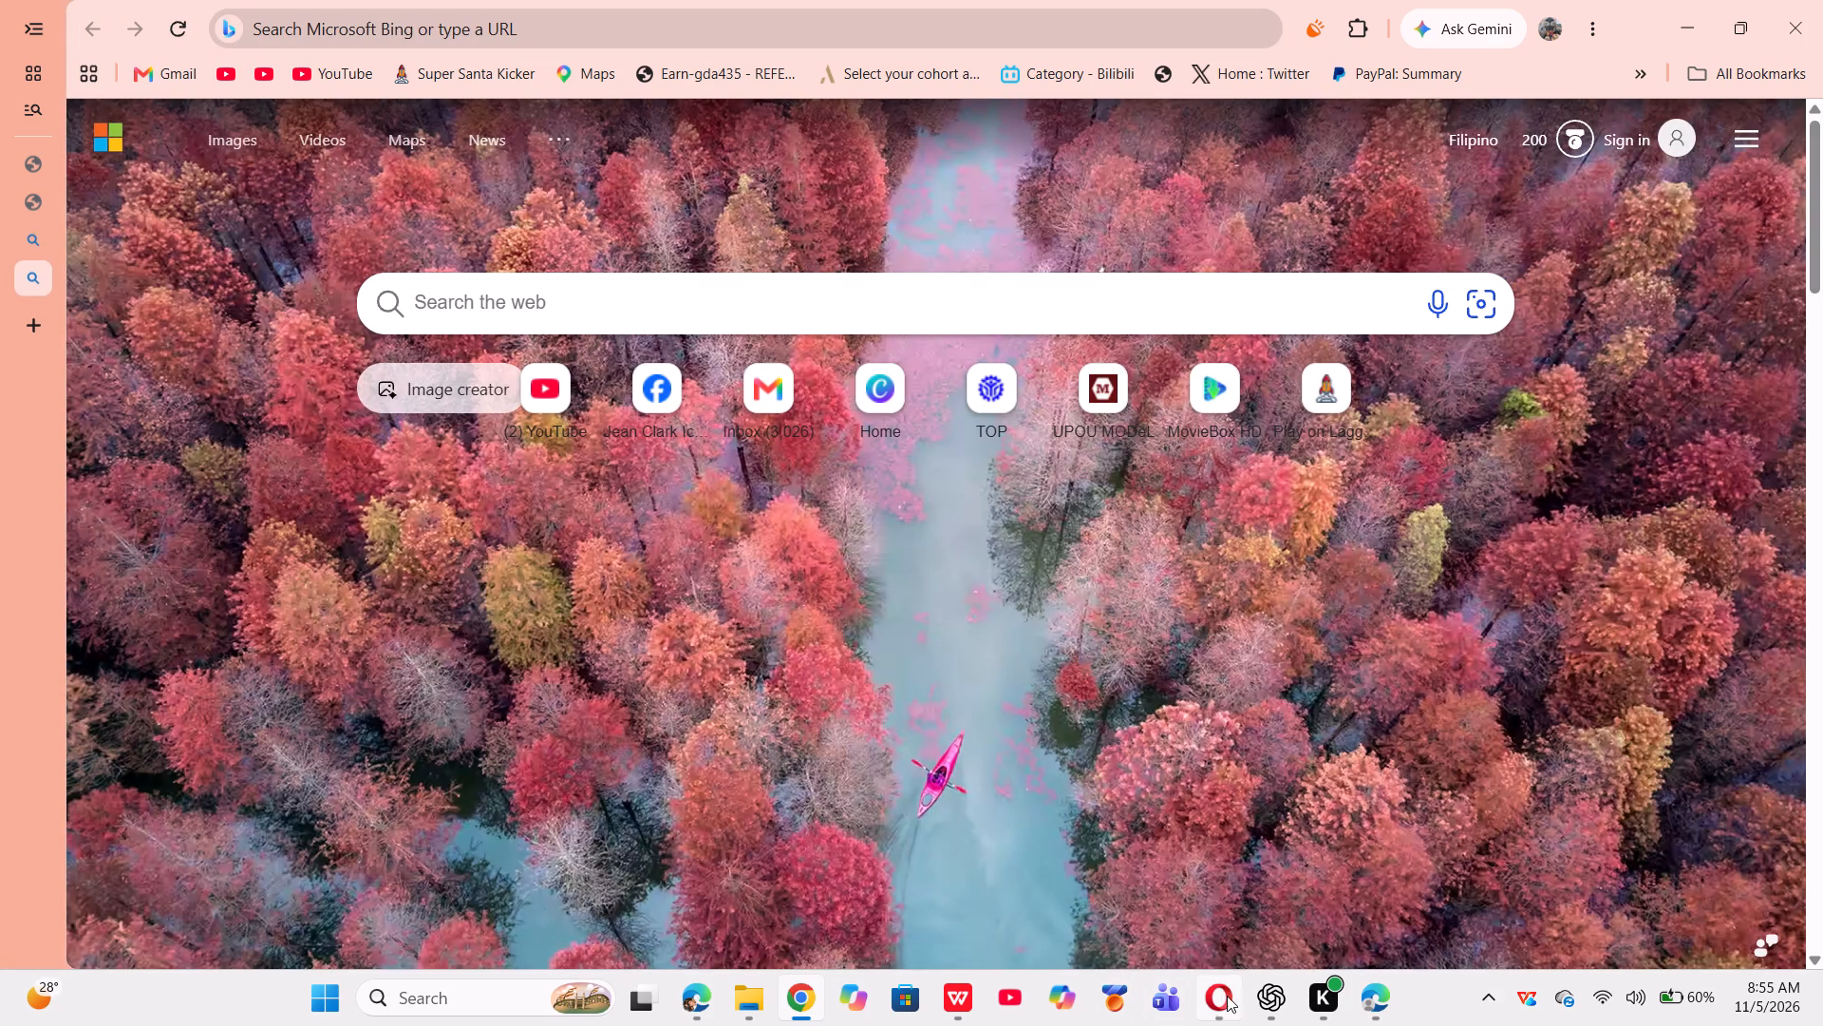
left_click(954, 997)
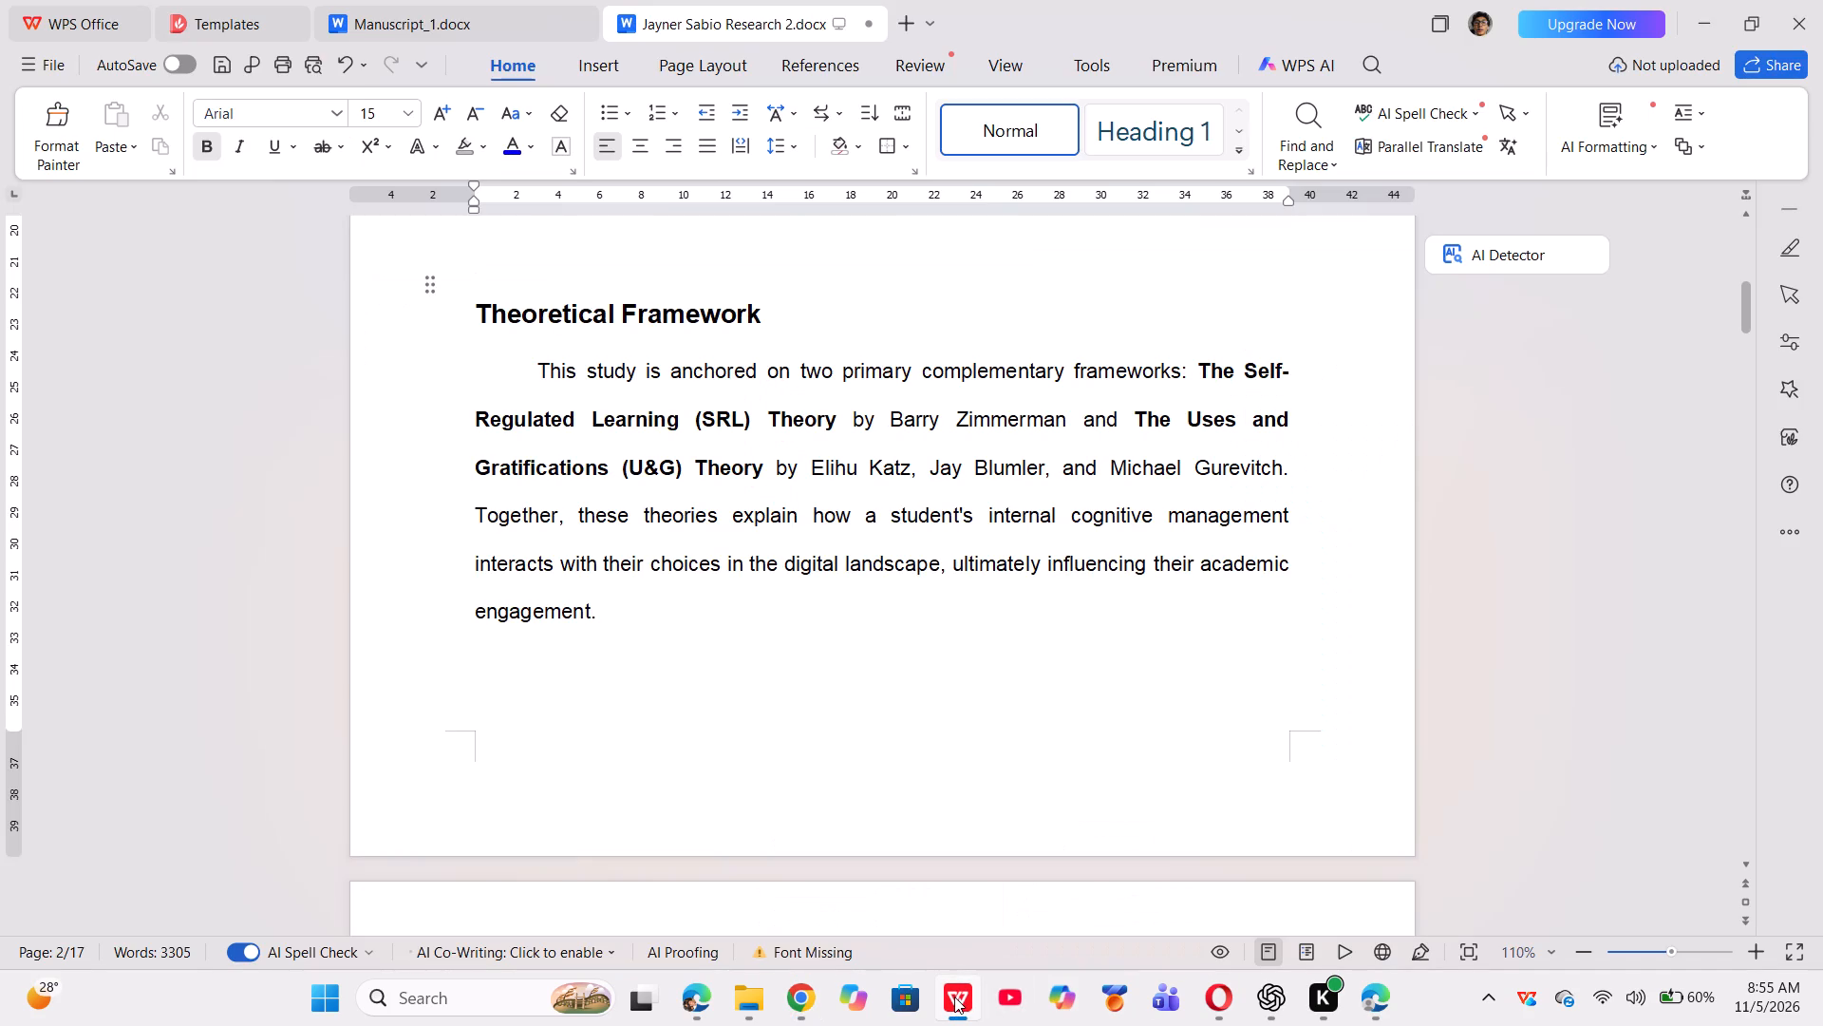
left_click(792, 1004)
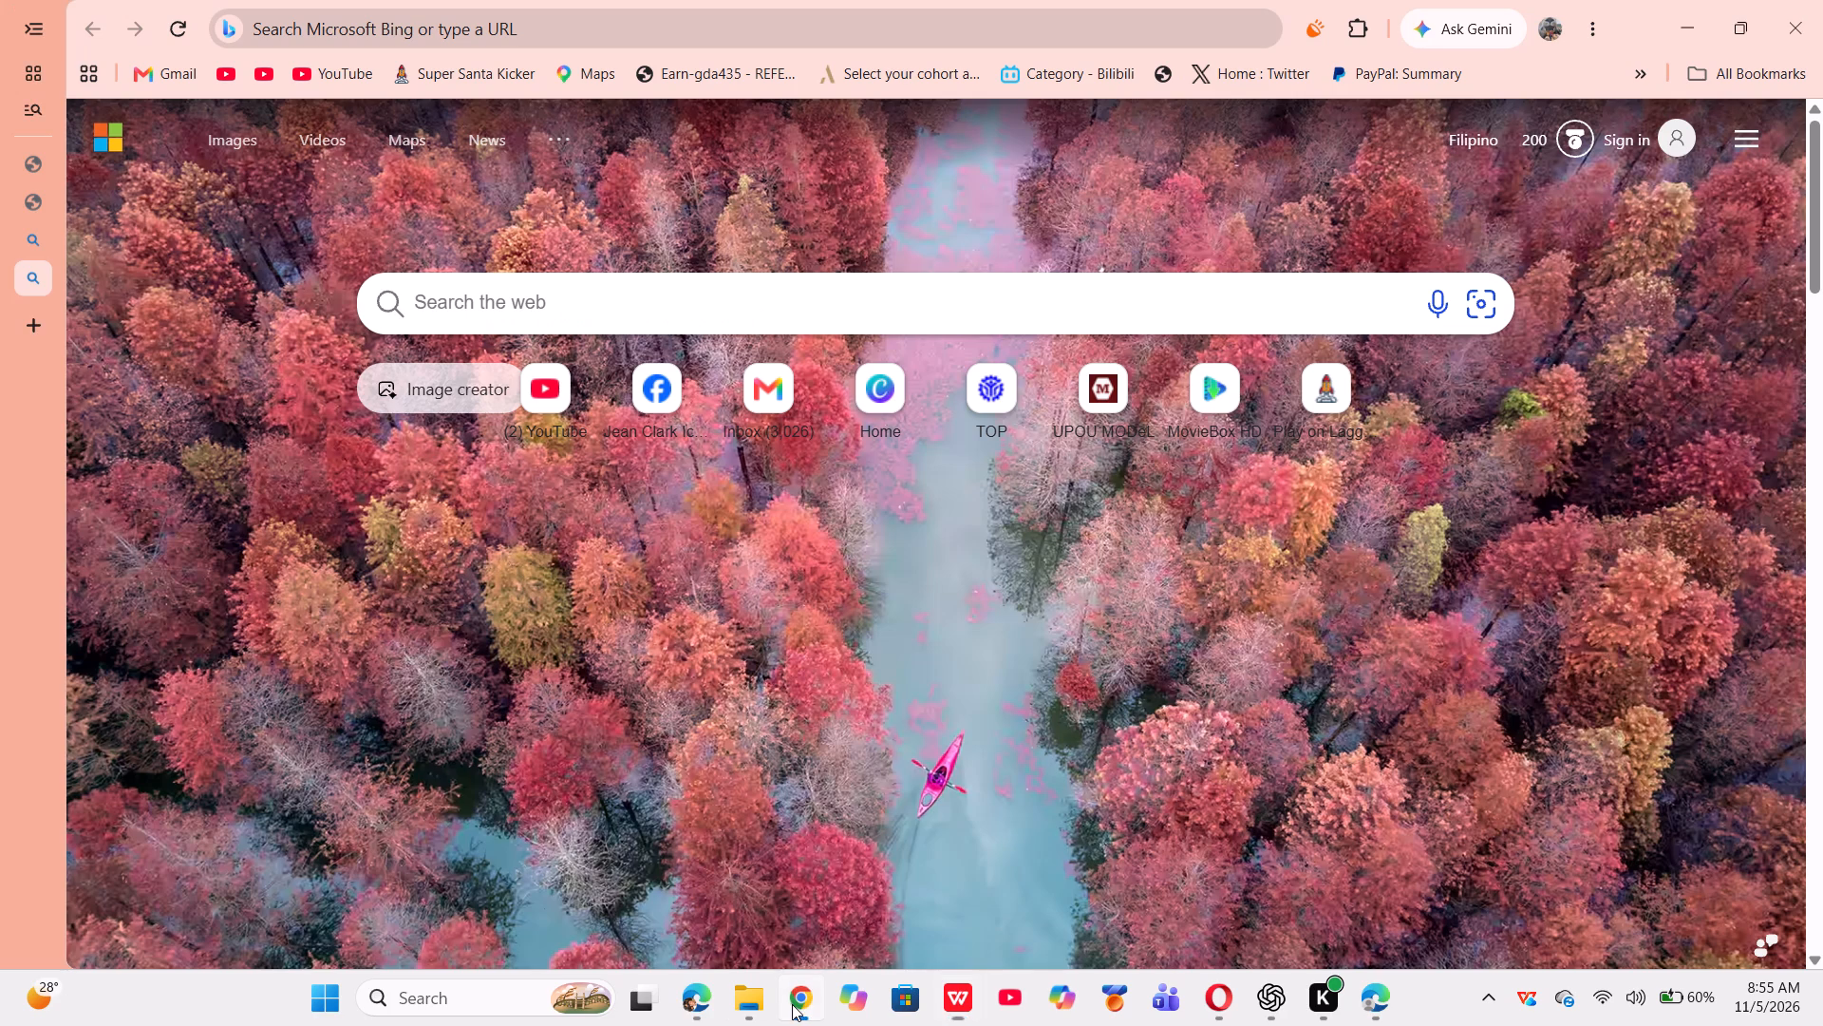
left_click(585, 305)
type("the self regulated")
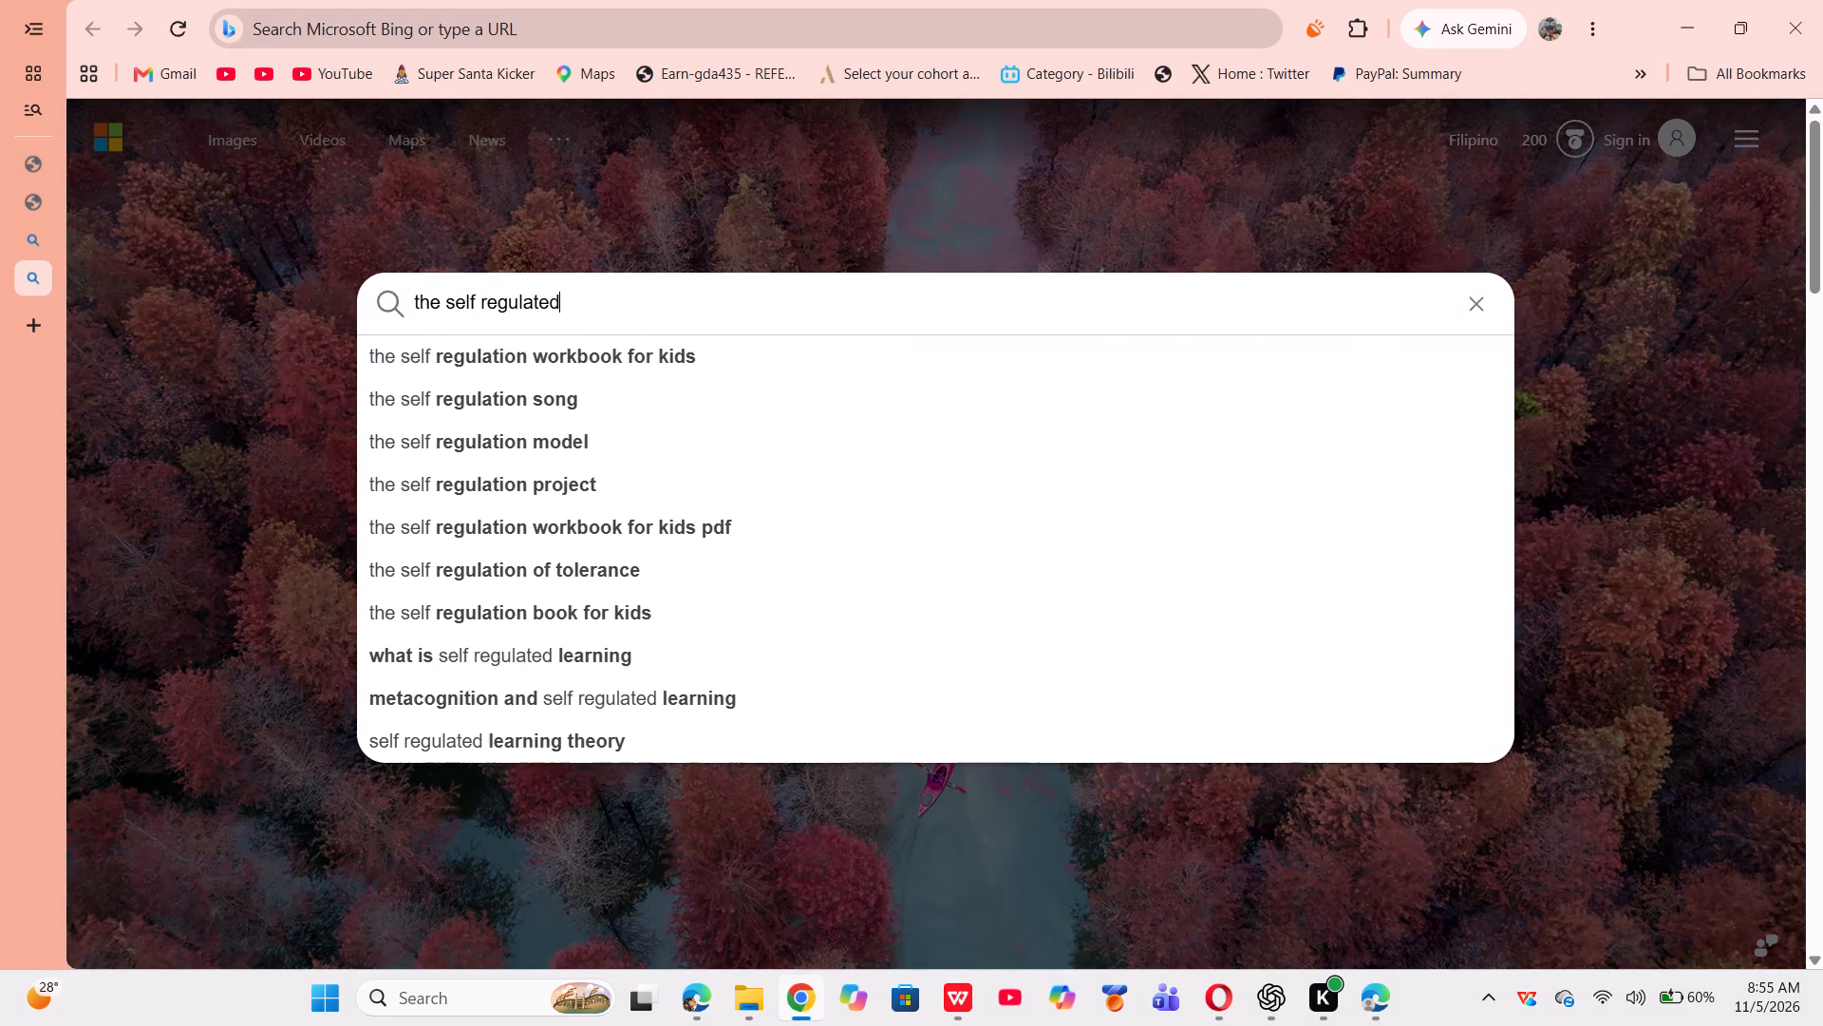
Search Bing for "the self regulated learning theory".
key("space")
type("learning")
key("space")
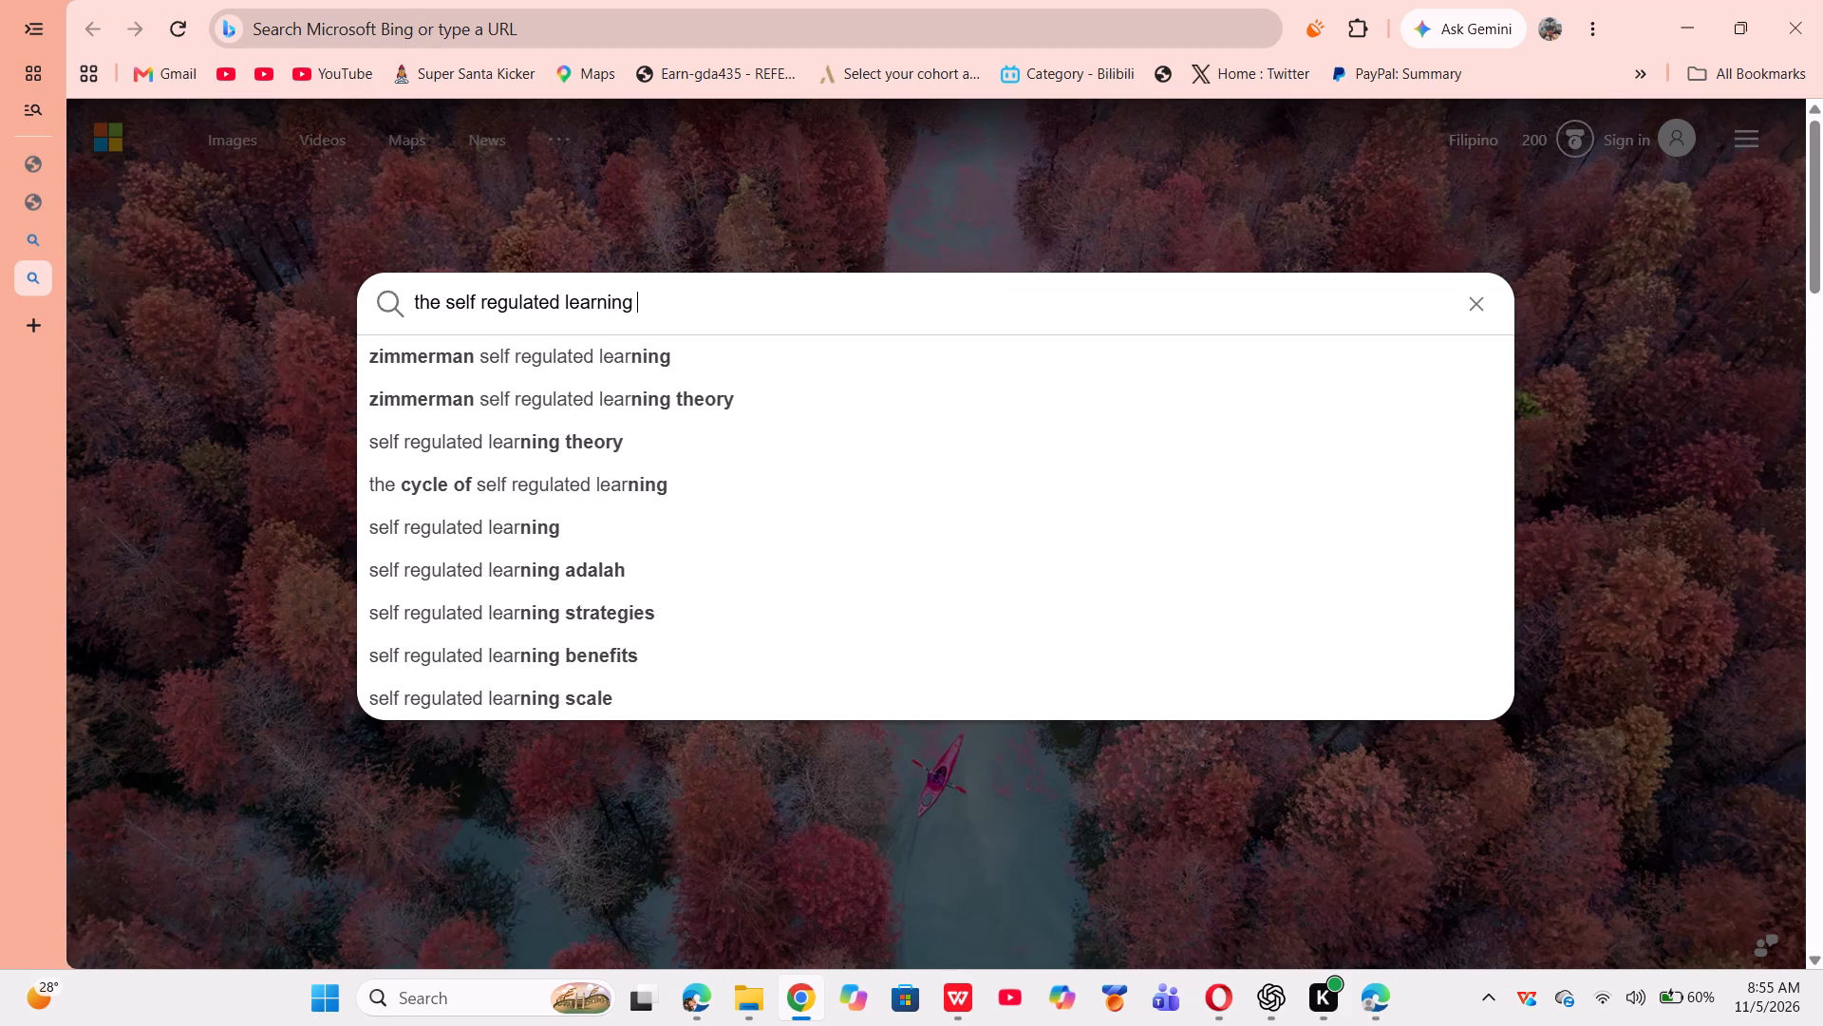
type("theory")
key("Return")
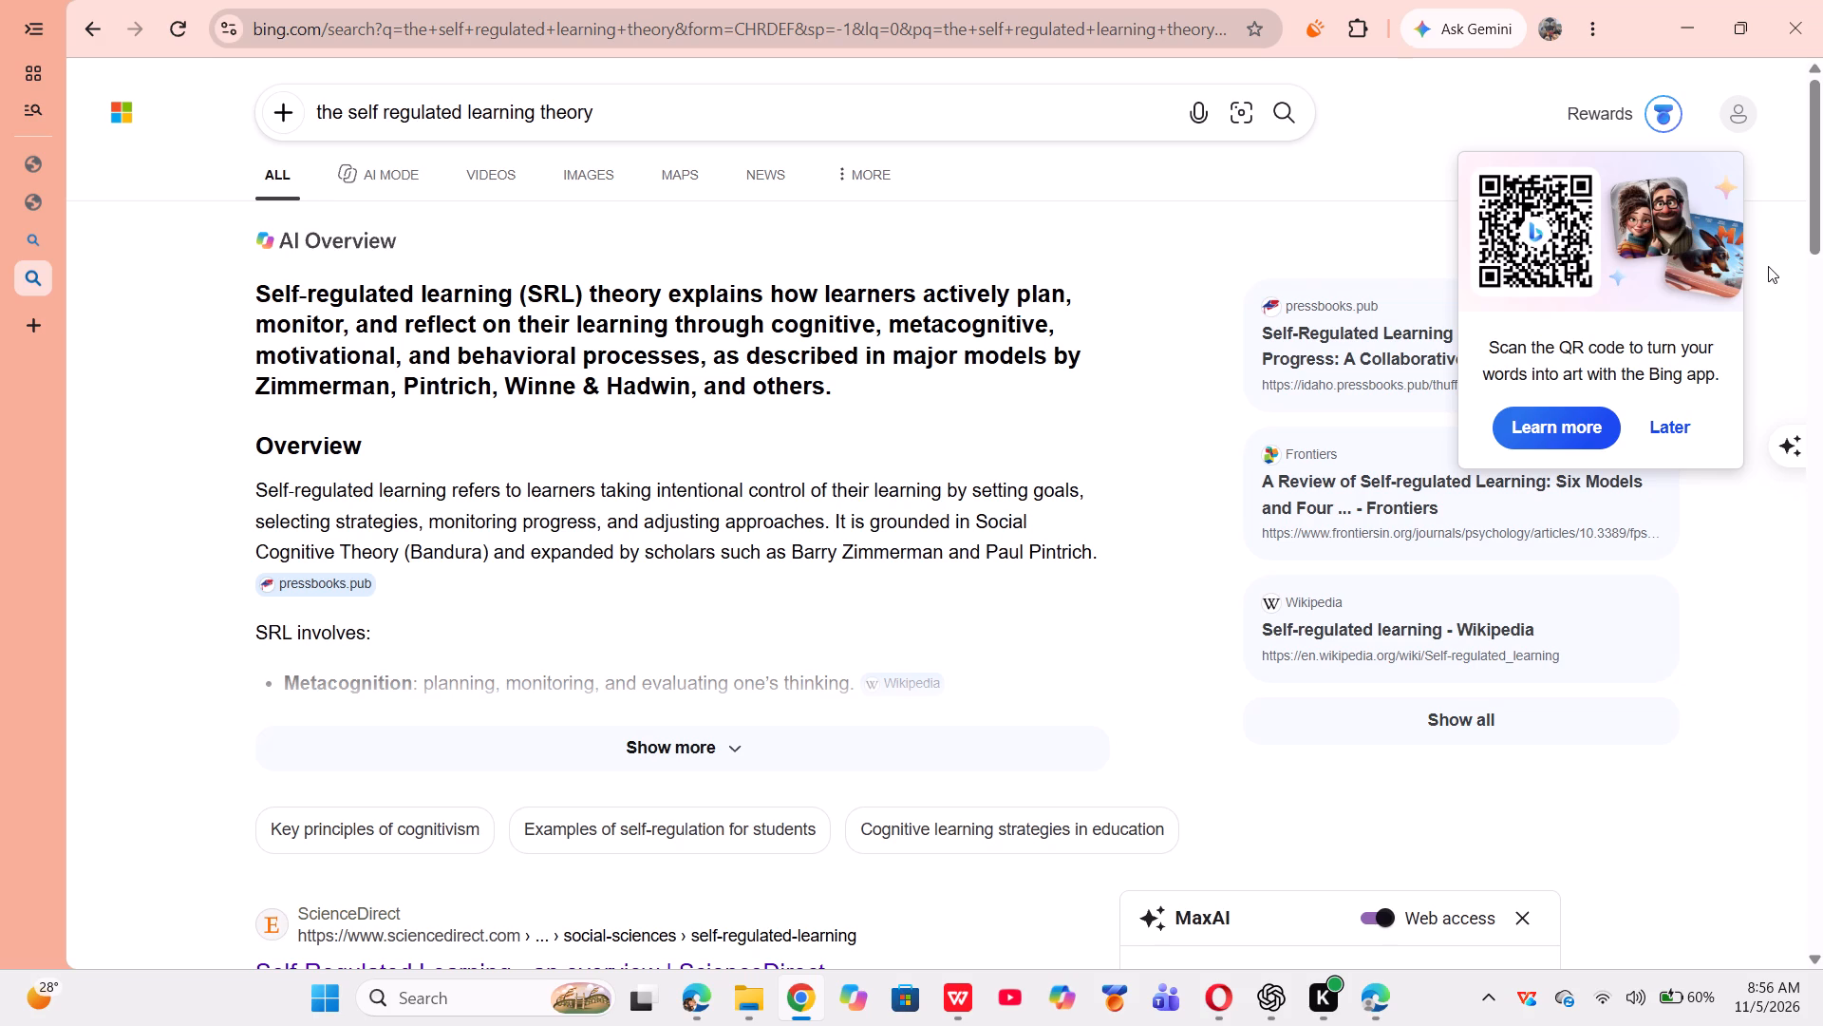
Look through the search results, from the AI Overview past the videos to the ResearchGate and Frontiers articles, for a self-regulated learning source.
left_click(1508, 106)
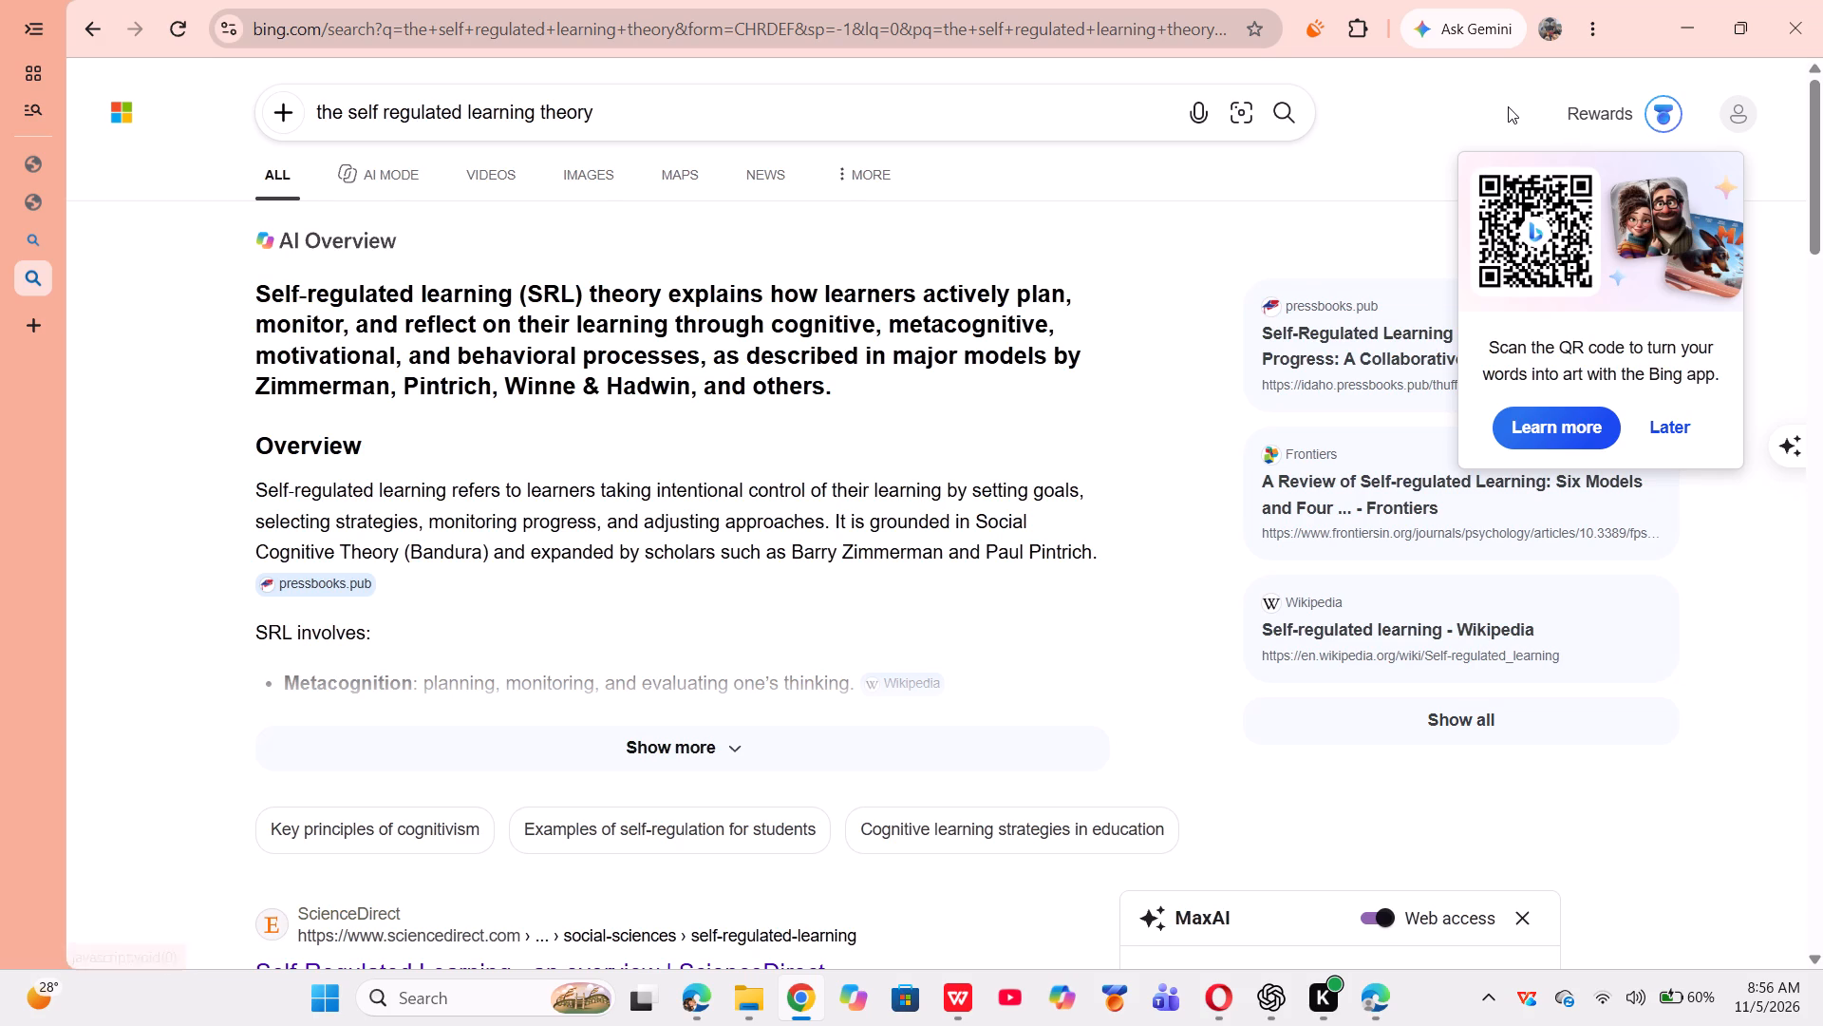
left_click_drag(1811, 121, 1821, 184)
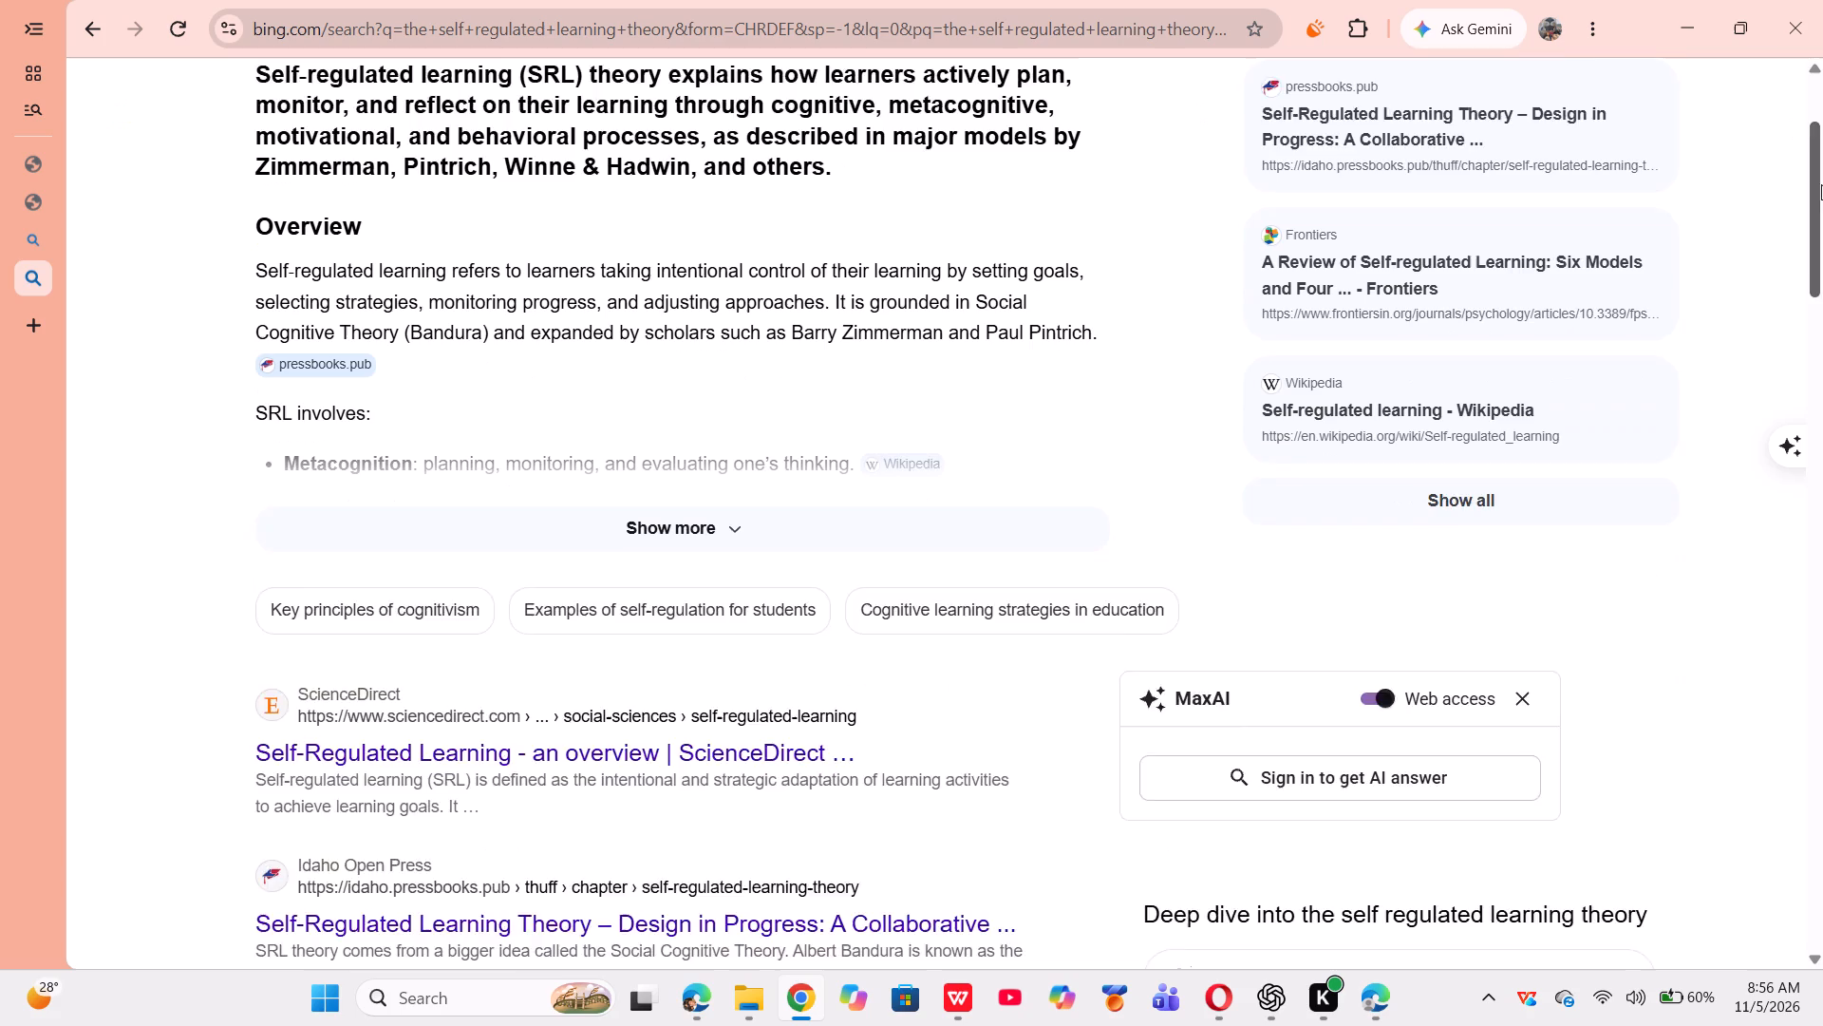
left_click_drag(1821, 184, 1822, 221)
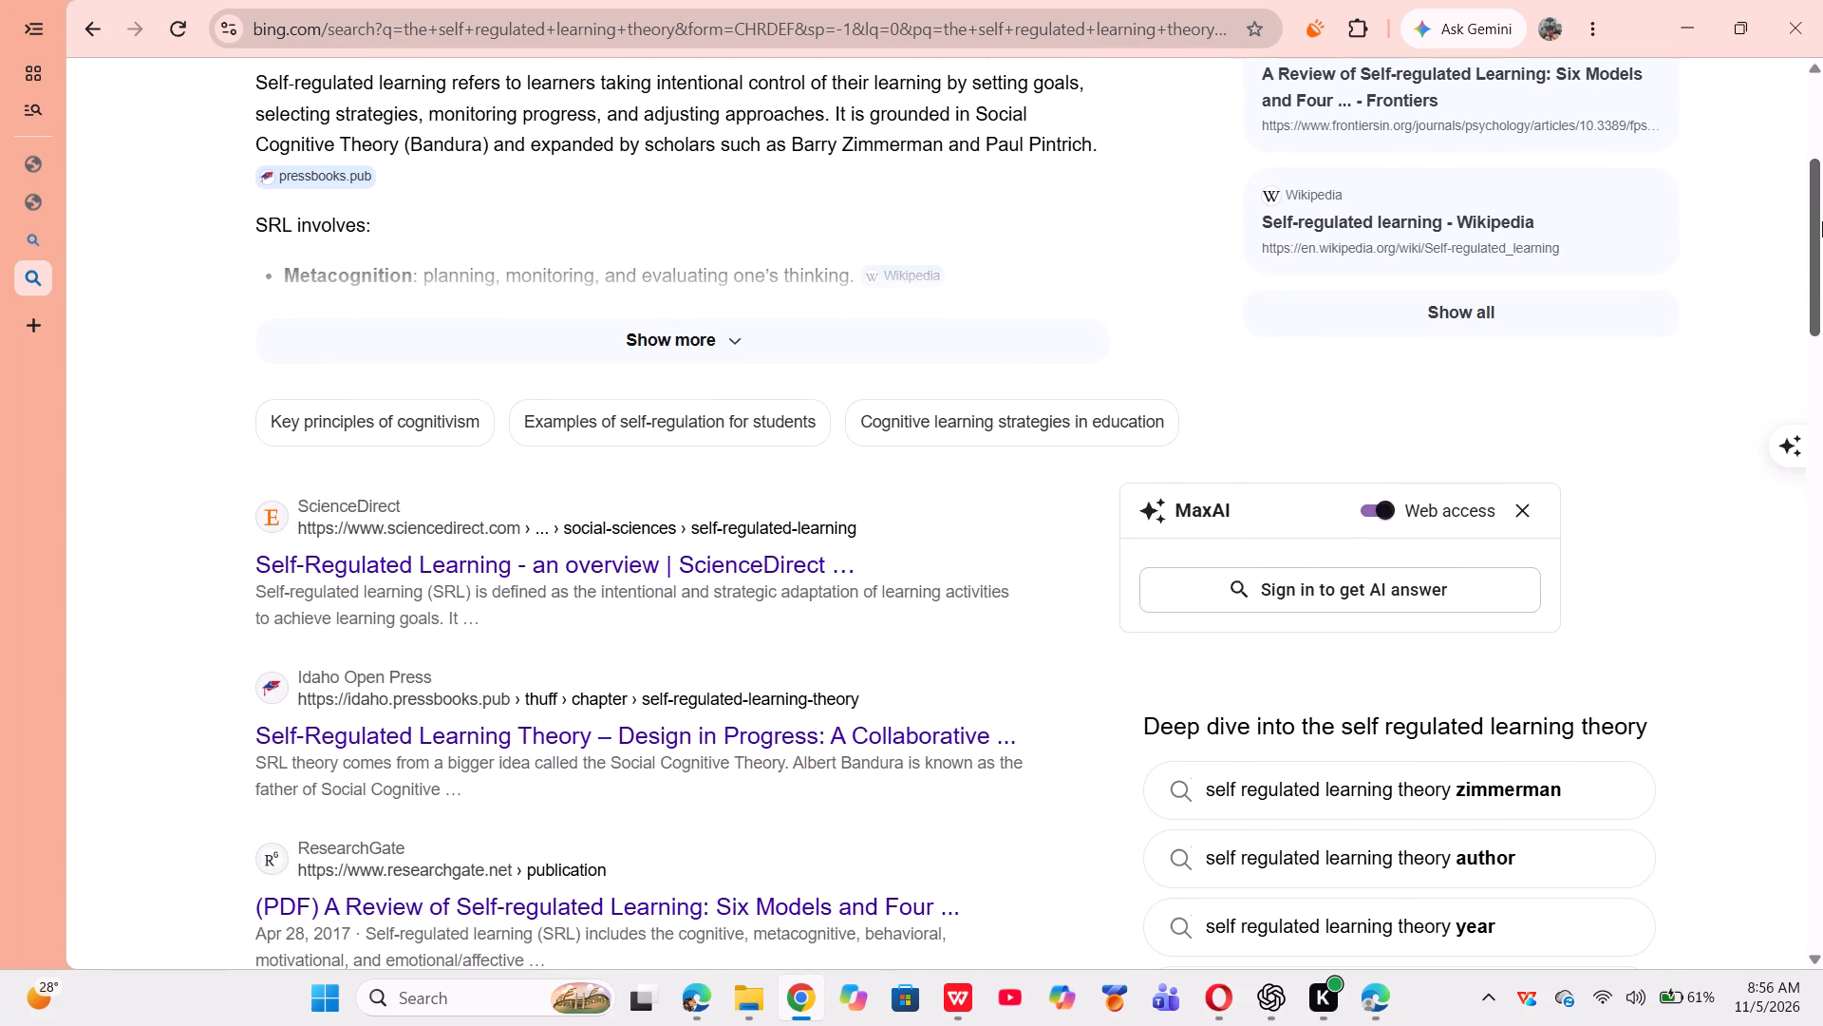
left_click_drag(1822, 221, 1822, 236)
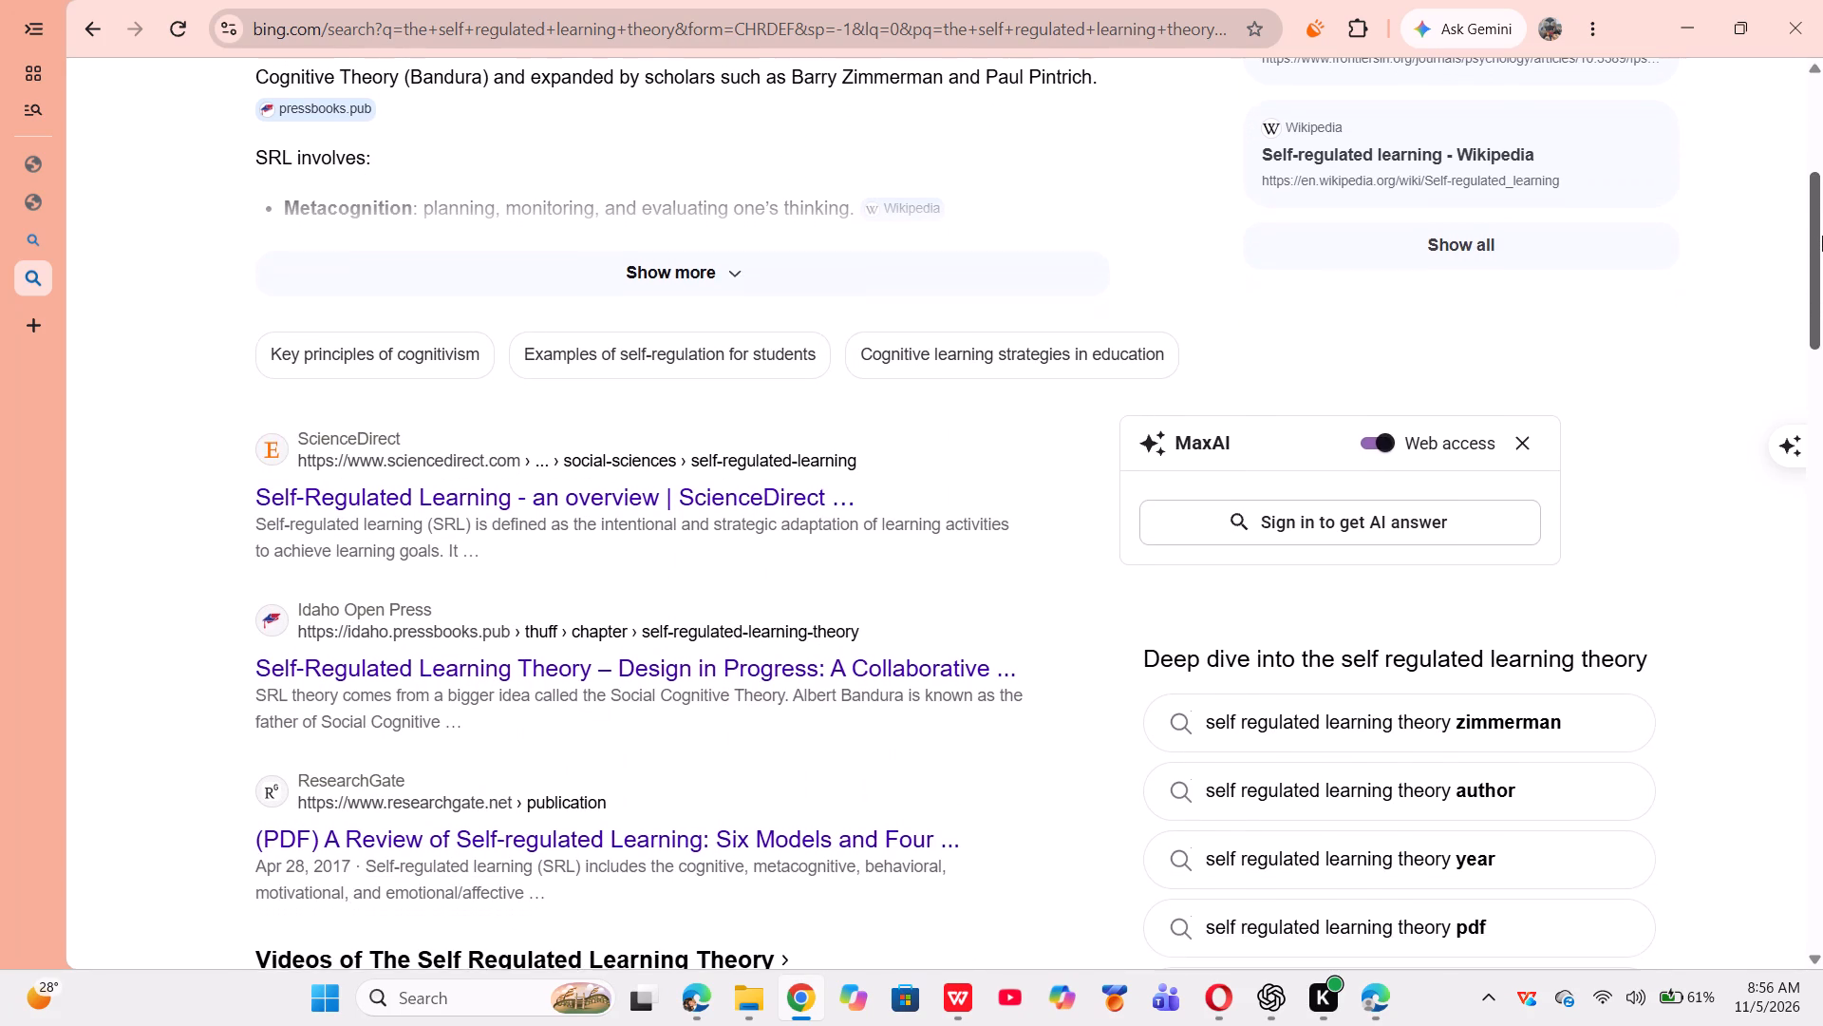
left_click_drag(1822, 236, 1822, 283)
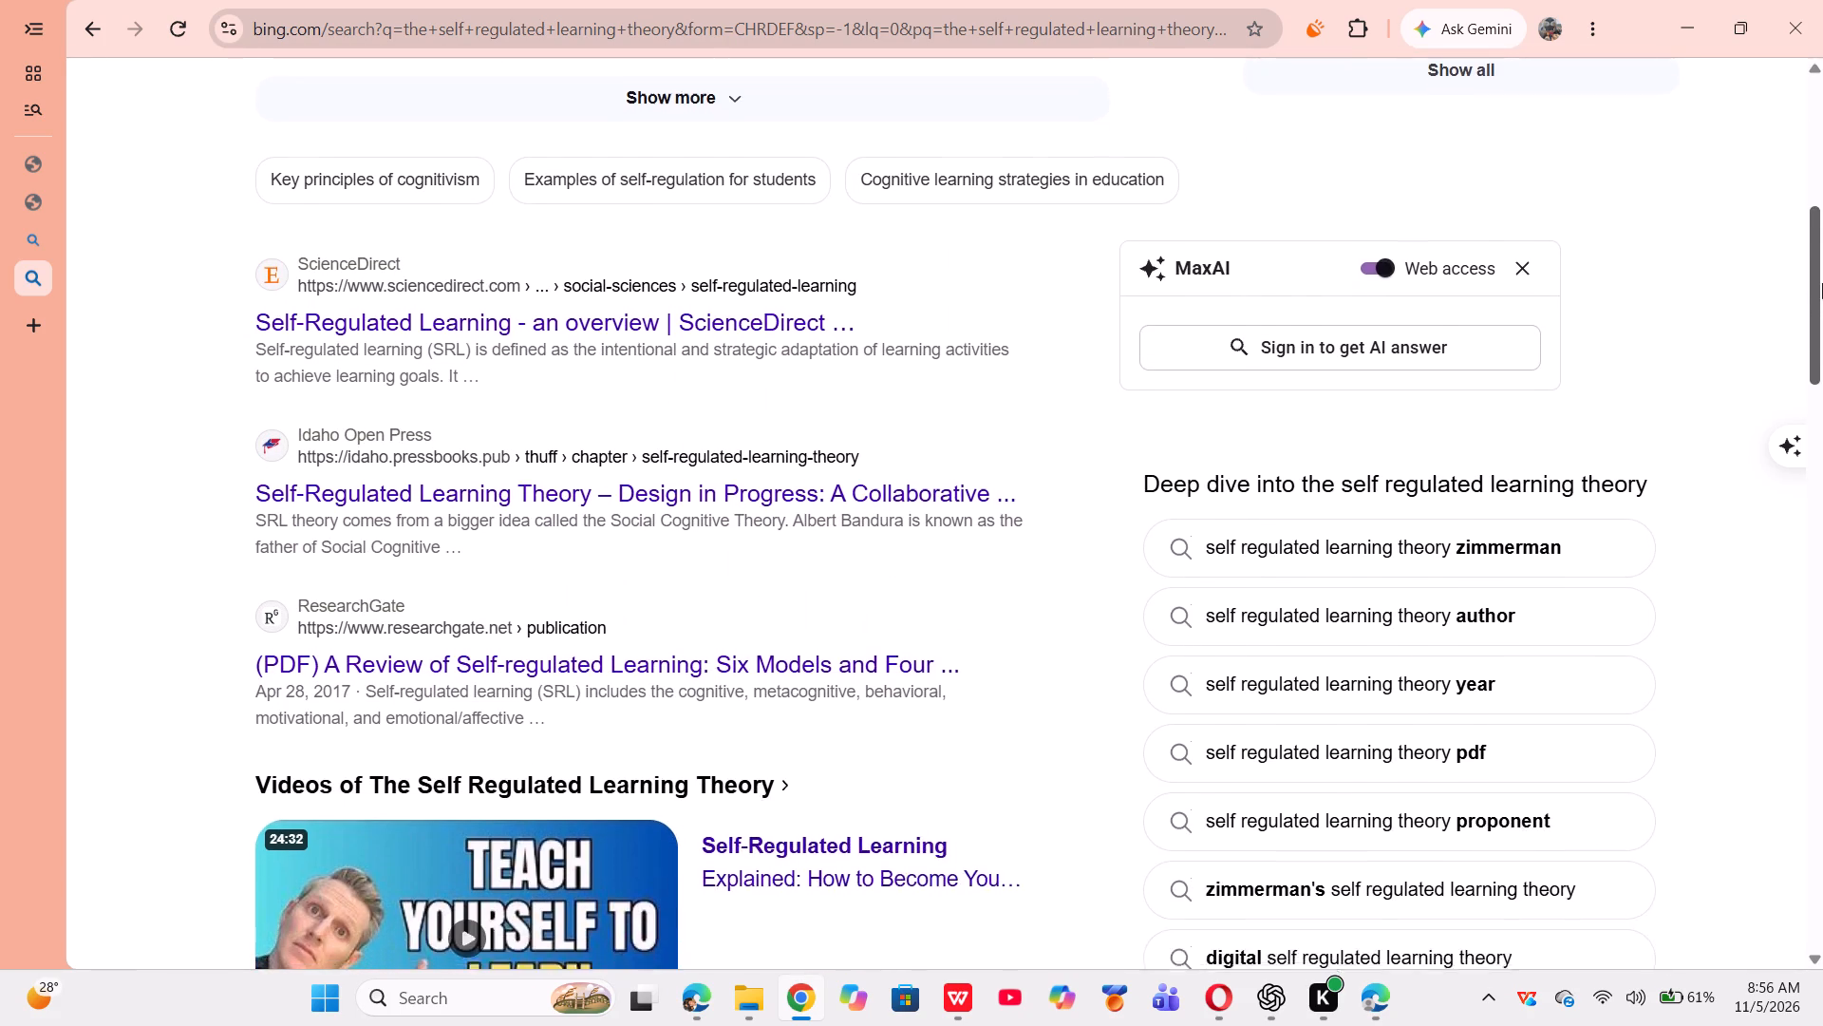
left_click_drag(1822, 283, 1822, 321)
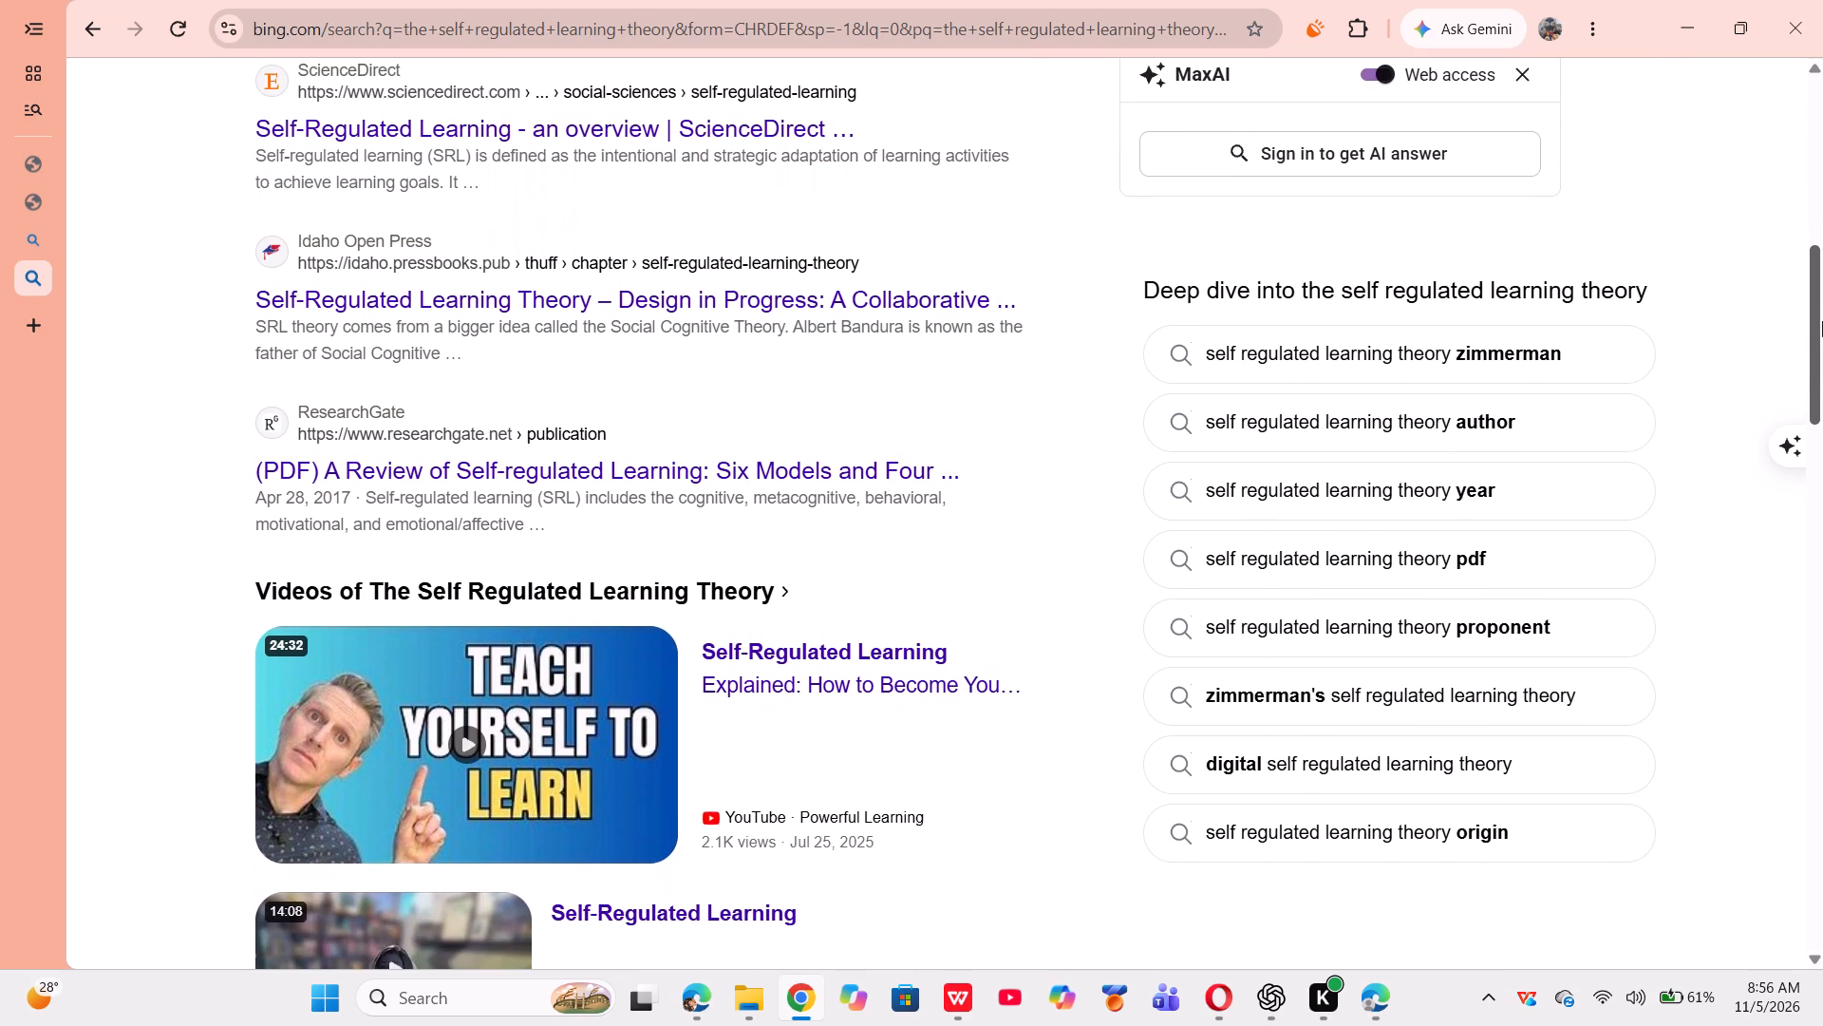
left_click_drag(1822, 321, 1768, 267)
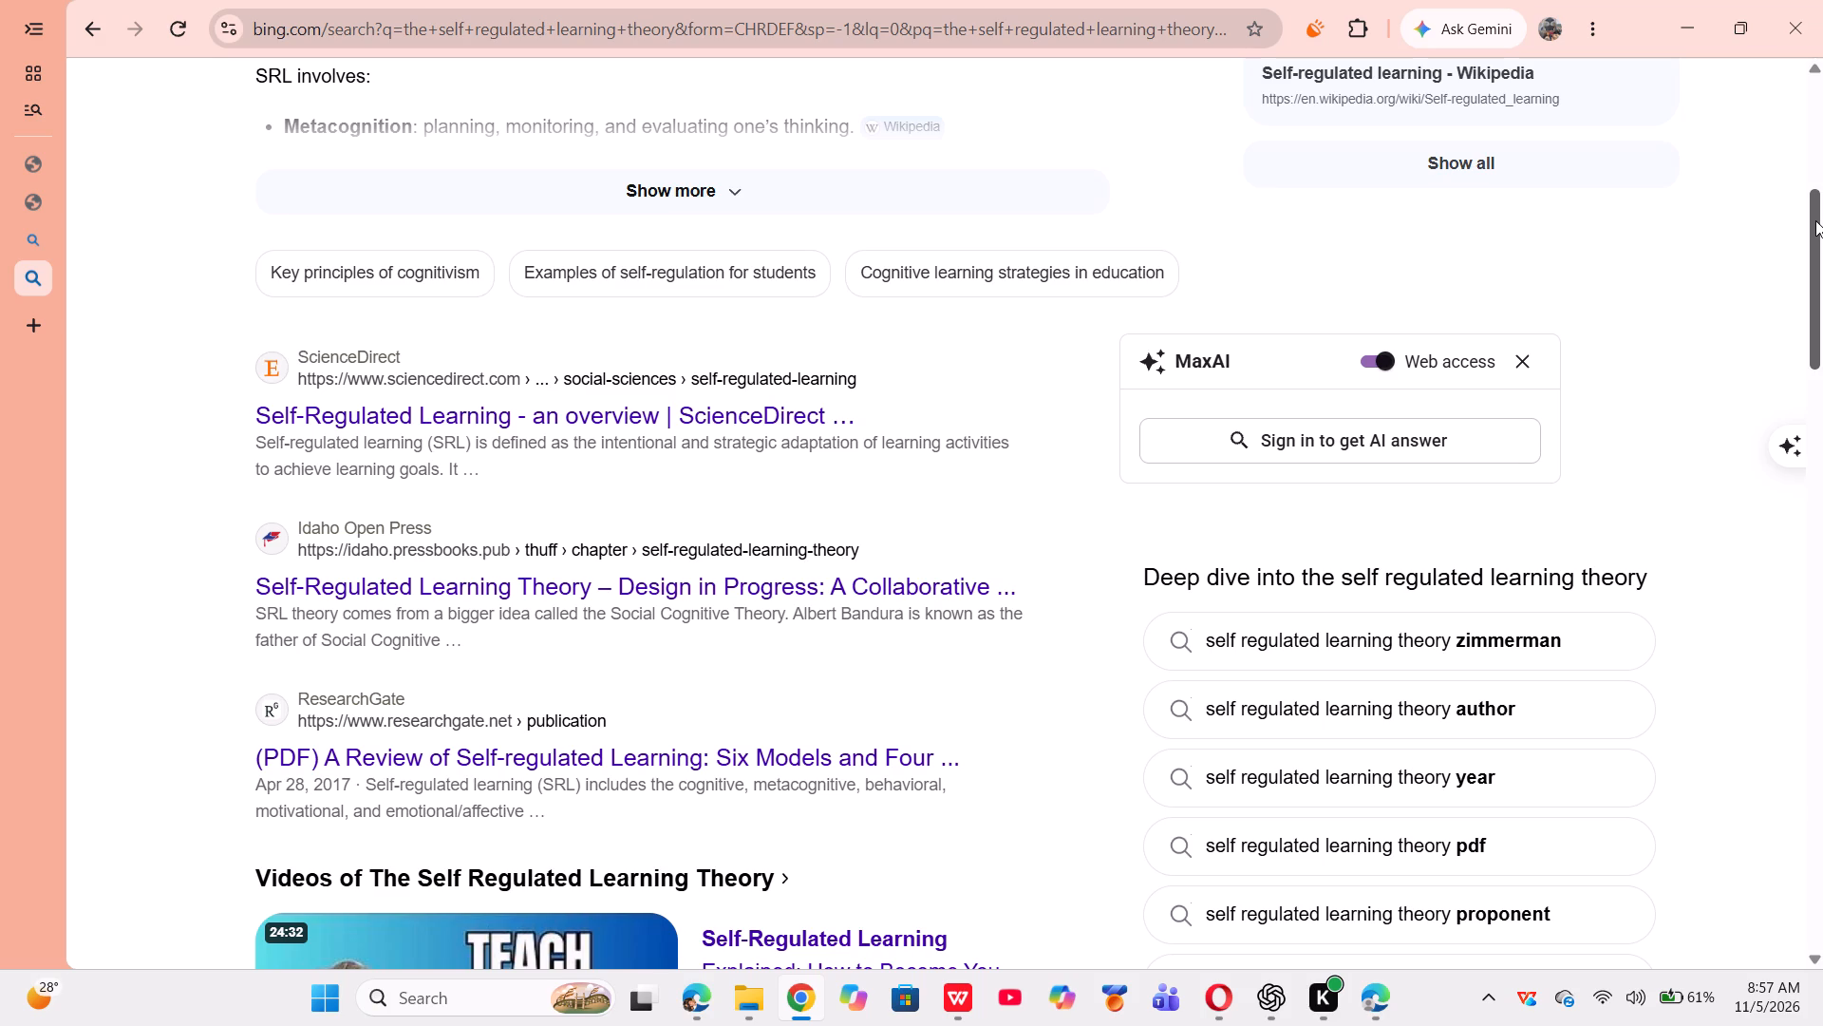
left_click_drag(1815, 220, 1815, 237)
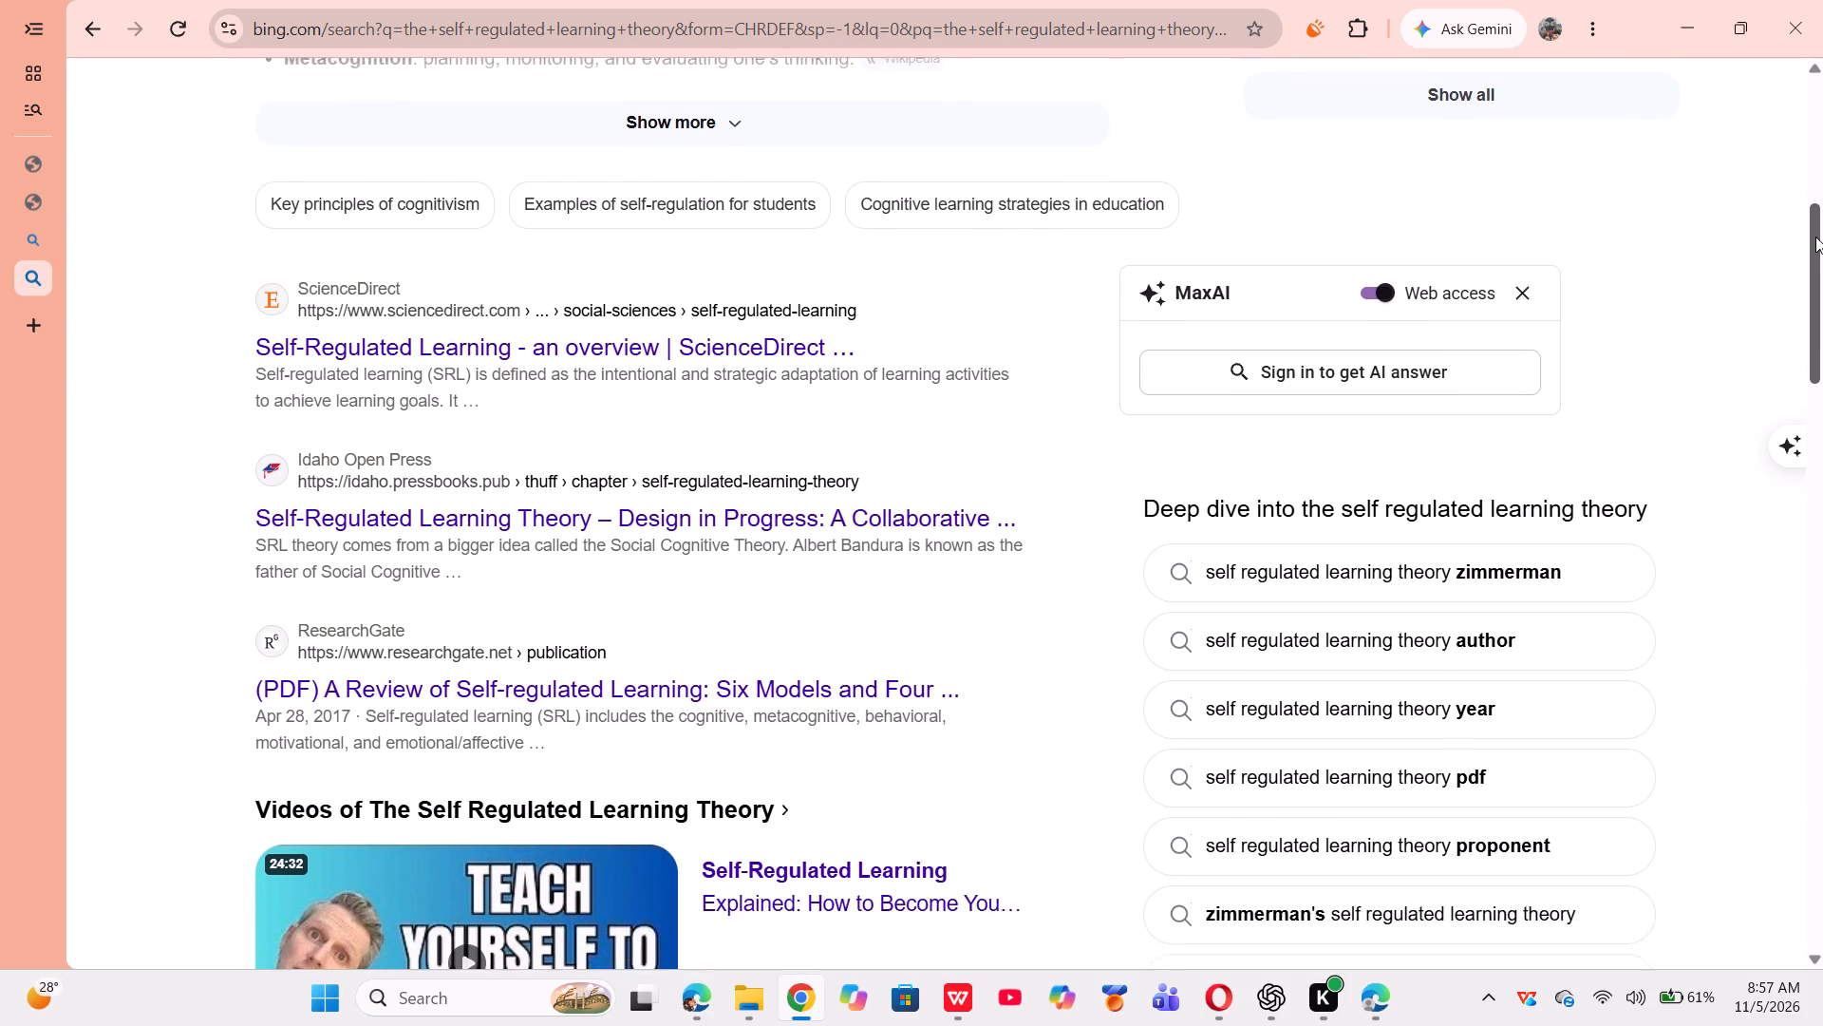
left_click_drag(1815, 237, 1819, 263)
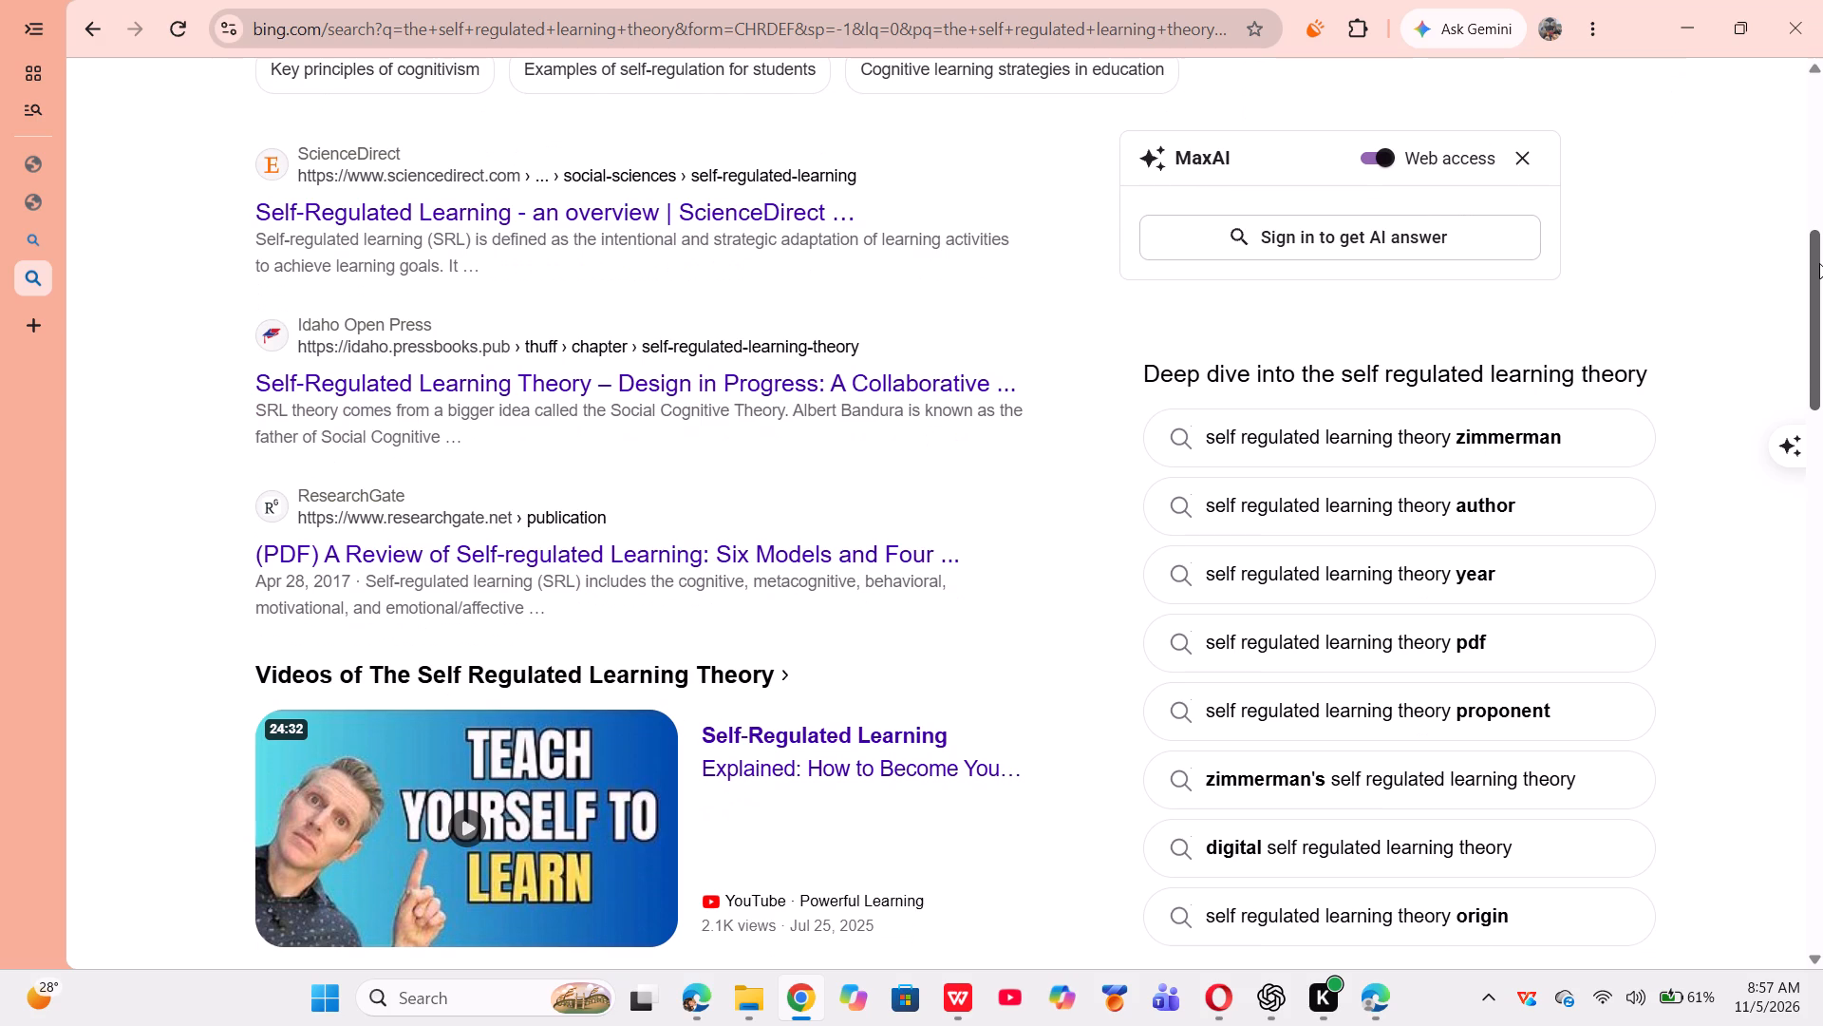
left_click_drag(1819, 263, 1819, 269)
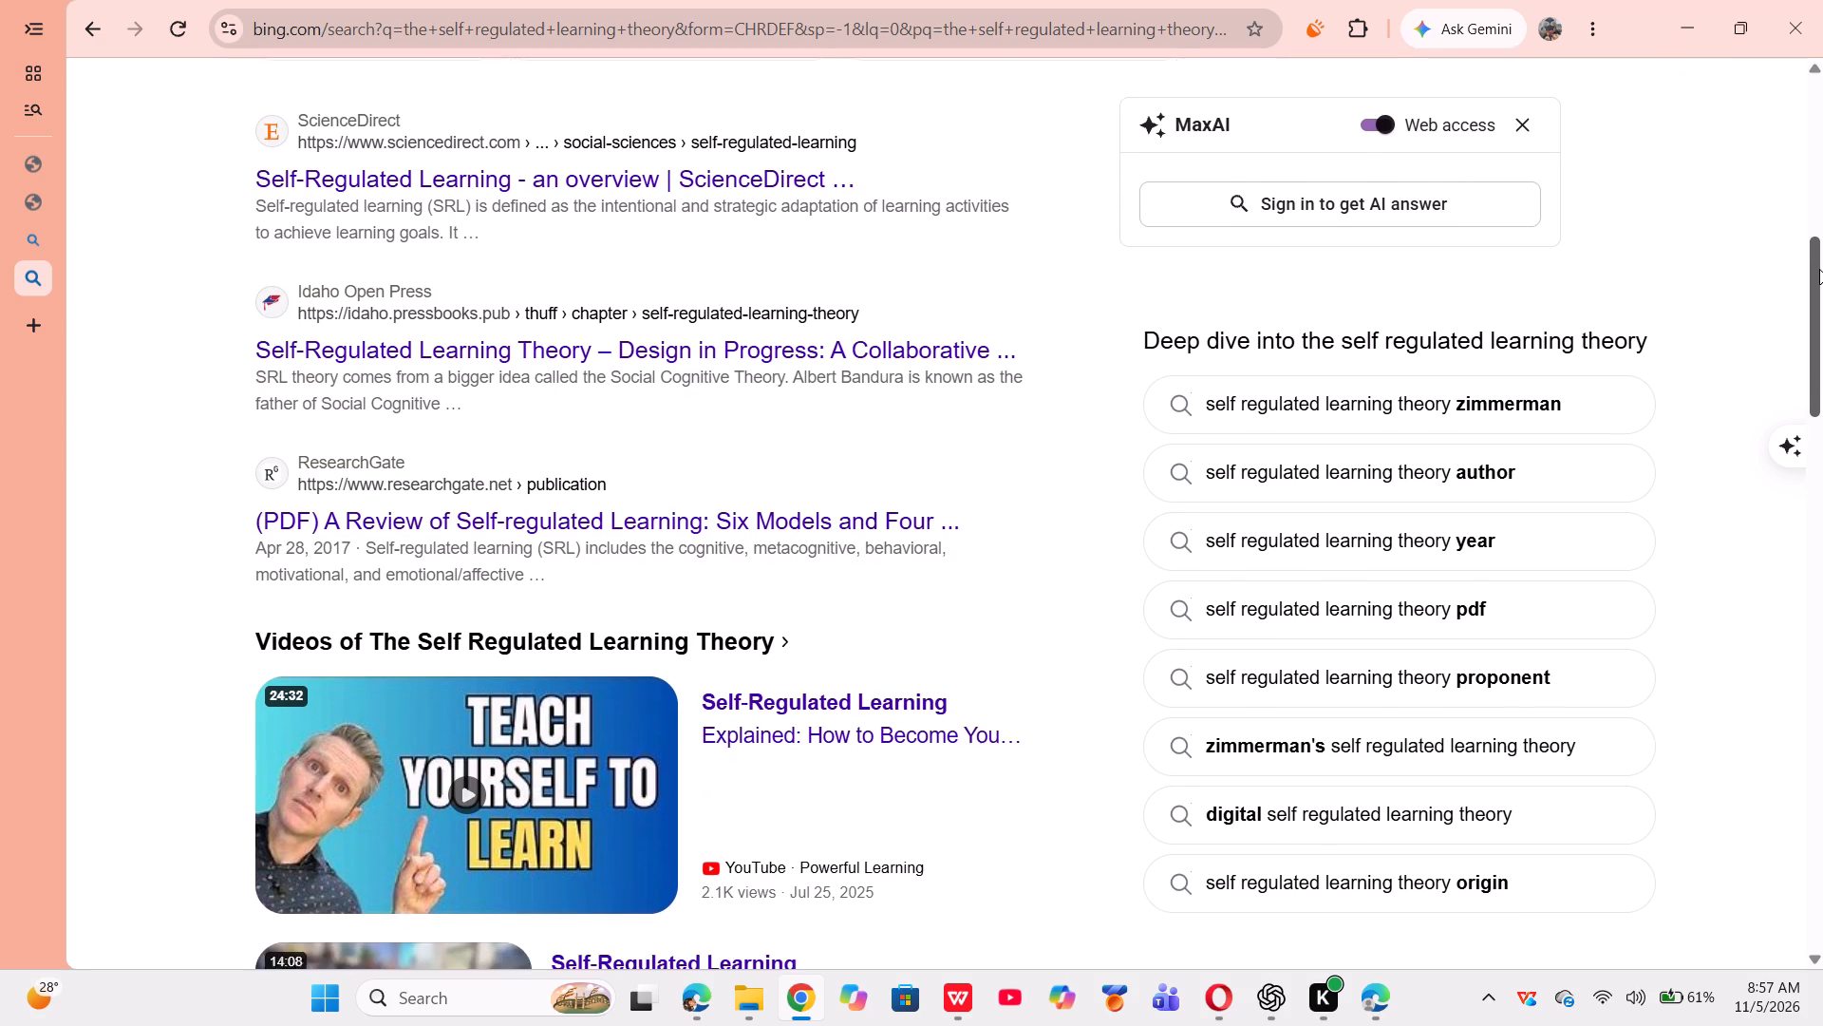
left_click_drag(1819, 269, 1821, 268)
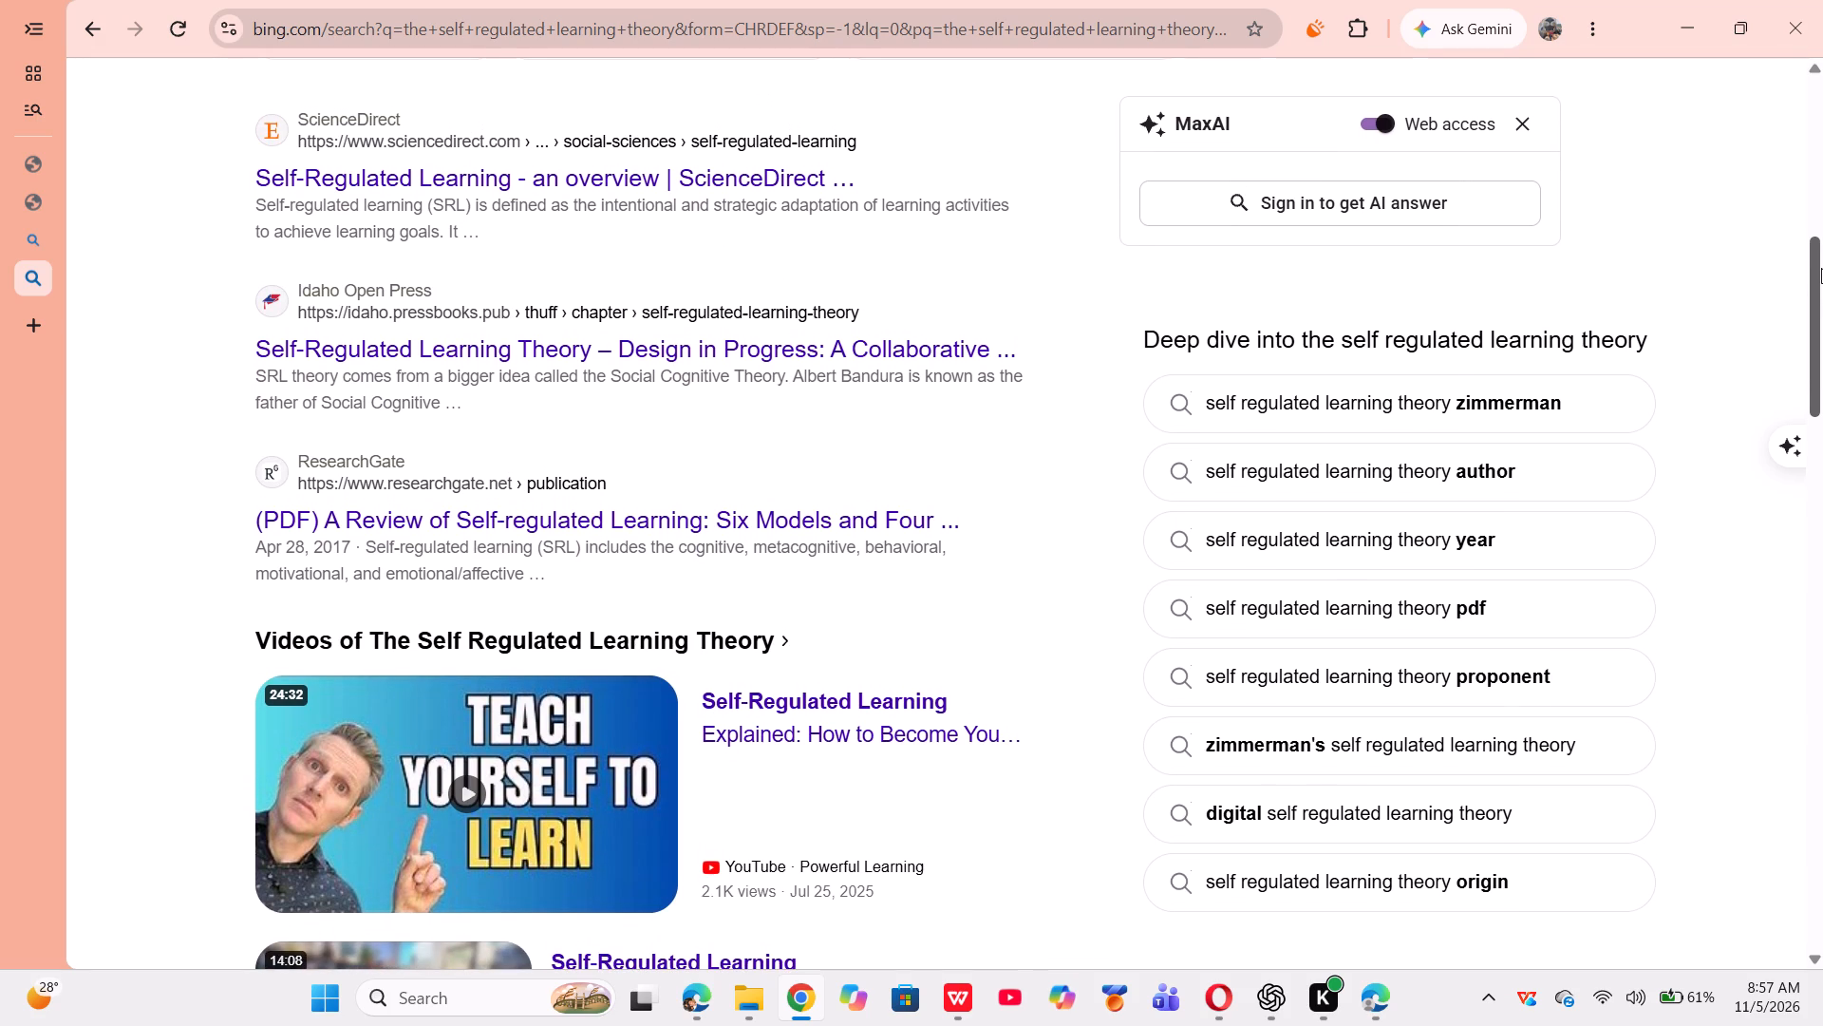
left_click_drag(1821, 268, 1822, 320)
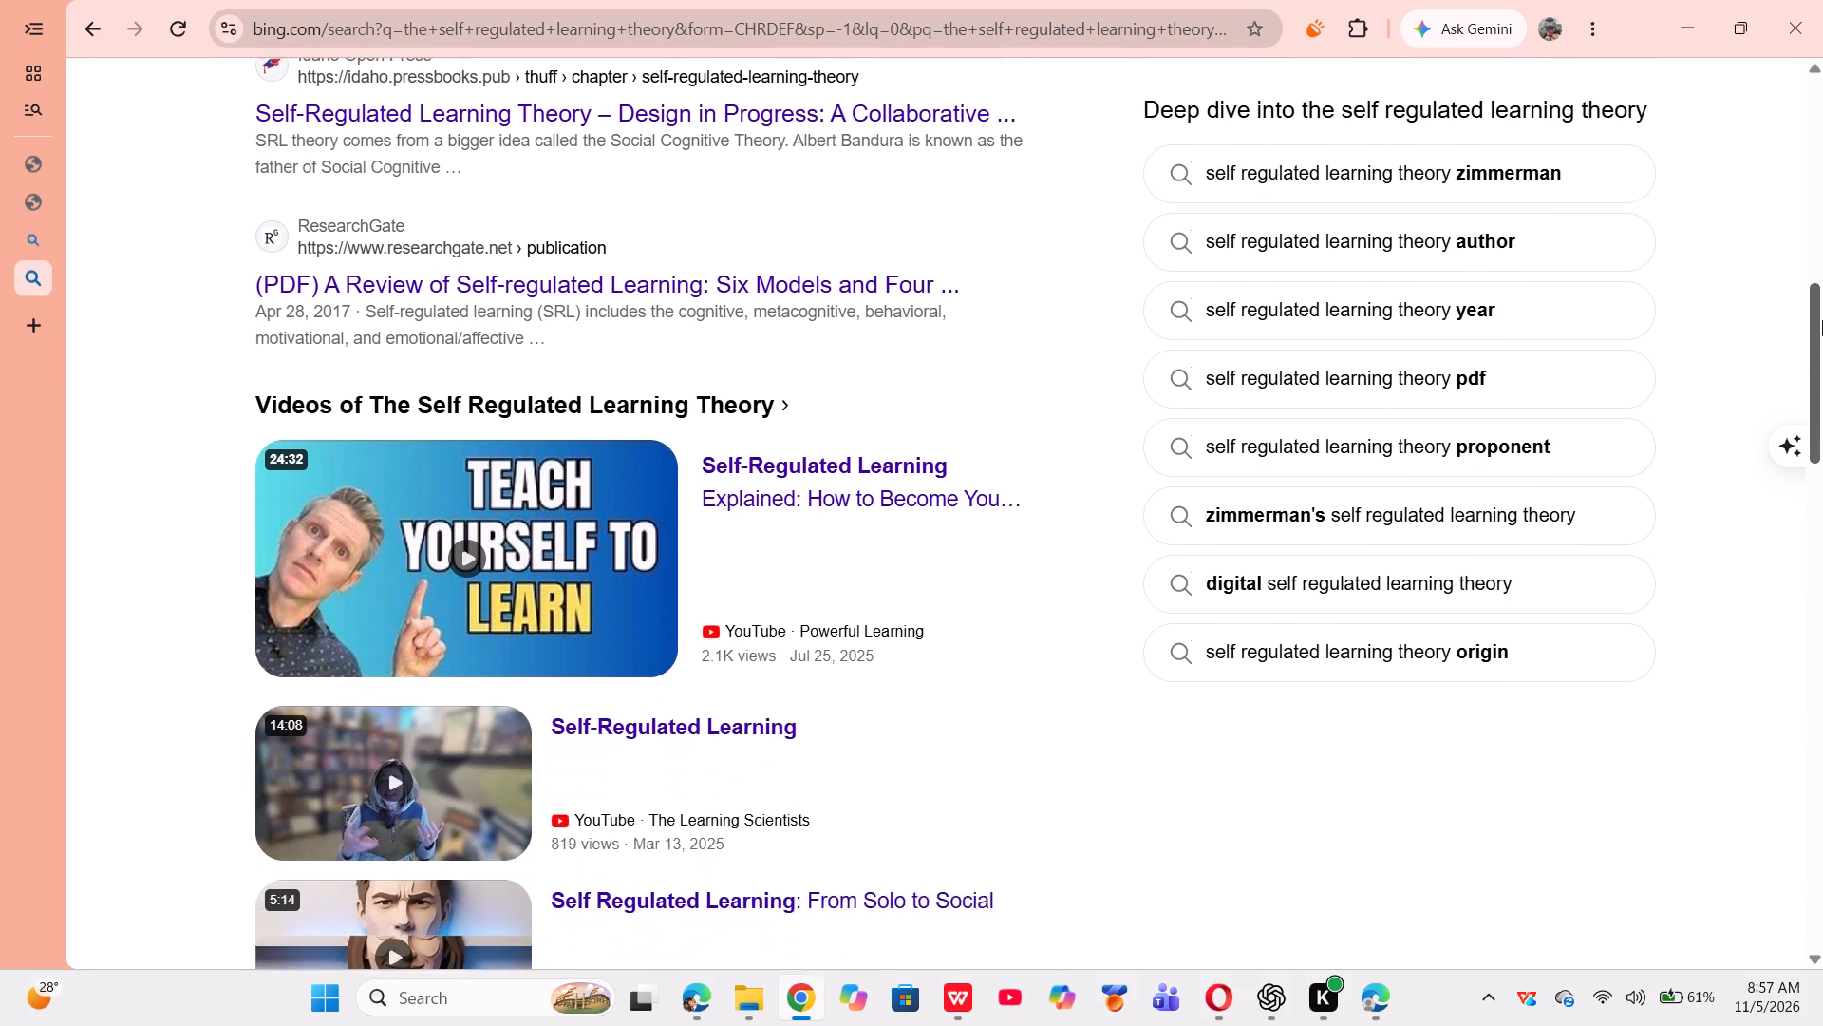
left_click_drag(1822, 320, 1822, 442)
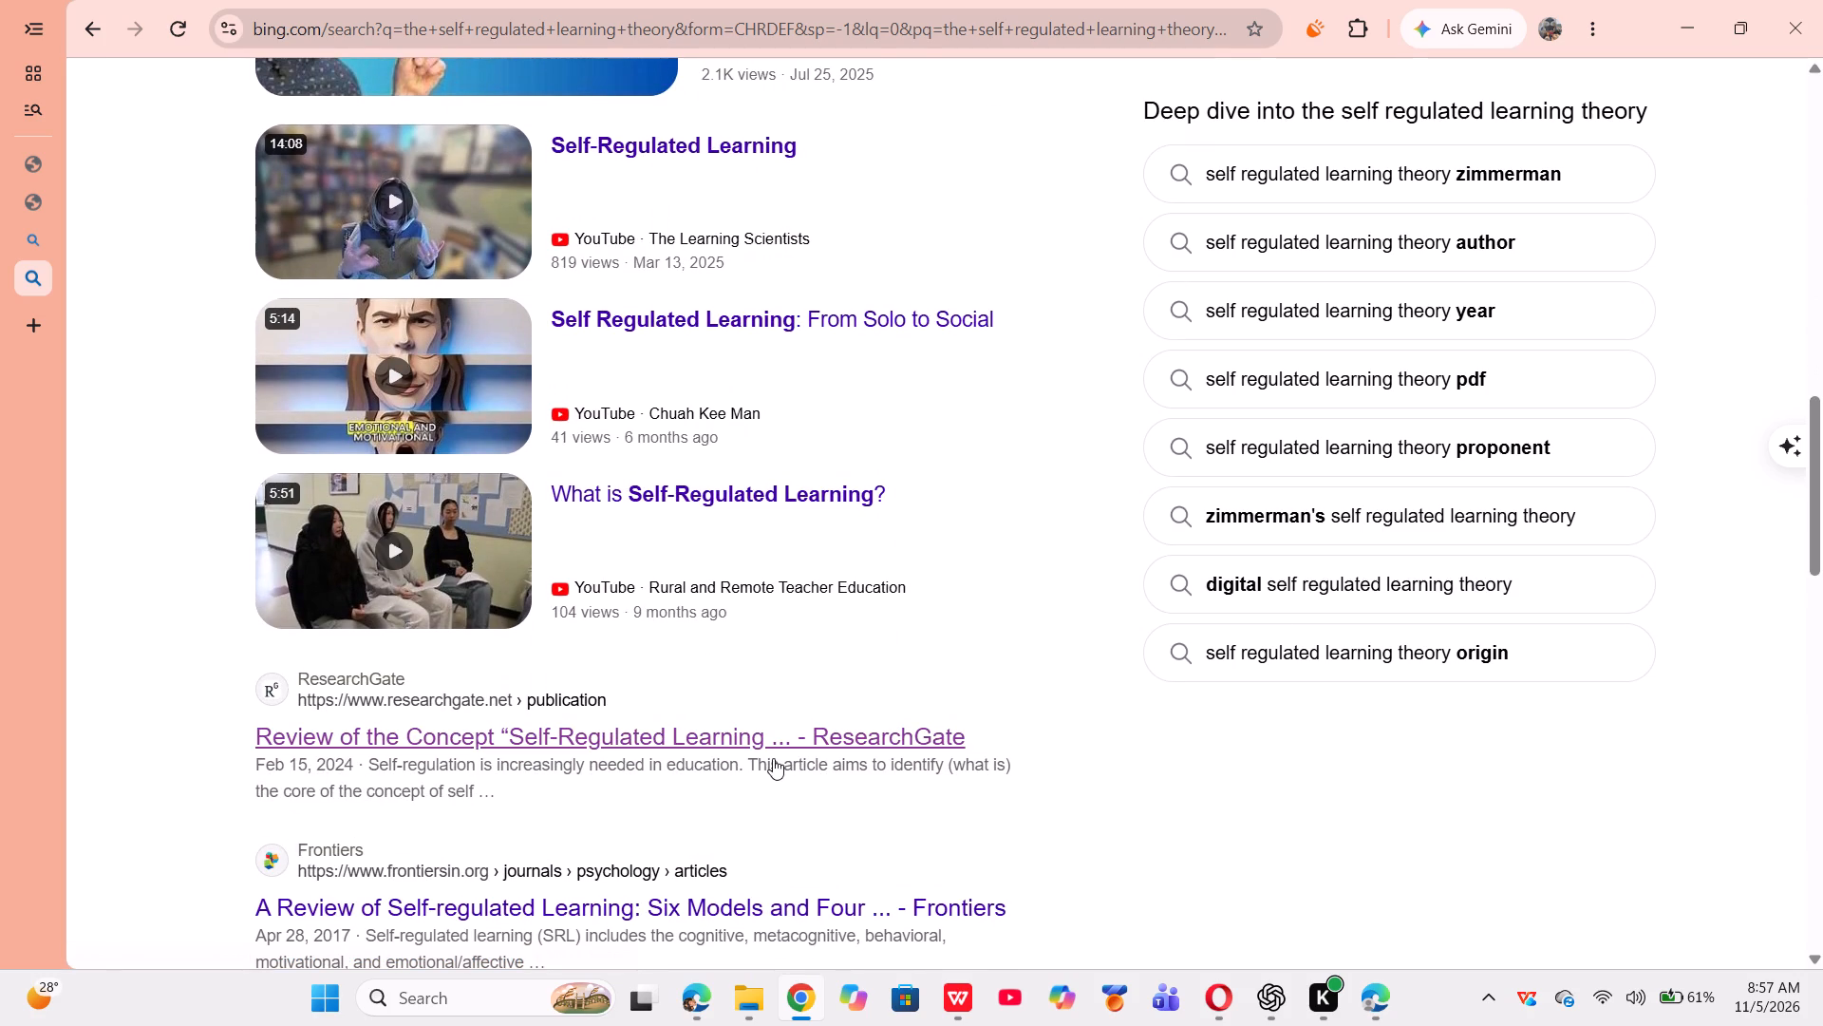
Skim the abstract and opening pages of ResearchGate's Review of the Concept "Self-Regulated Learning", dismiss its sign-up prompt, and return to the search results.
left_click(702, 739)
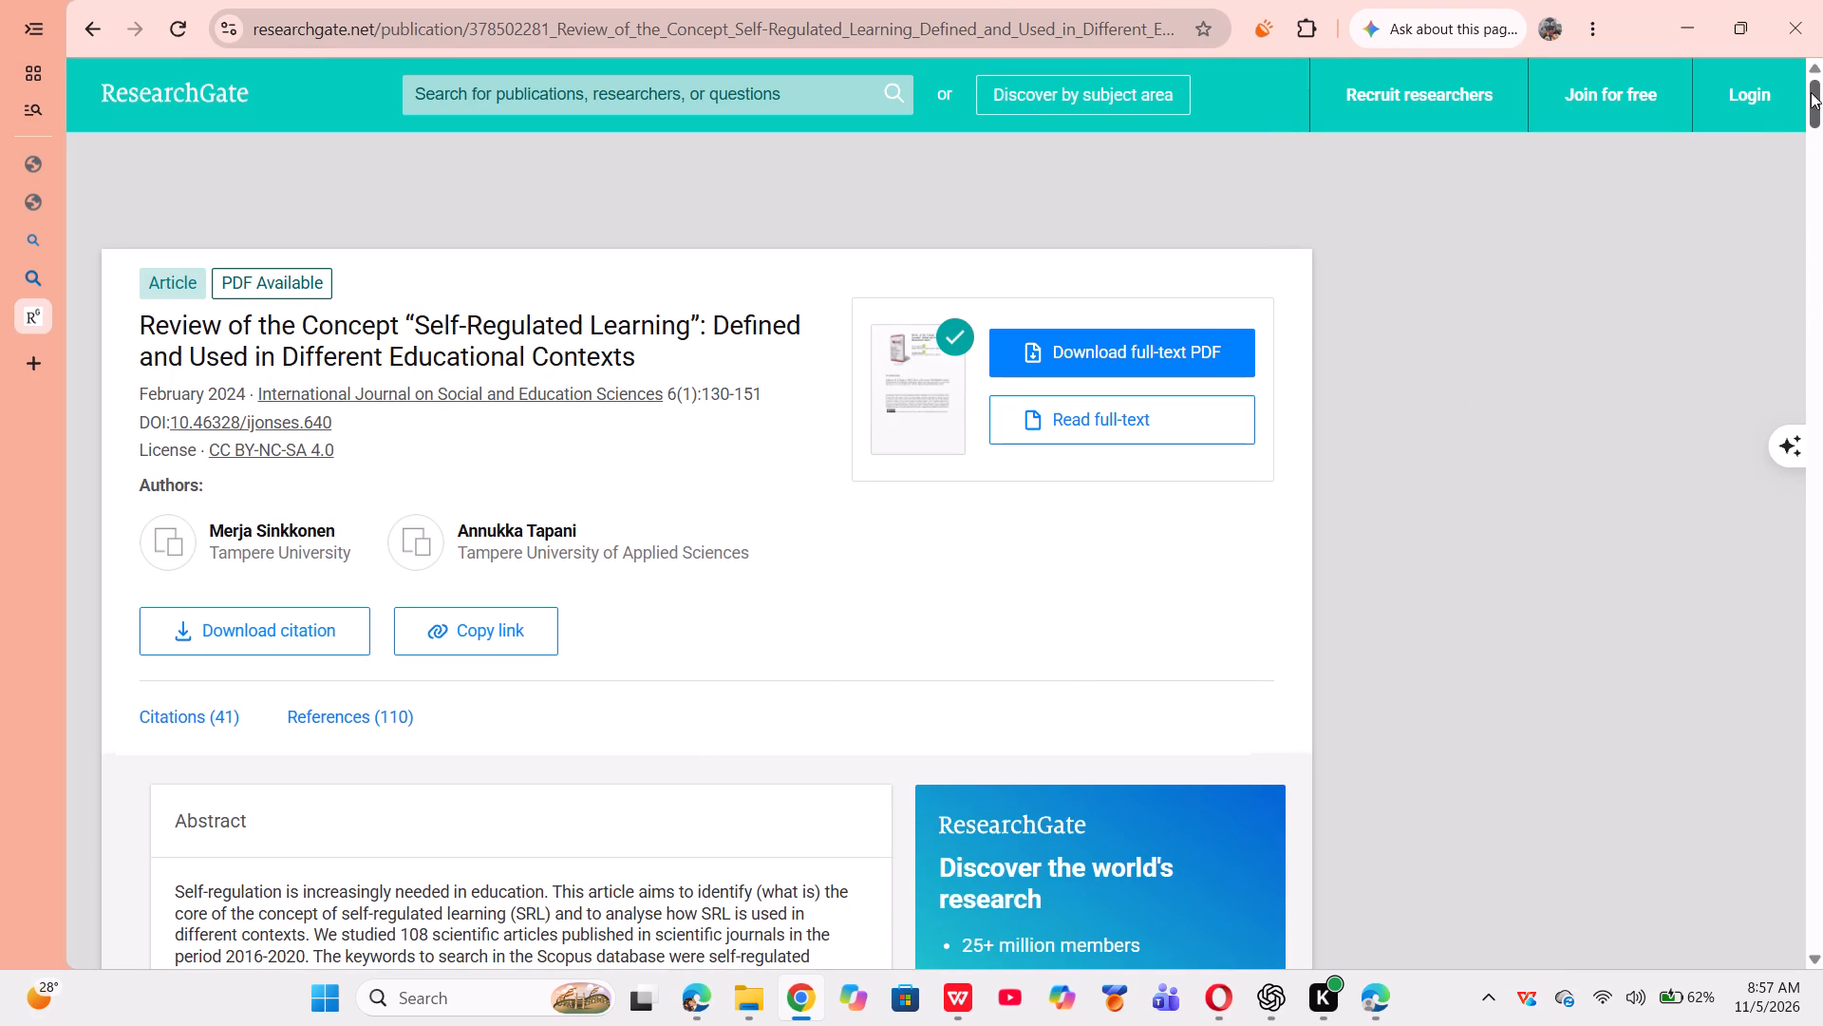
left_click_drag(1814, 93, 1814, 106)
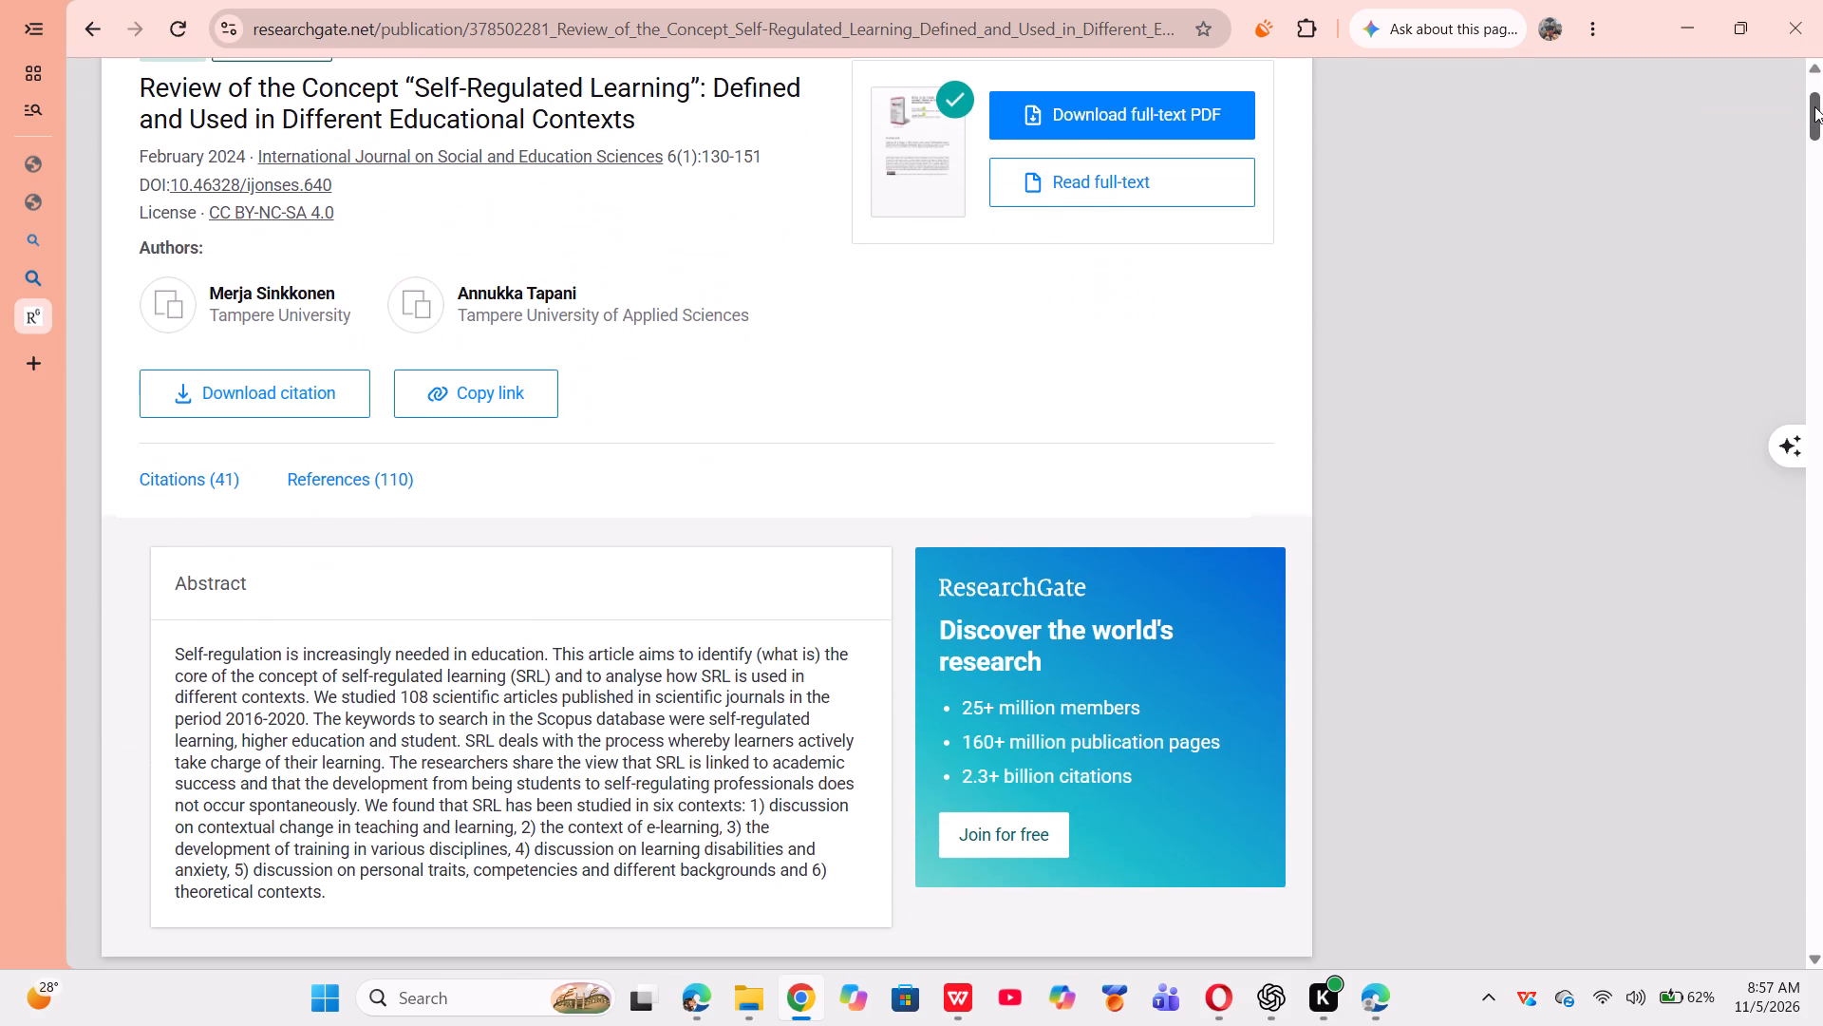
left_click_drag(1814, 106, 1817, 146)
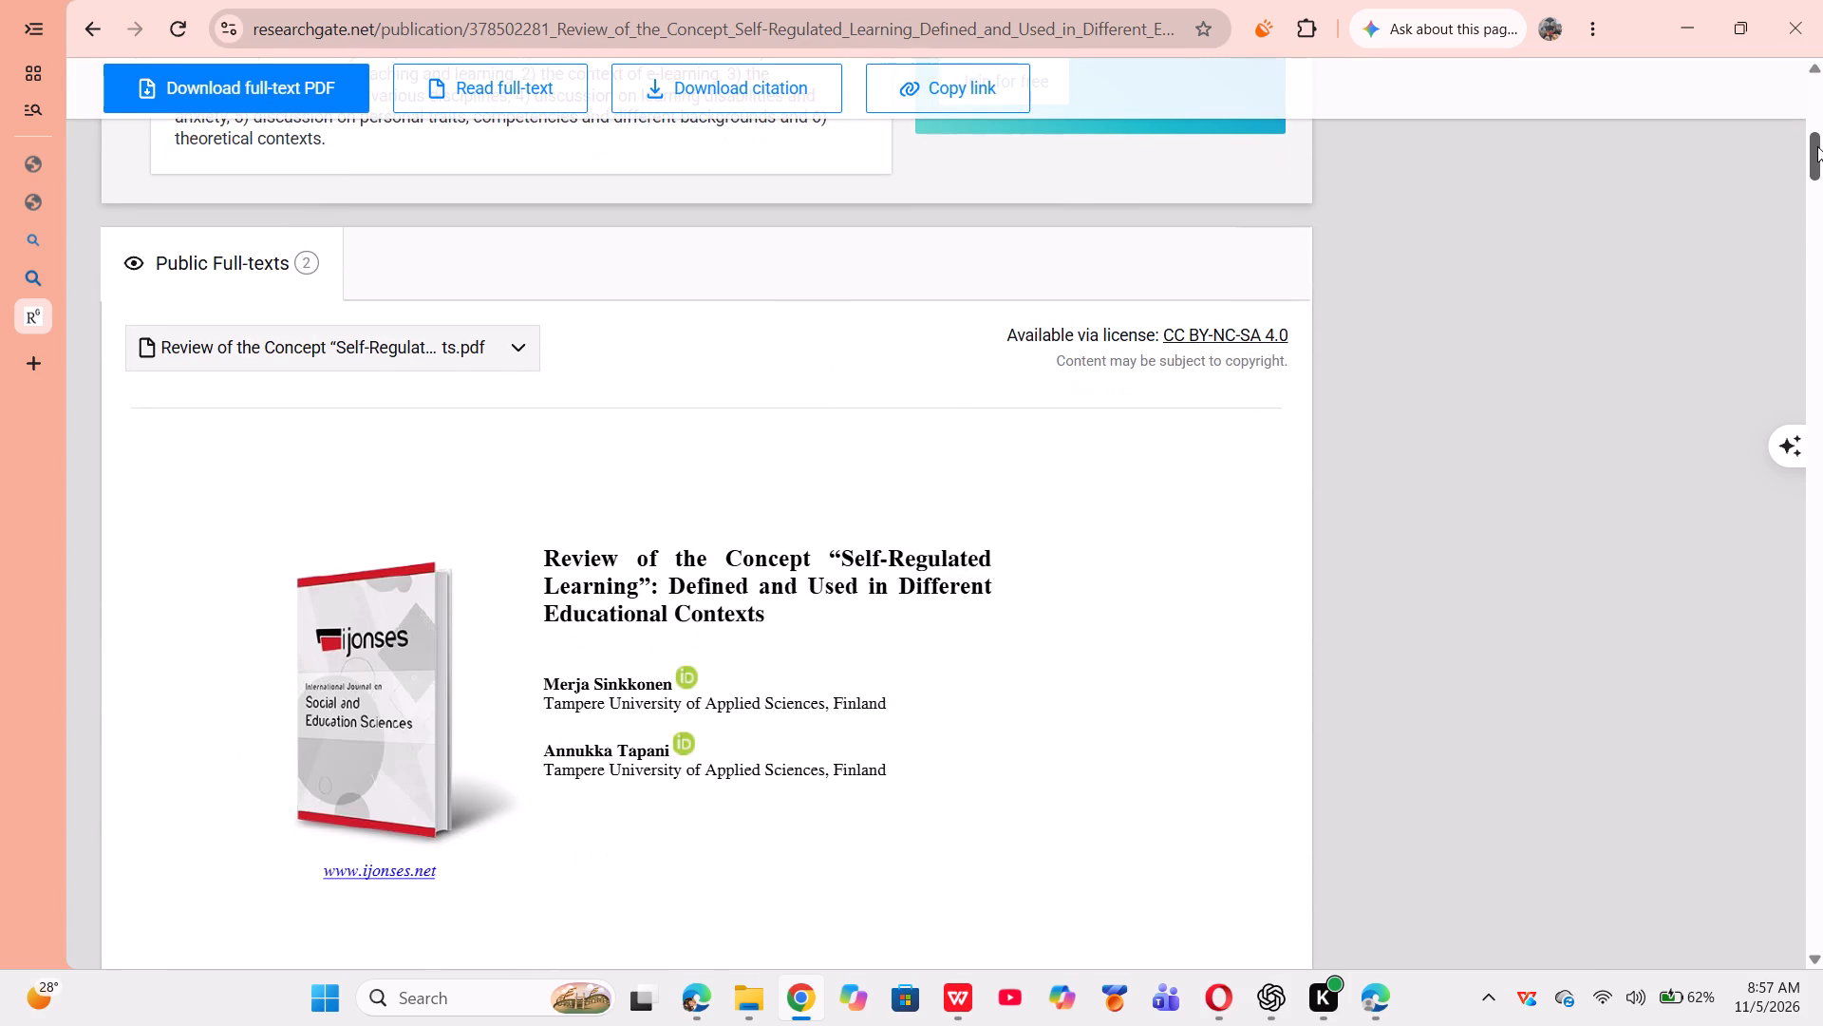
left_click_drag(1817, 146, 1822, 199)
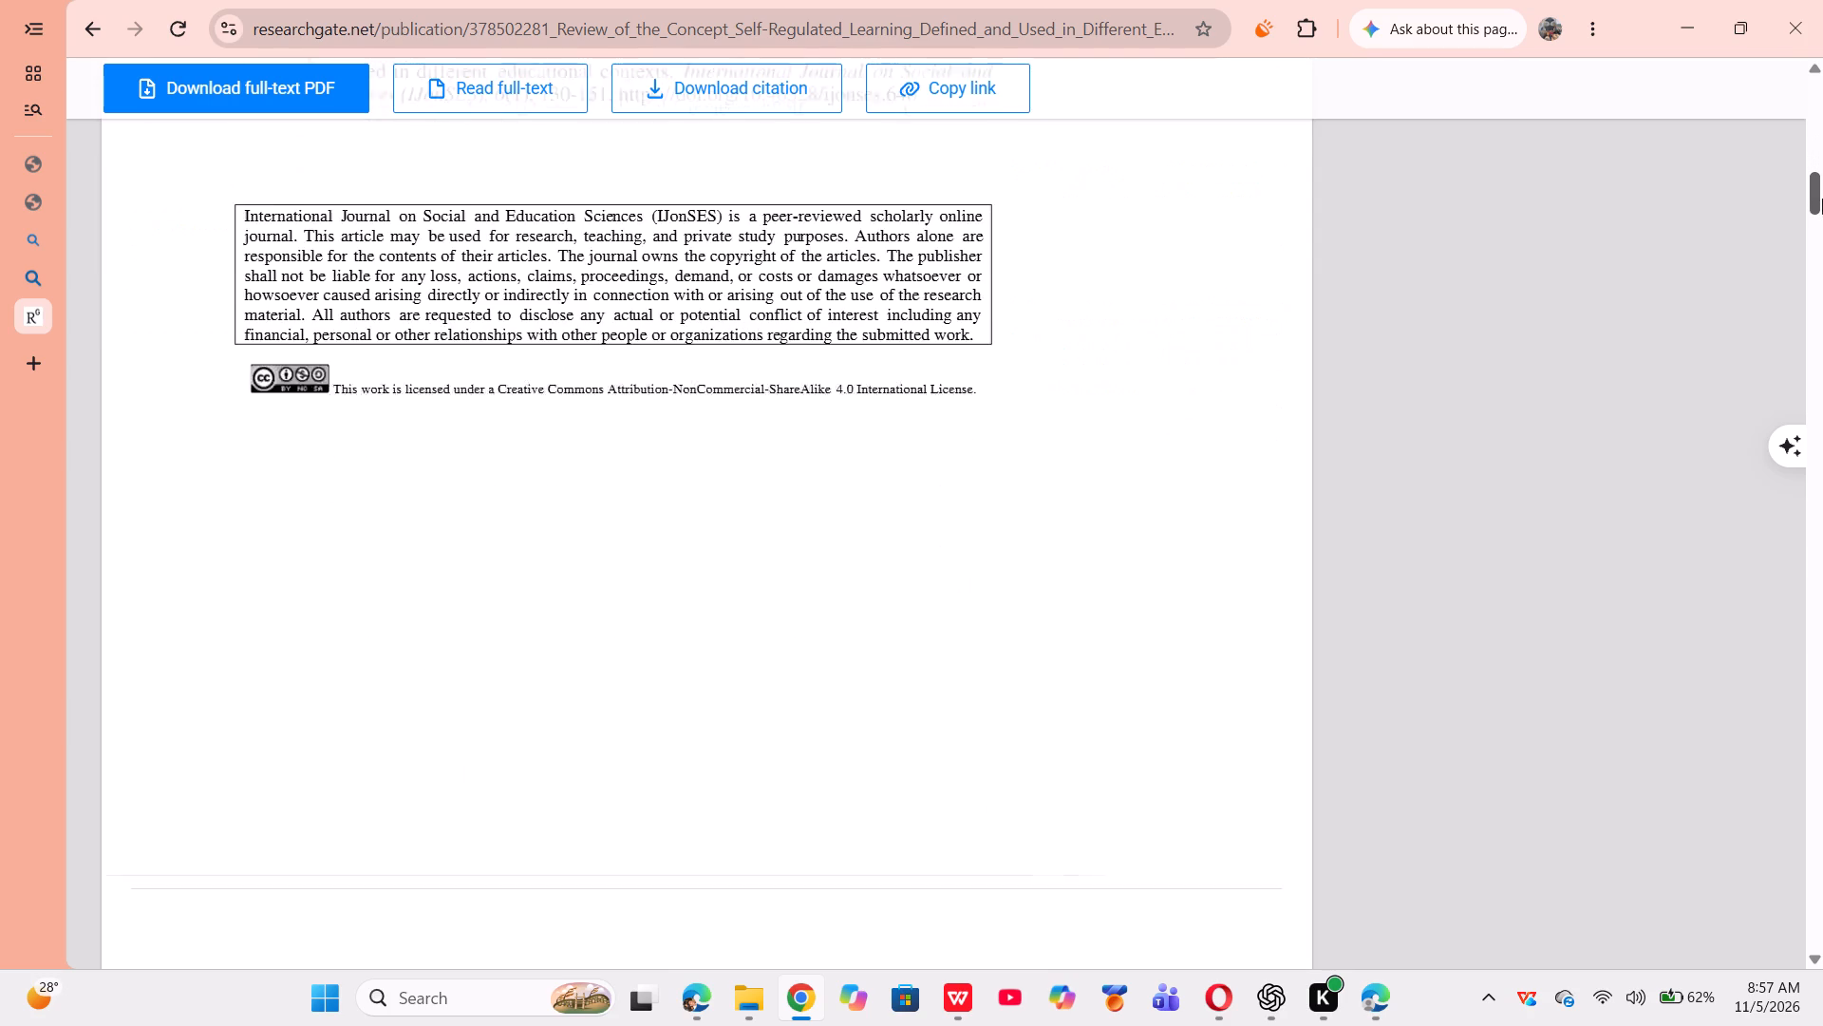
left_click_drag(1822, 199, 1803, 7)
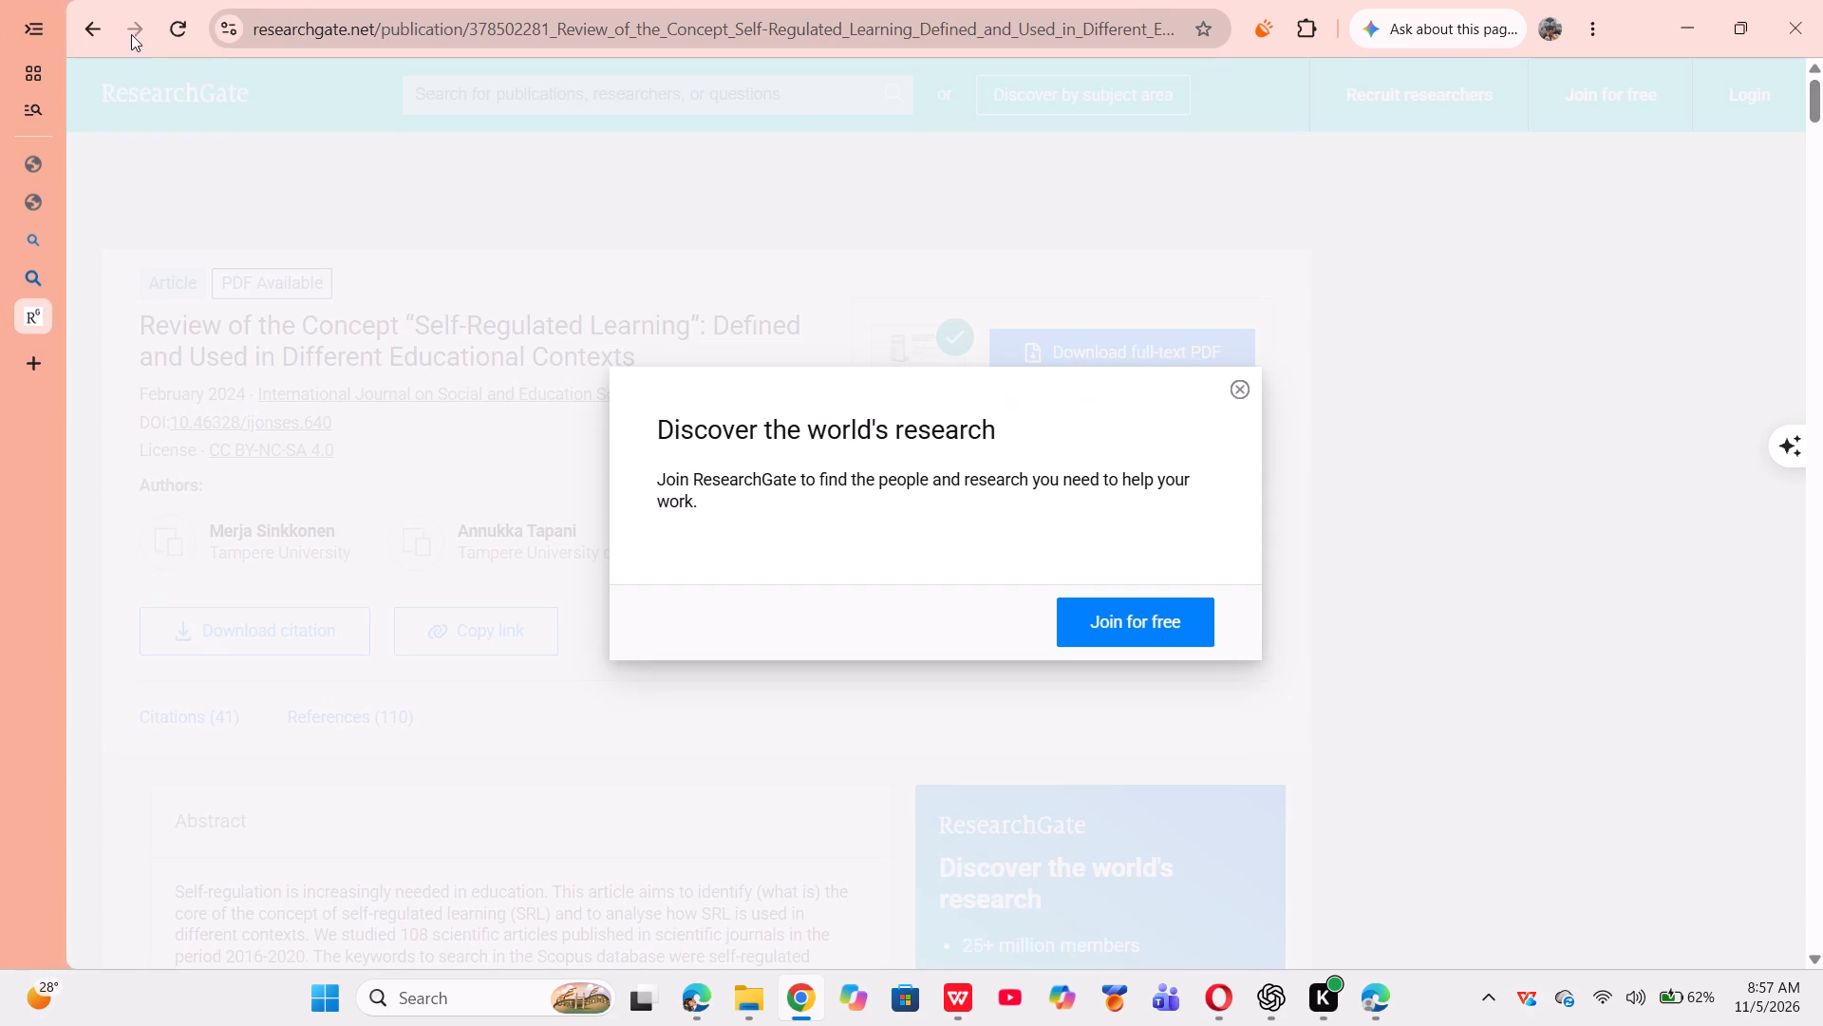
left_click(97, 20)
left_click(1241, 384)
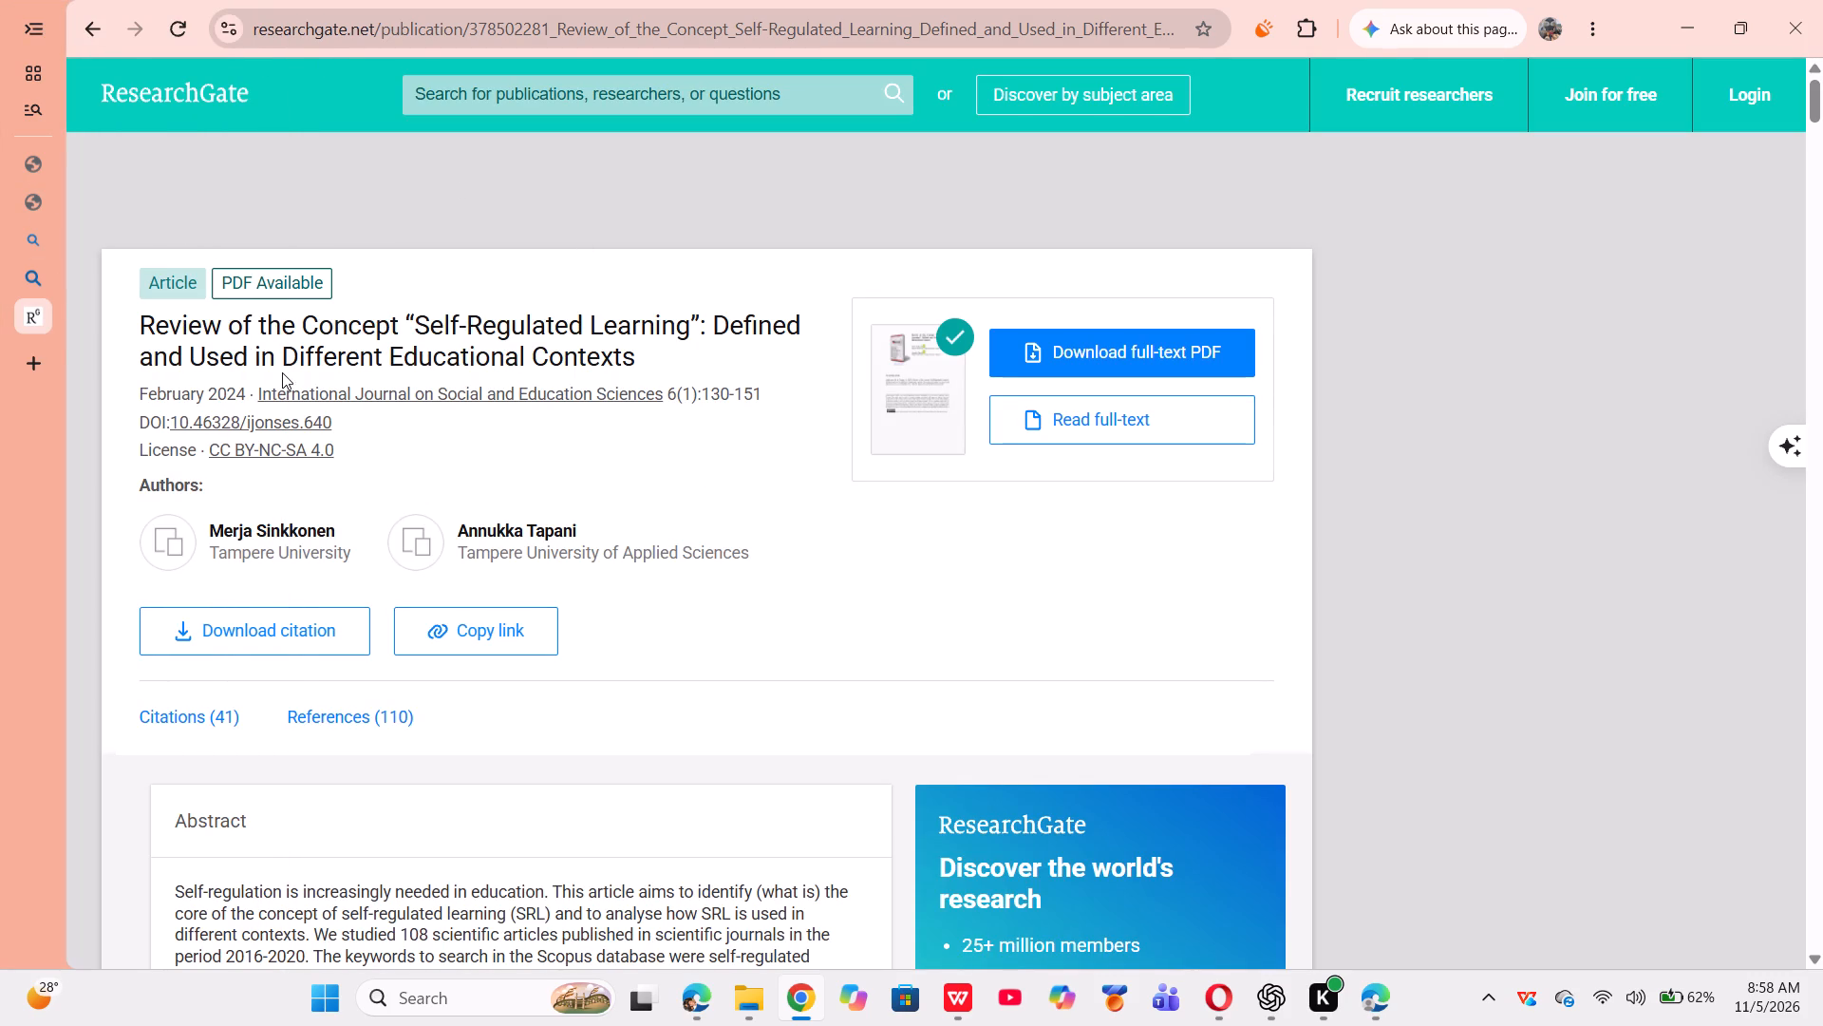
left_click(257, 319)
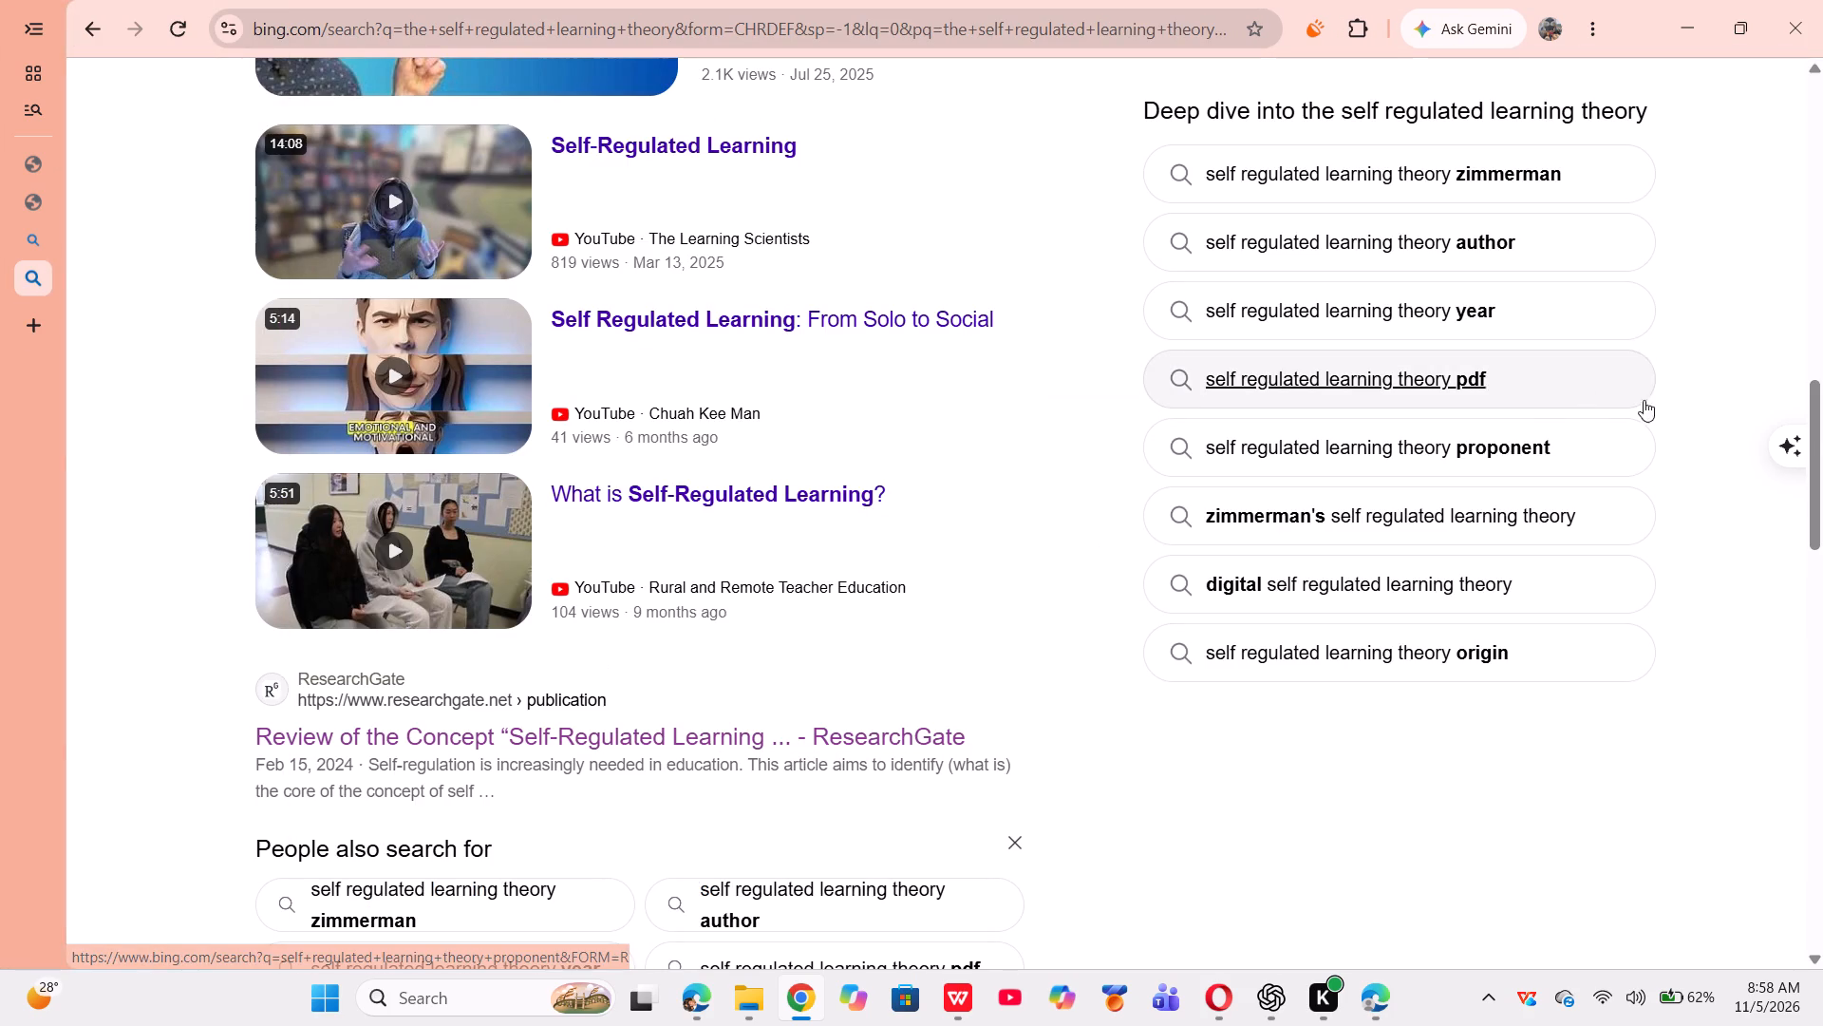
Open the Educational Technology article on self-regulated learning and read its introduction and the "What Is Self-Regulated Learning?" section.
left_click_drag(1814, 427, 1822, 539)
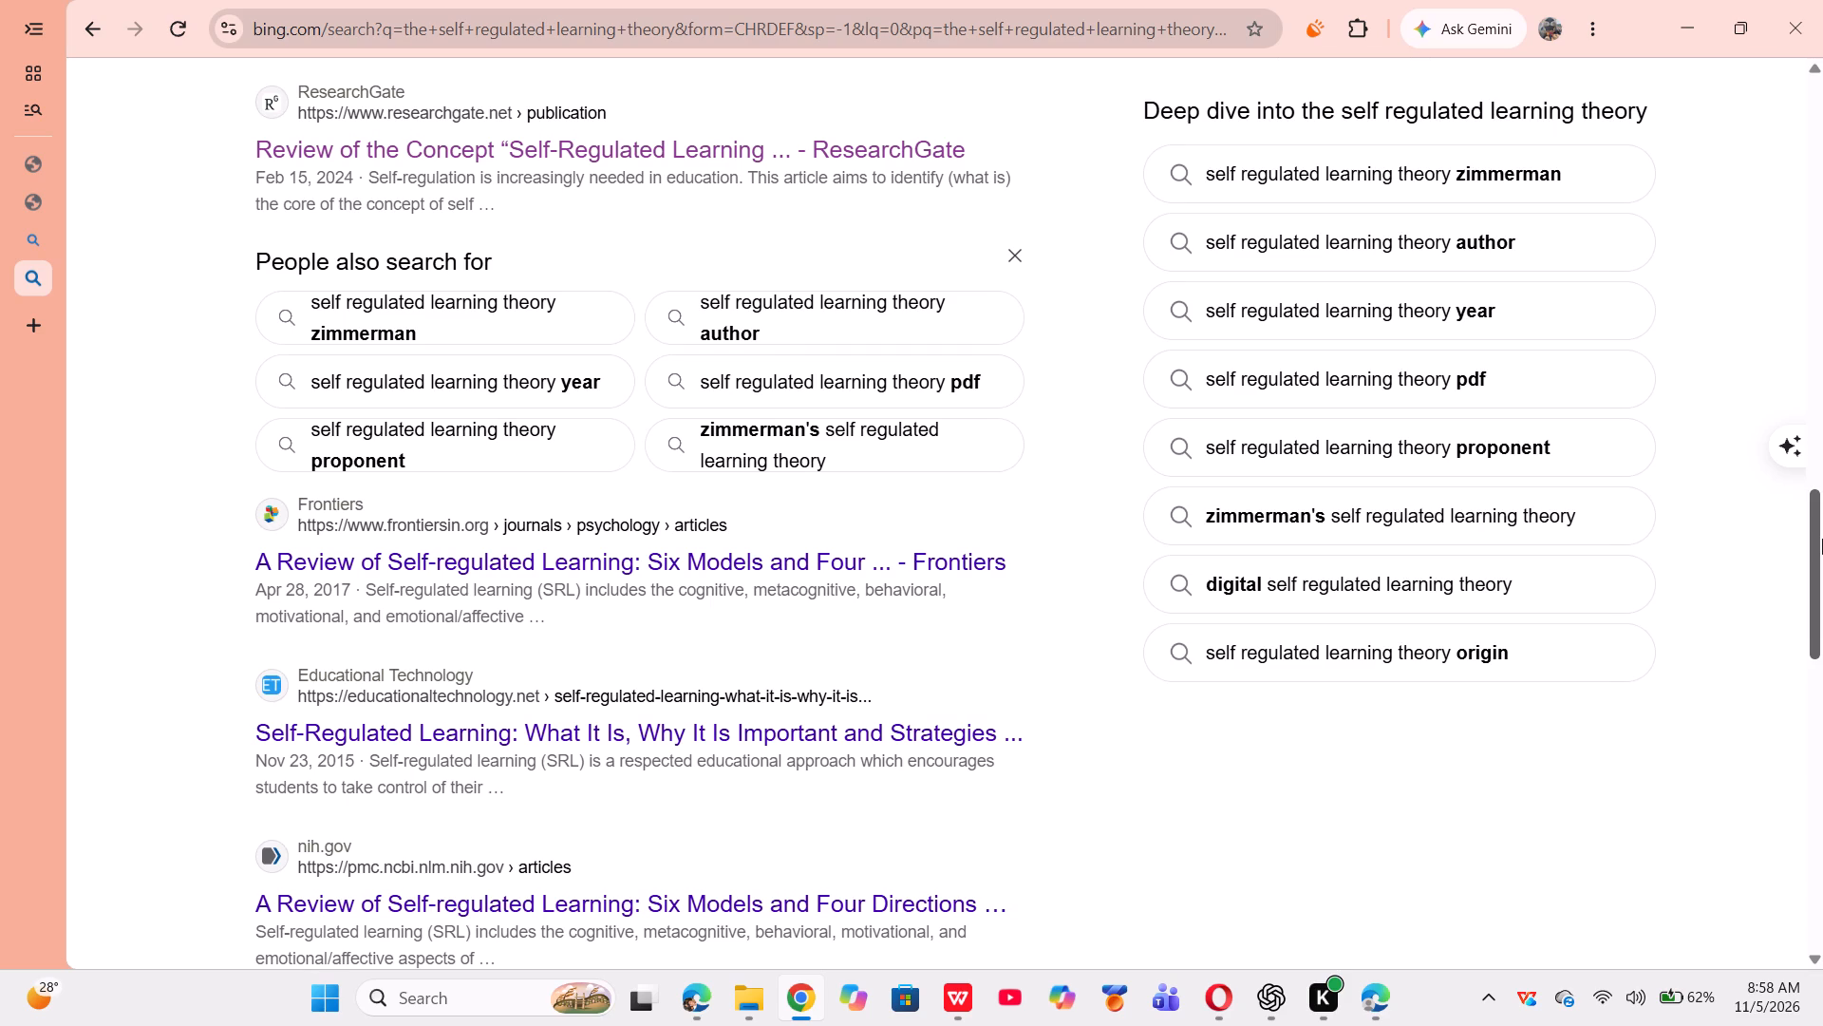
left_click_drag(1822, 539, 1822, 562)
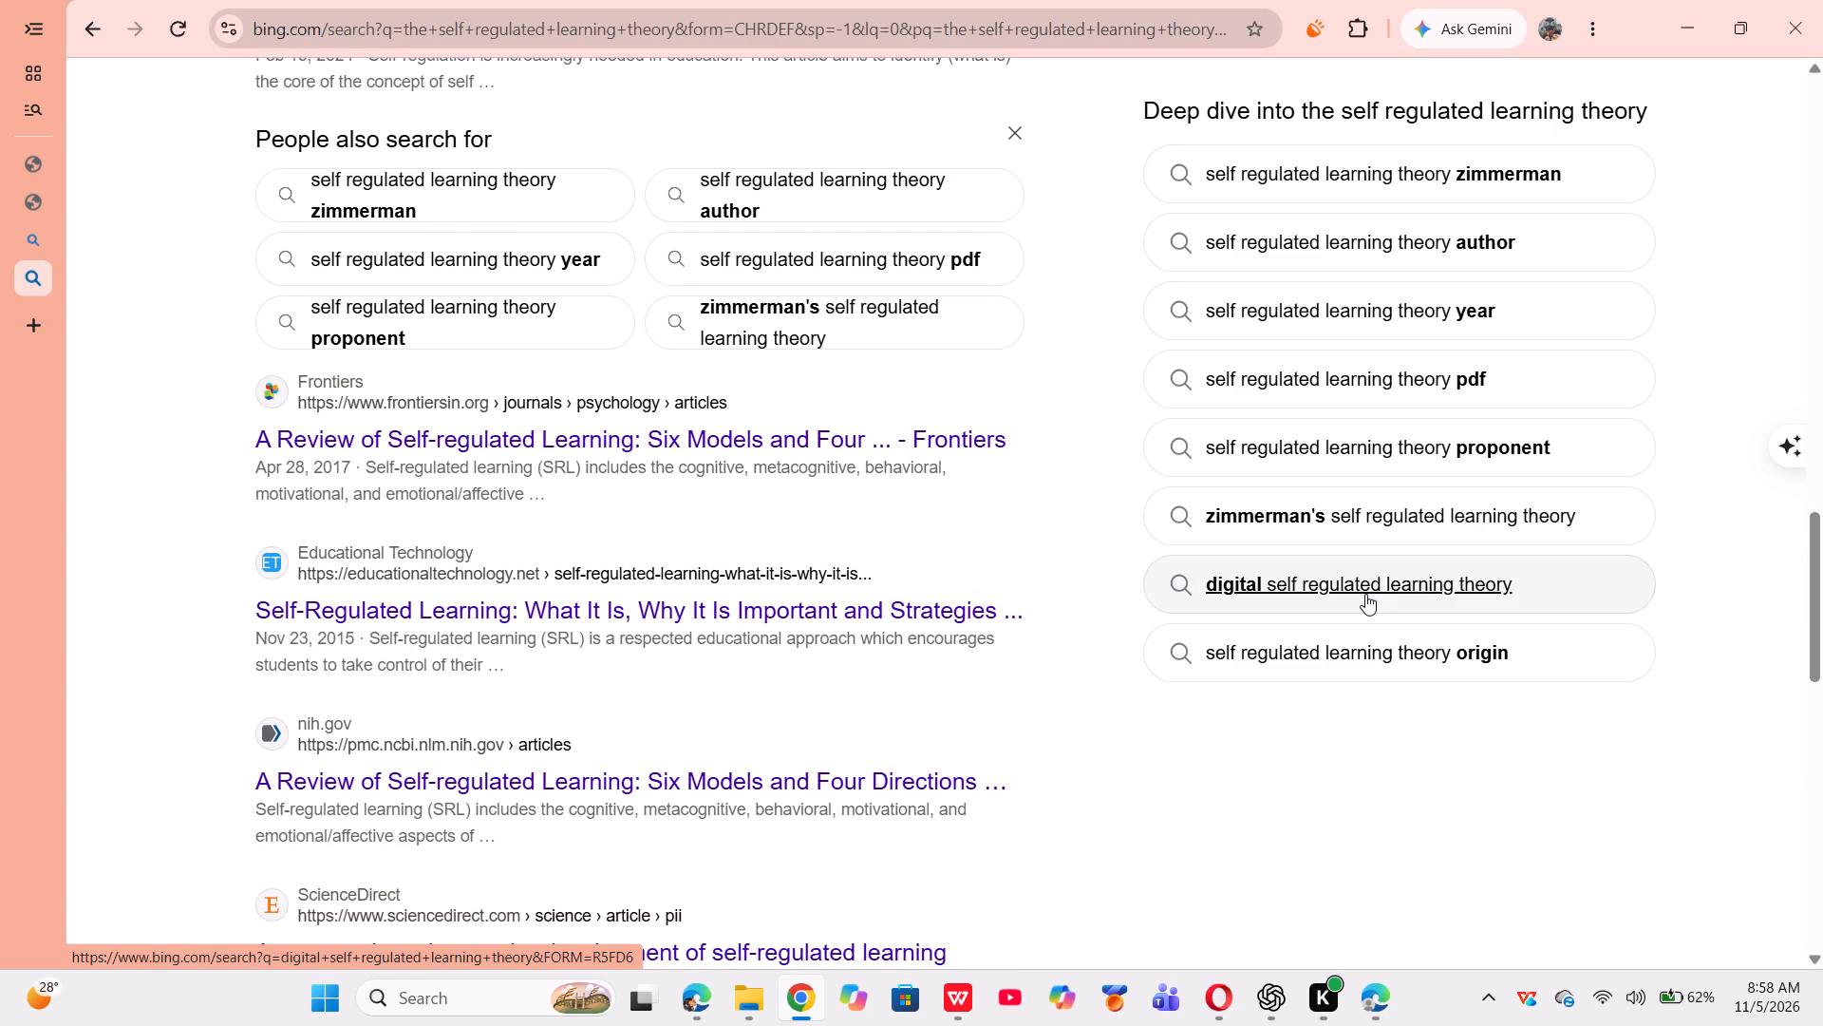
left_click(665, 610)
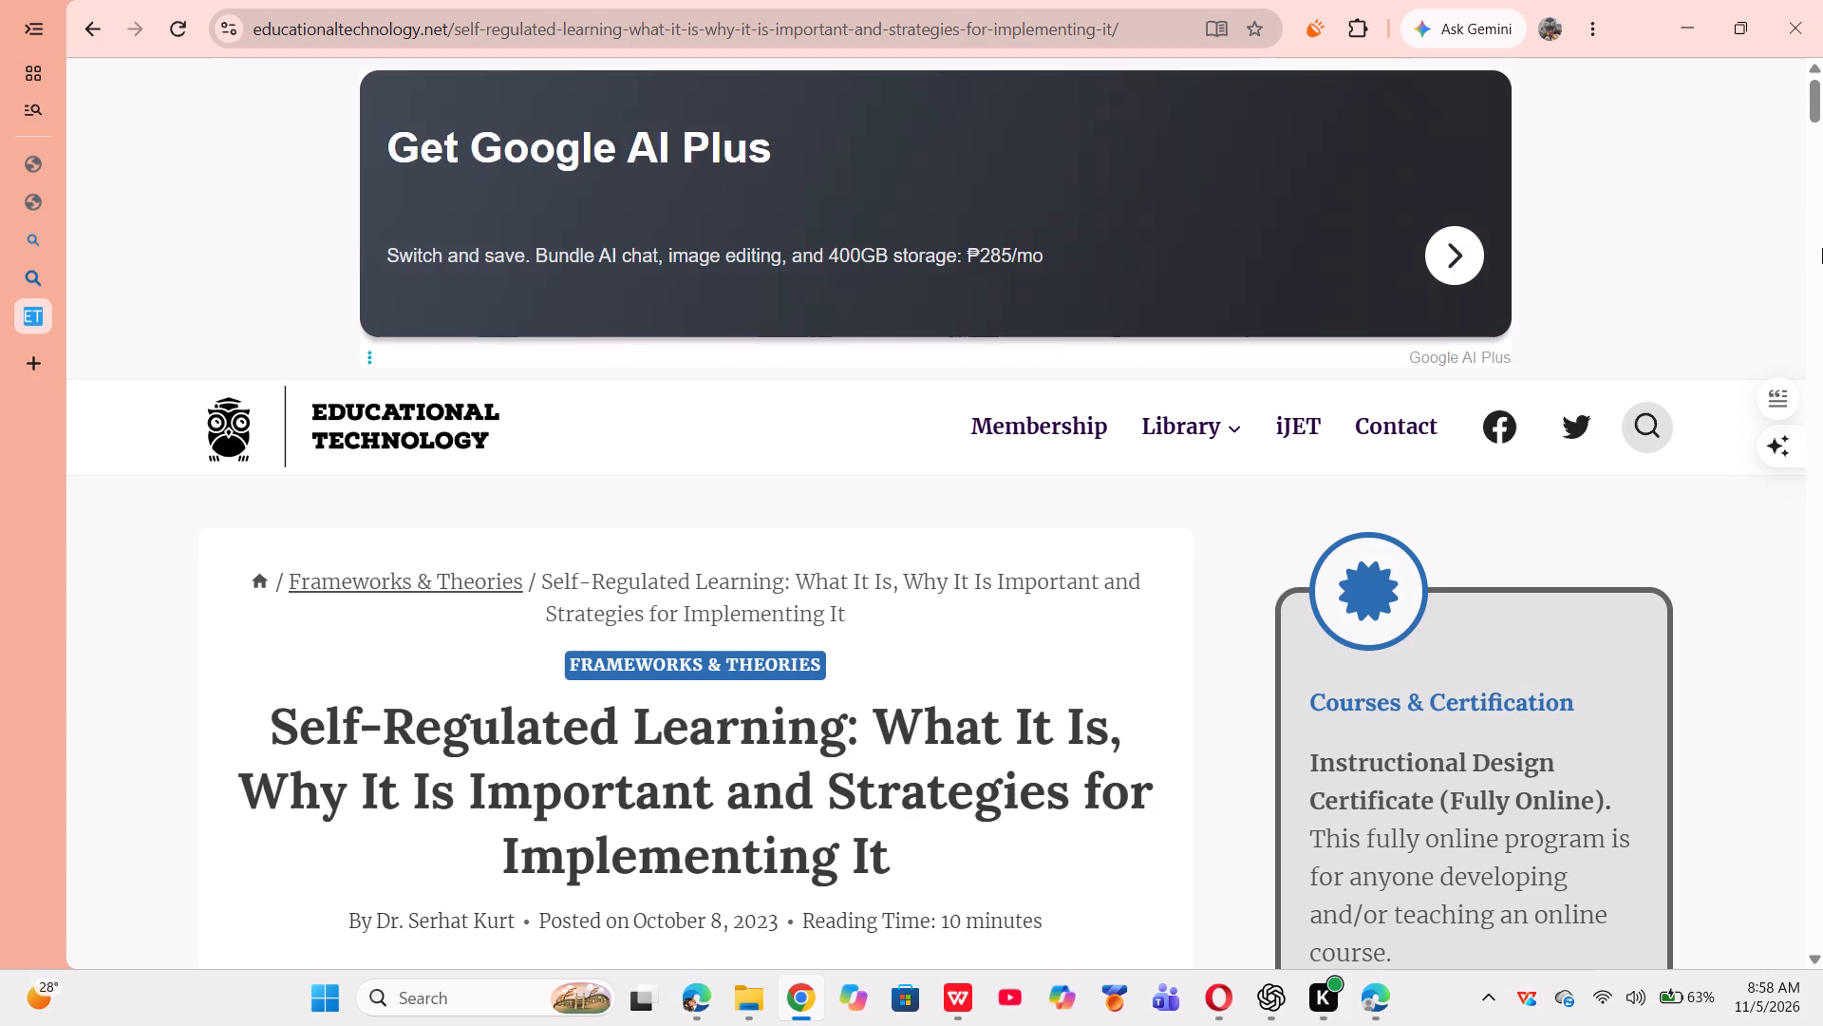
left_click_drag(1814, 94, 1816, 115)
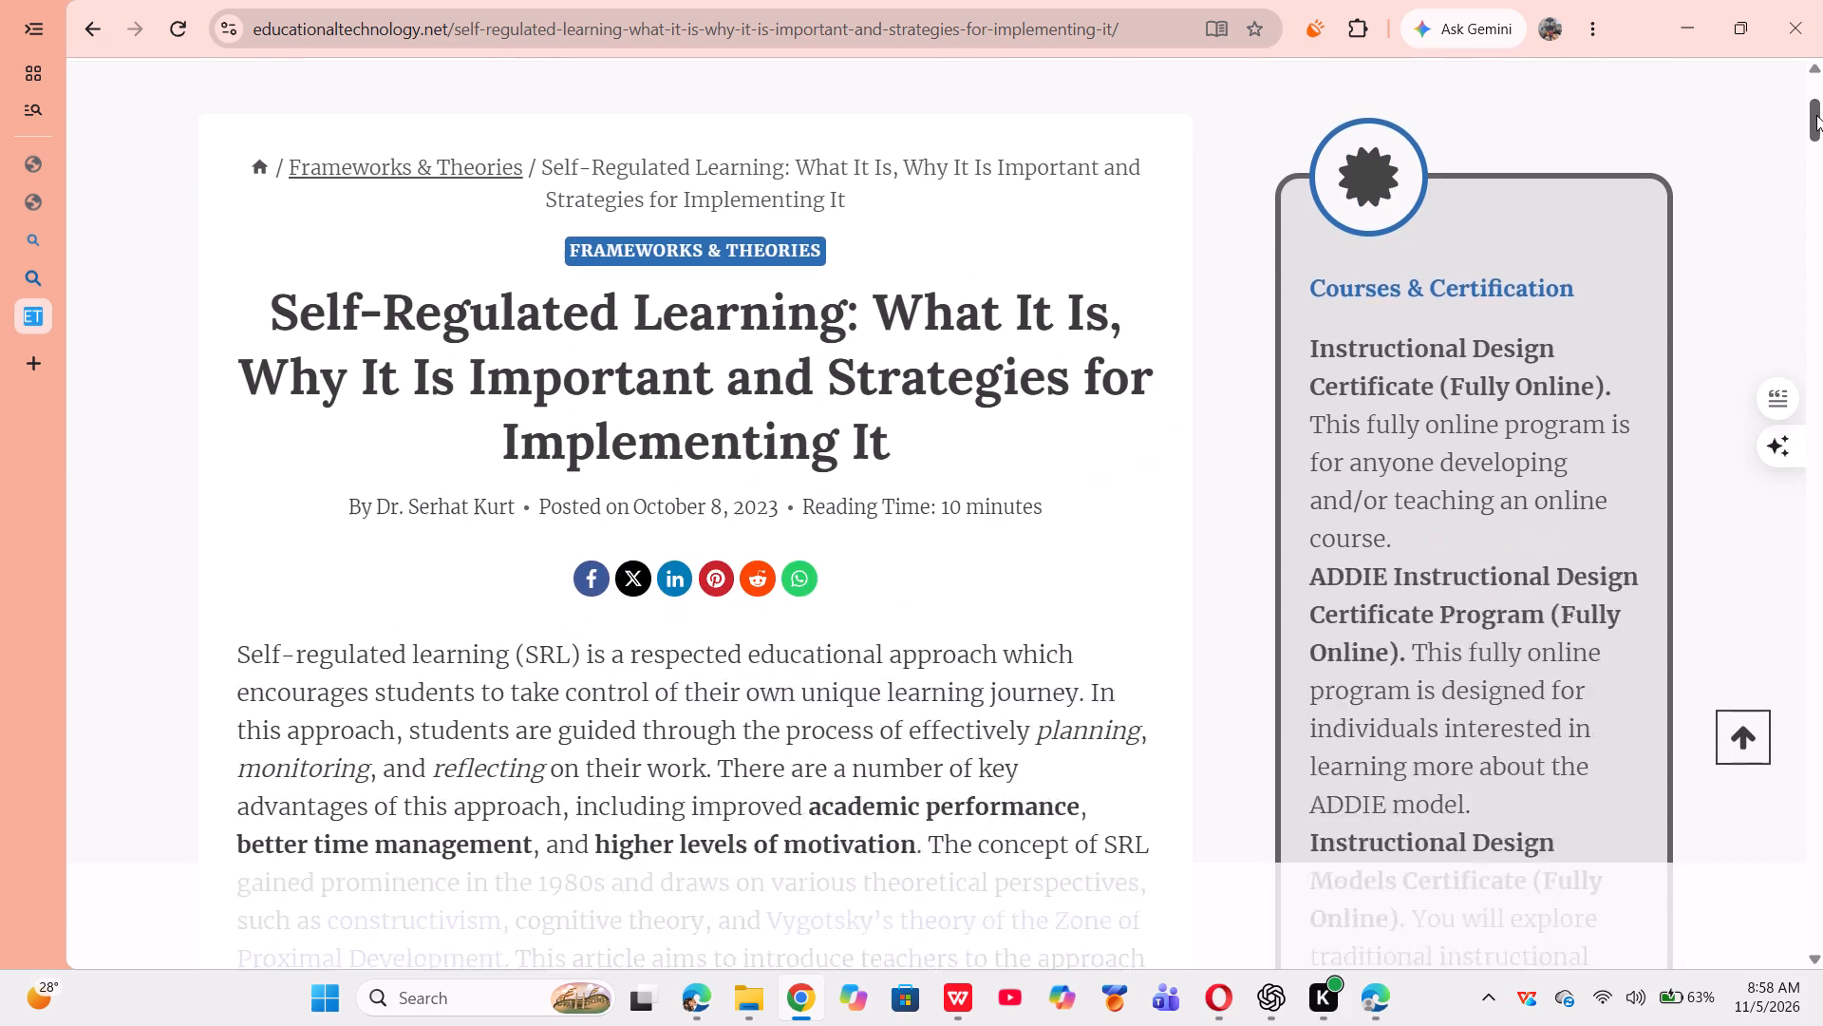
left_click_drag(1816, 115, 1819, 134)
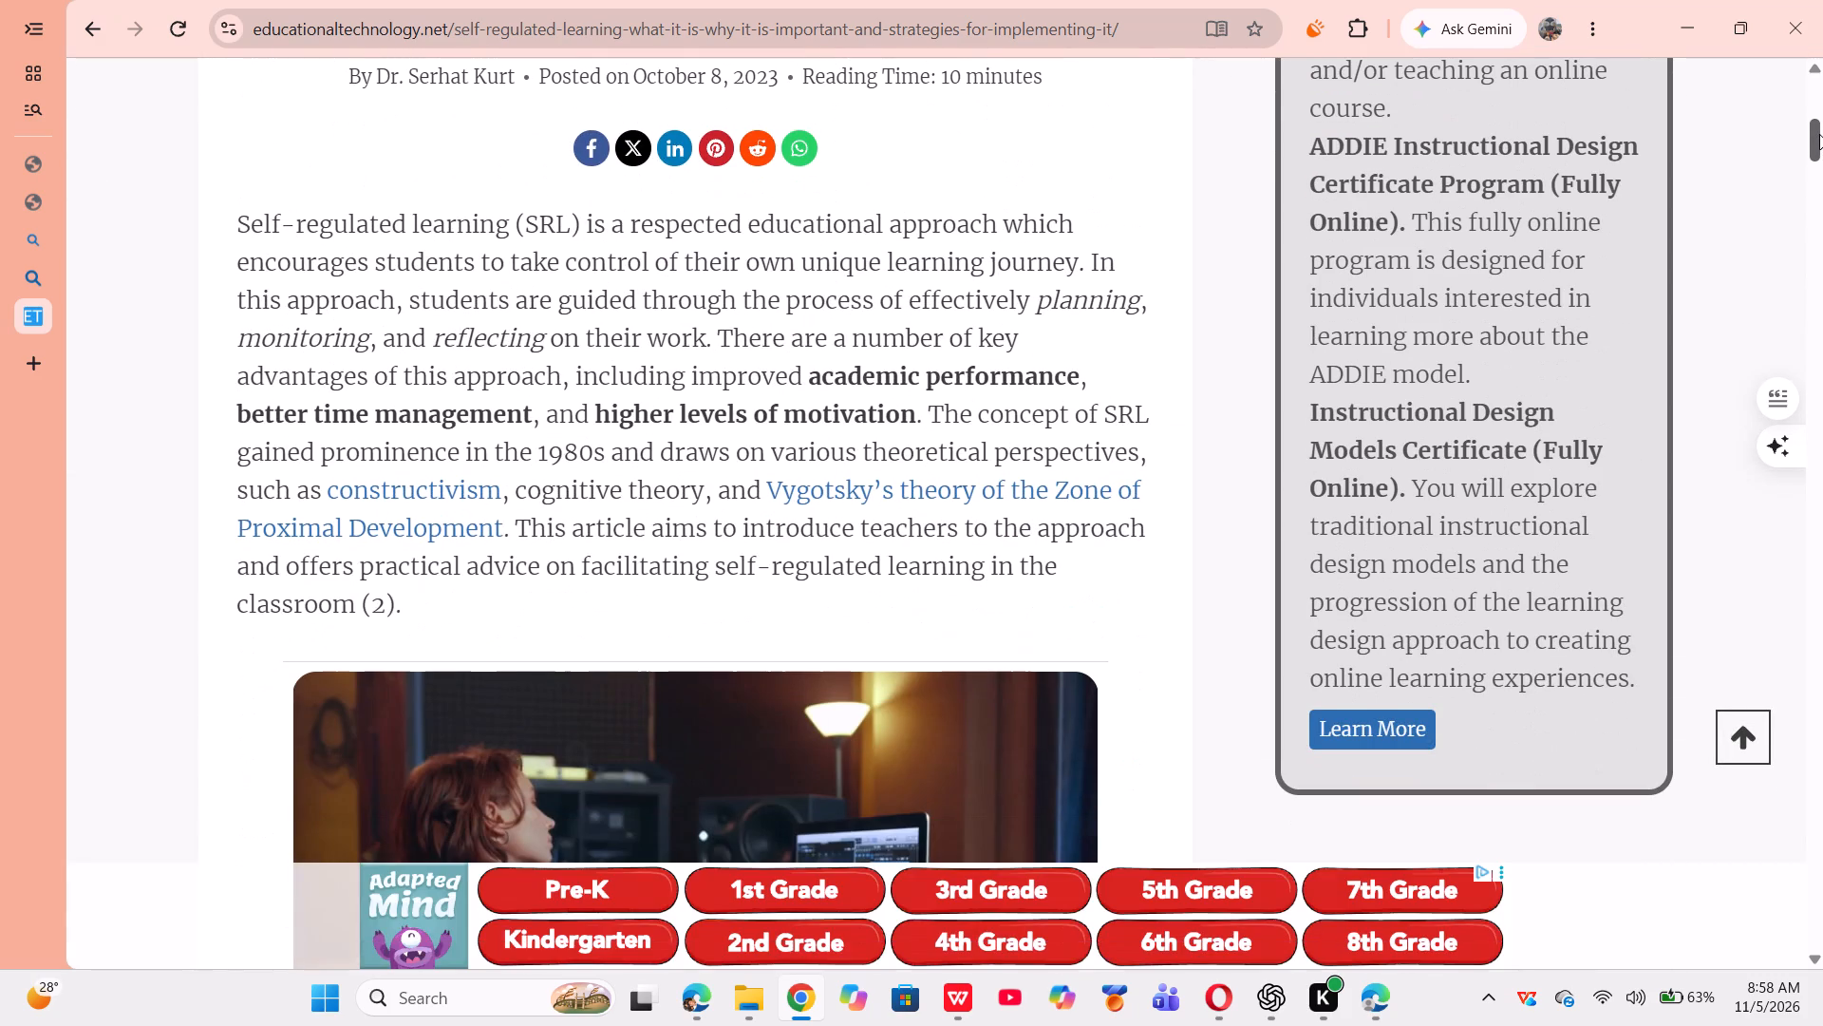
left_click_drag(1819, 134, 1822, 175)
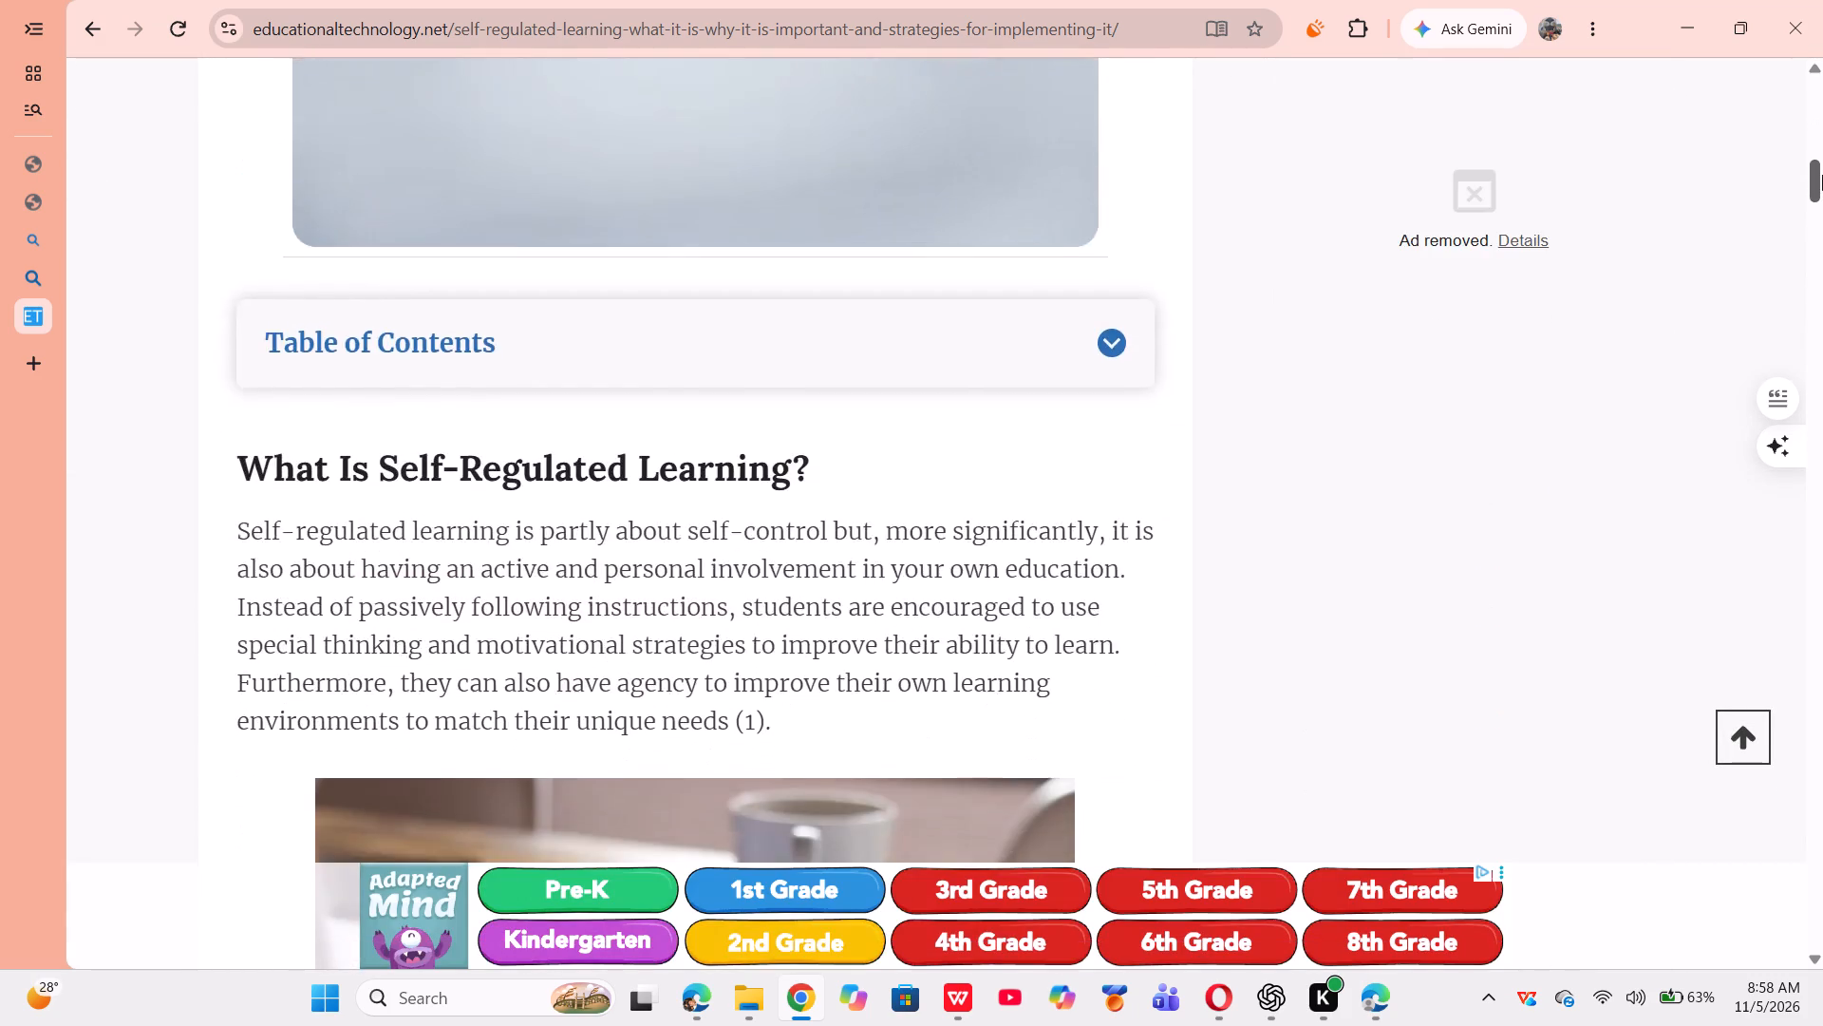
left_click_drag(1822, 175, 1822, 179)
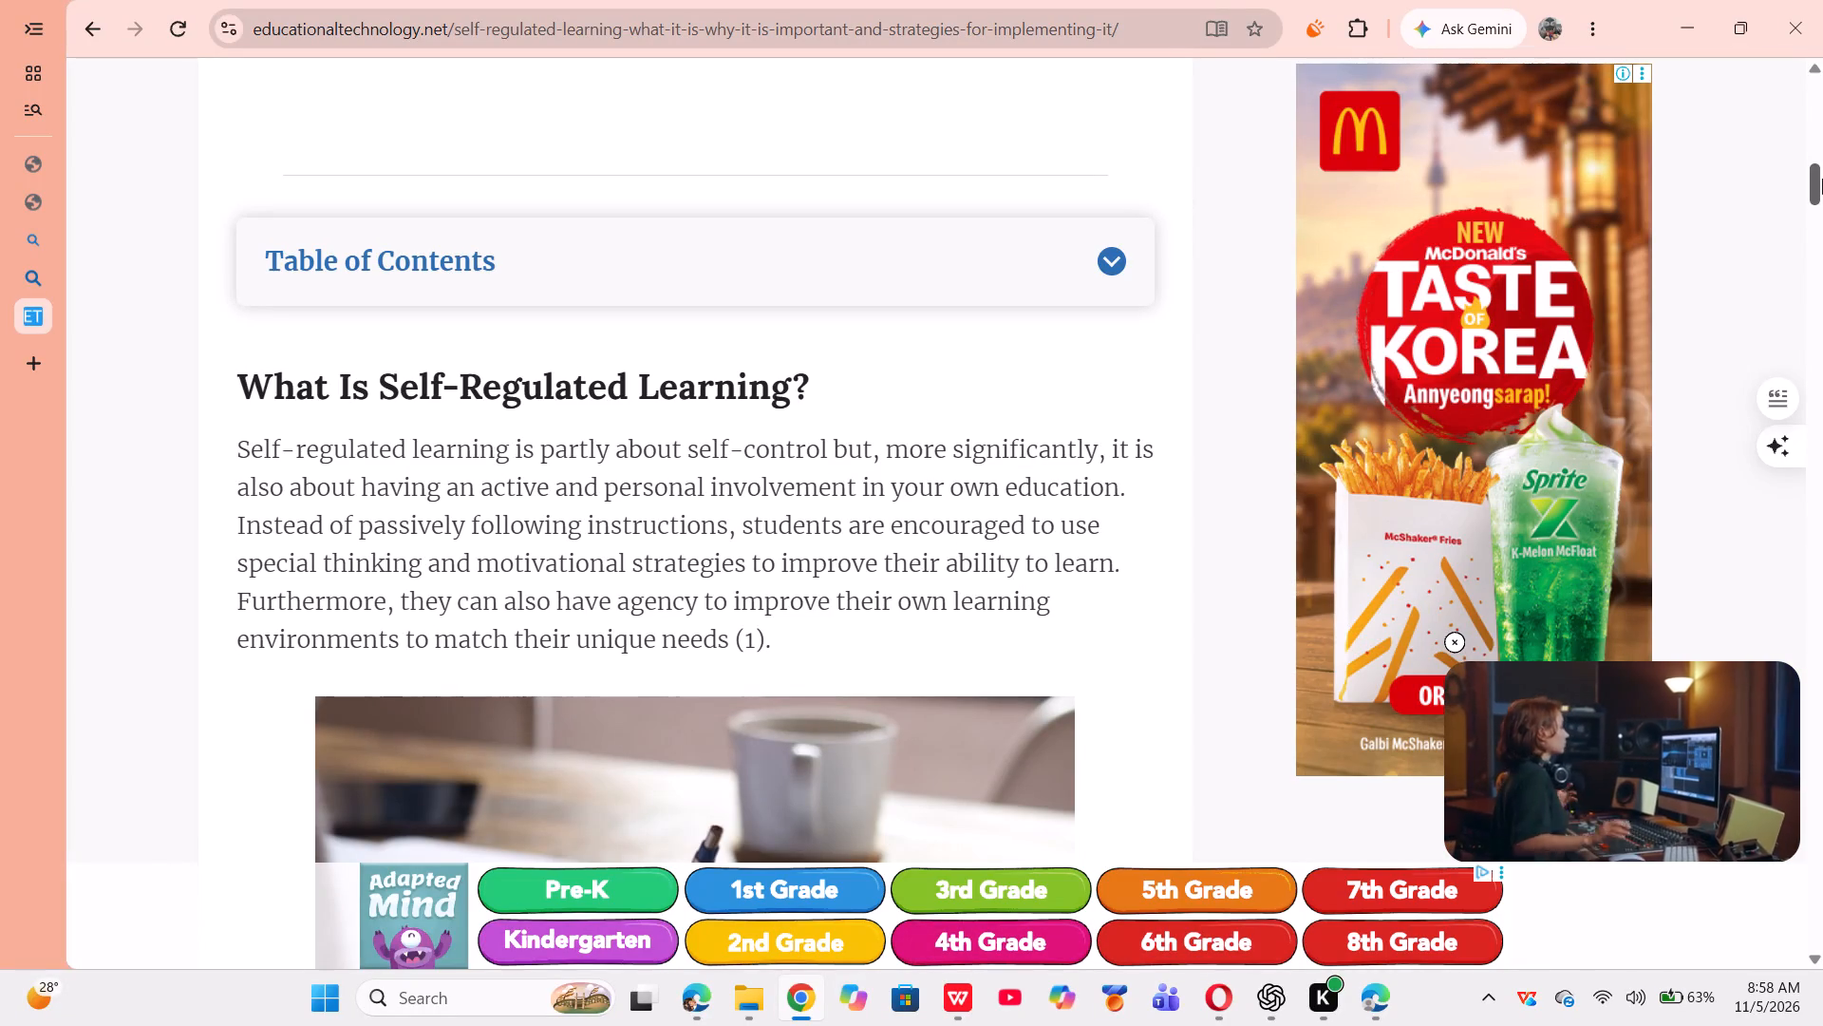
left_click_drag(1822, 179, 1822, 177)
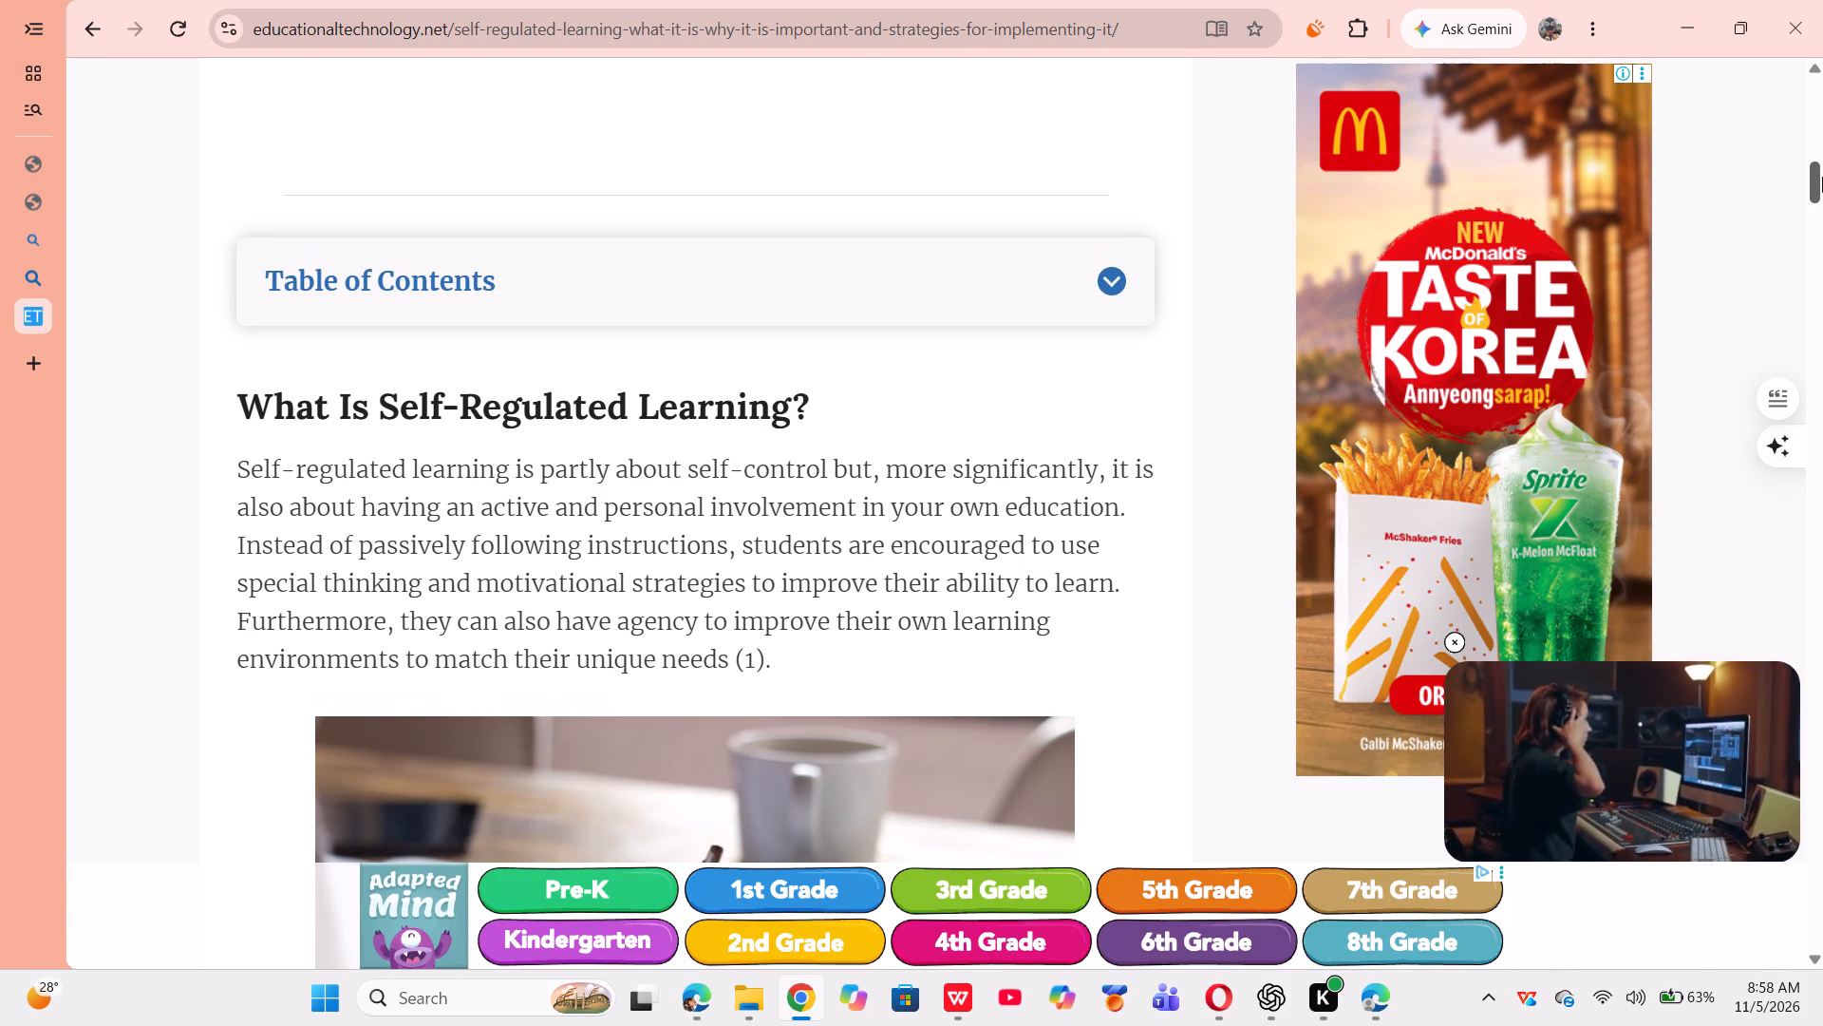
left_click_drag(1822, 177, 1821, 176)
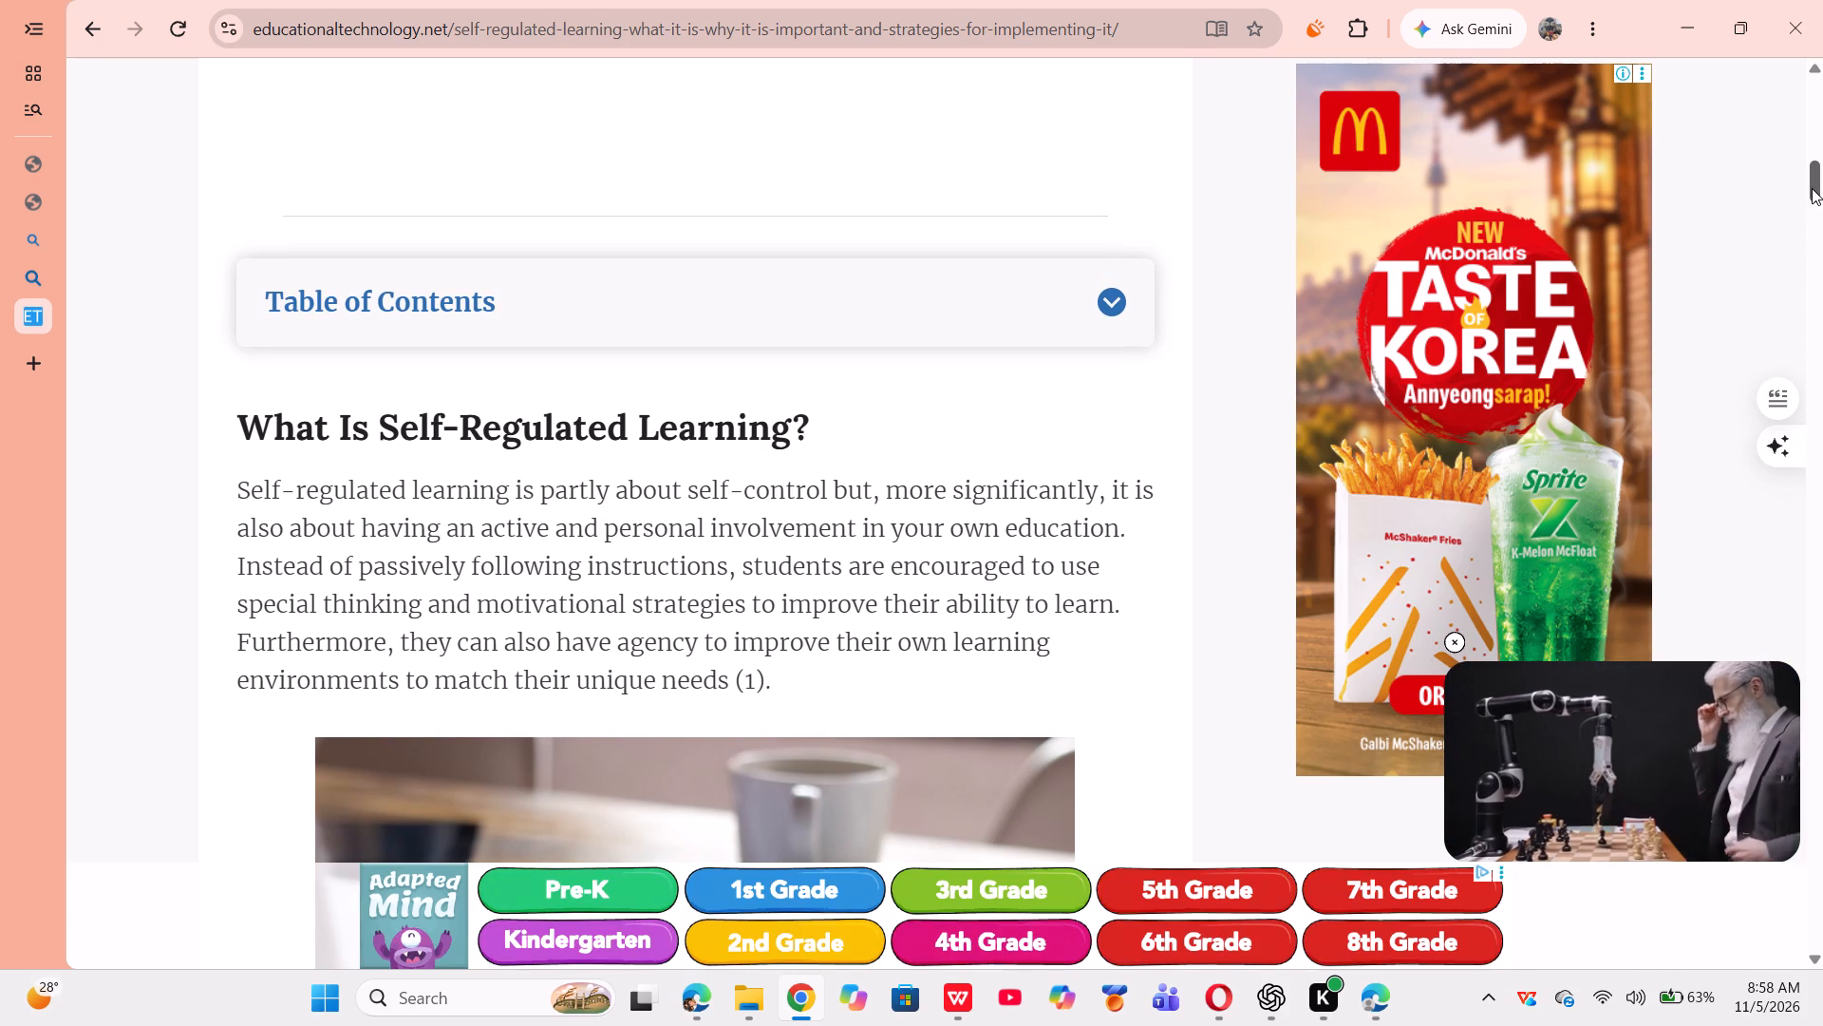
Read the article's passage on SRL's benefits and its strategies through Planning Classwork, and return toward the definition section.
left_click_drag(1815, 188, 1821, 220)
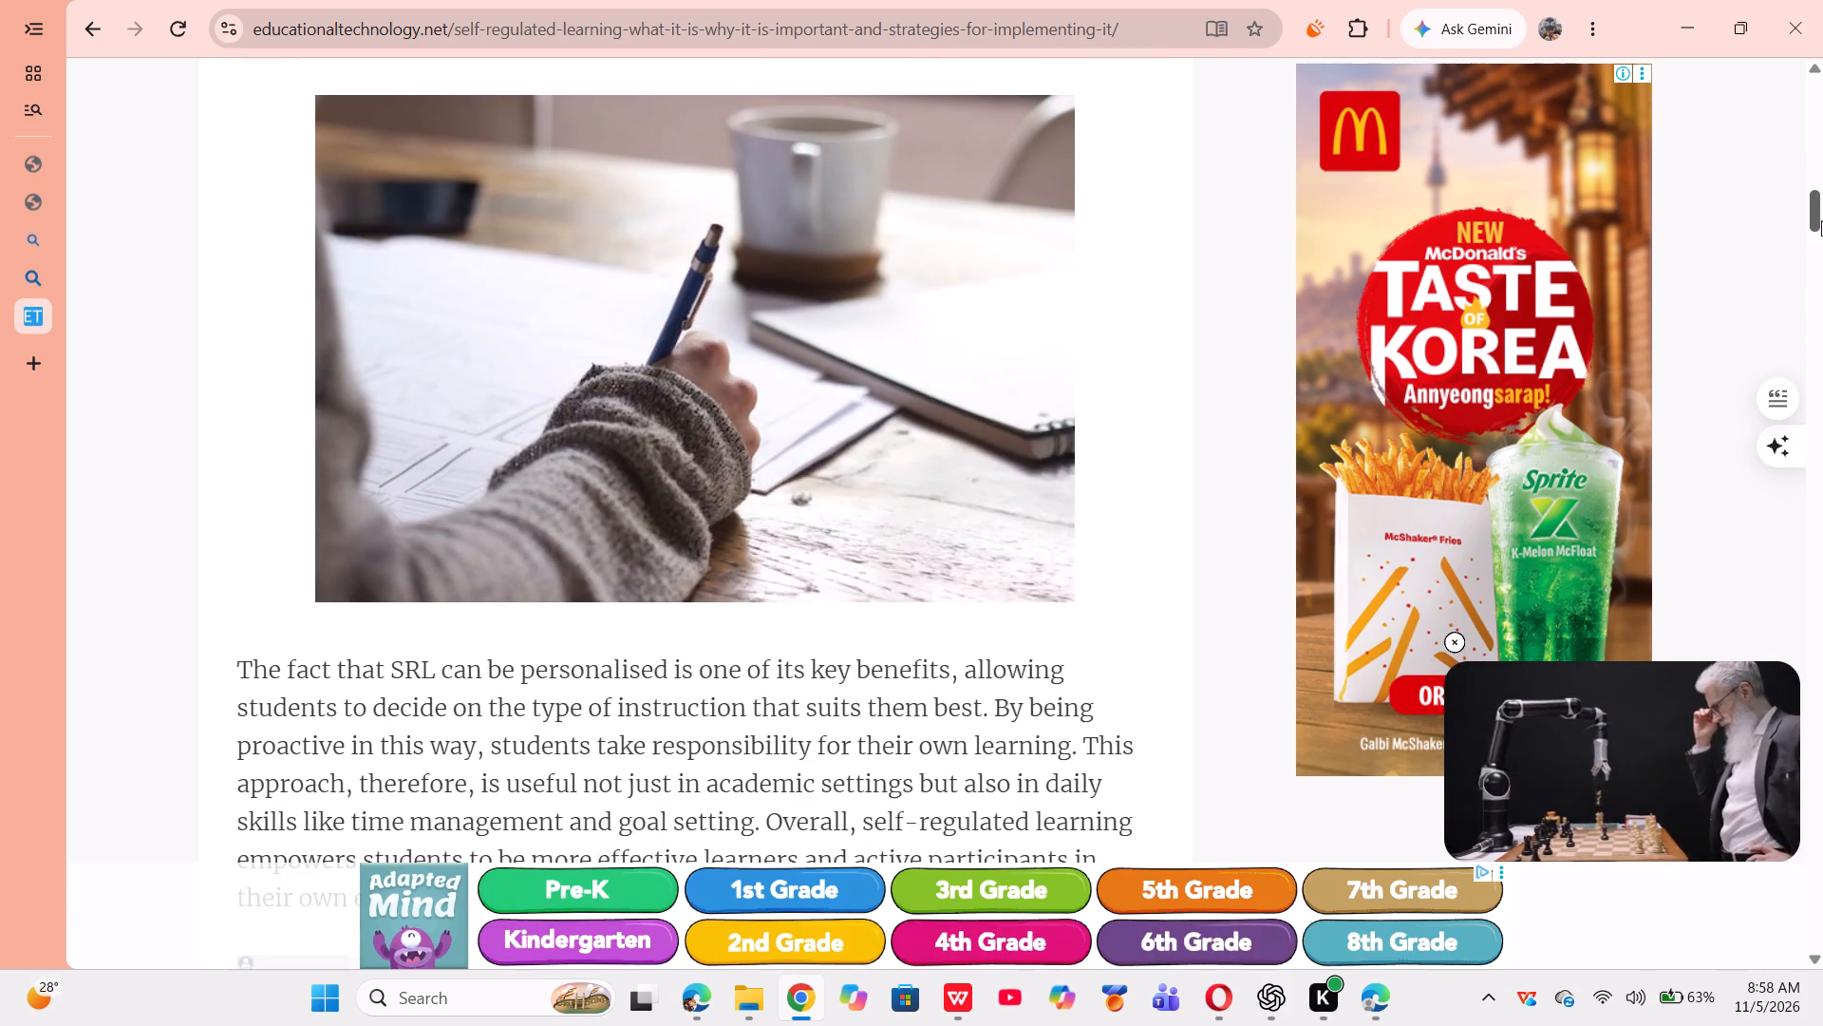
left_click_drag(1821, 220, 1822, 236)
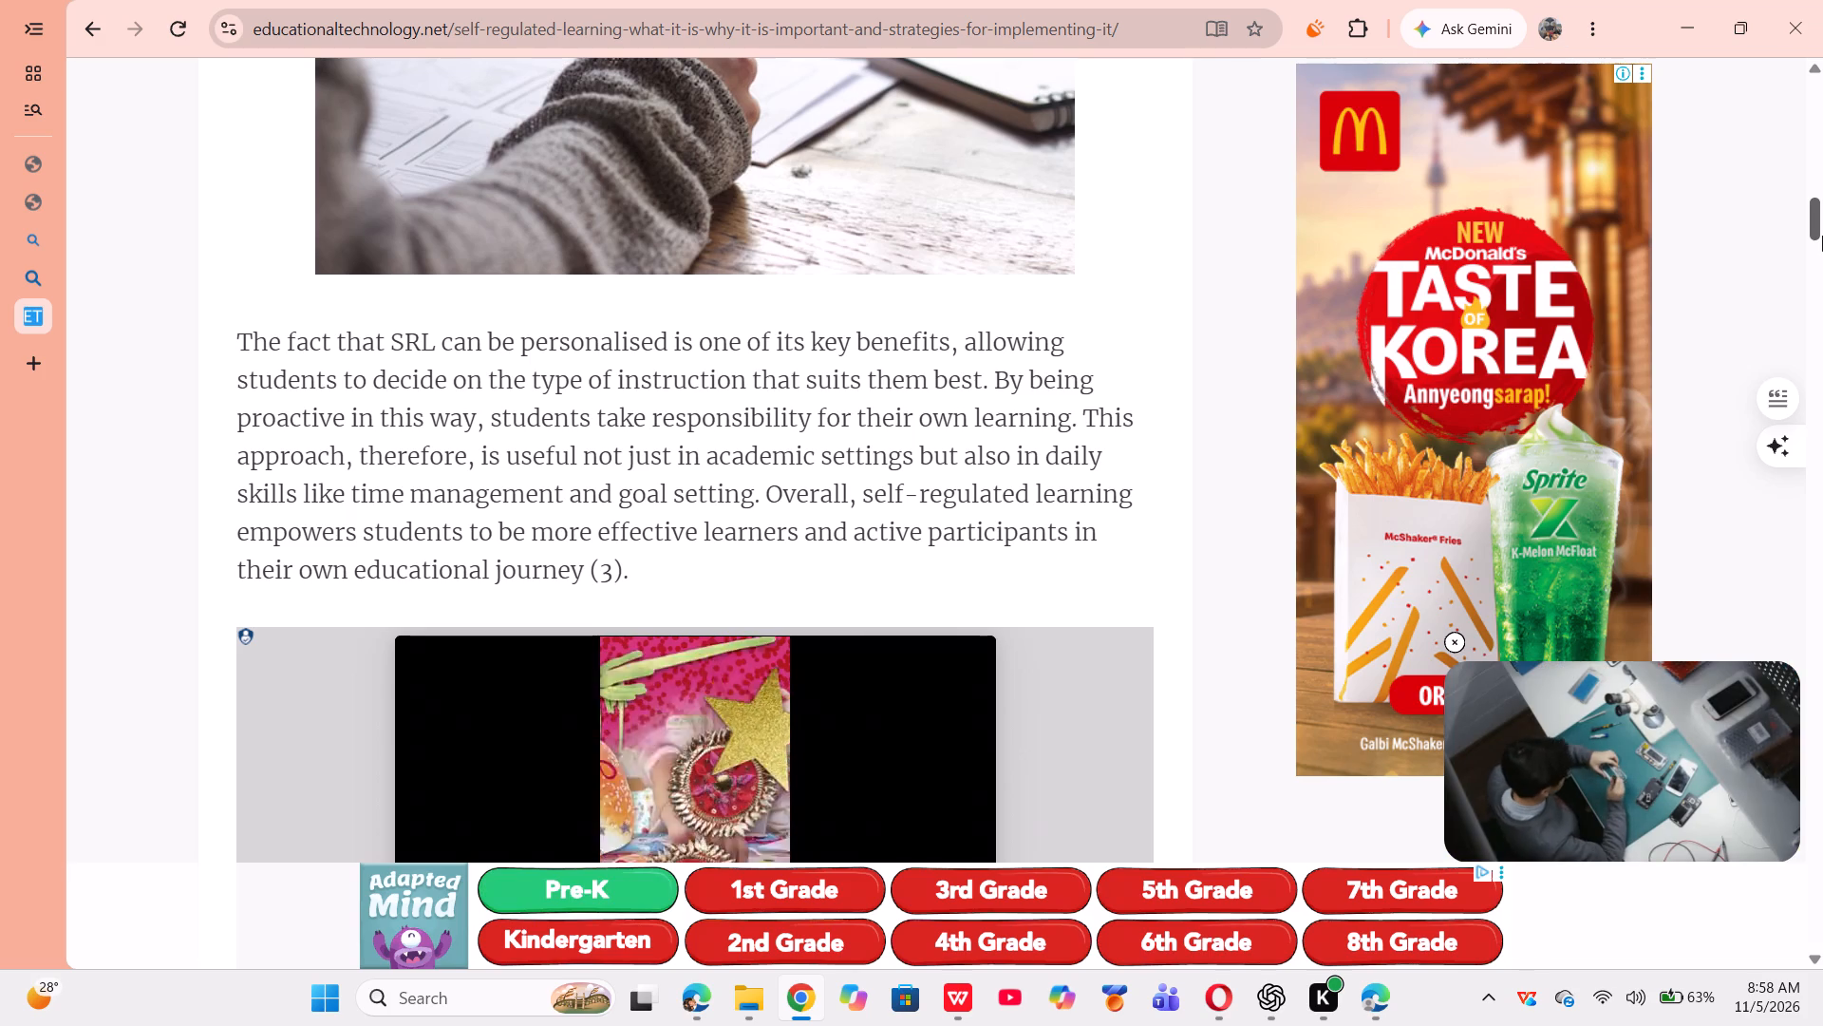
left_click_drag(1822, 236, 1822, 247)
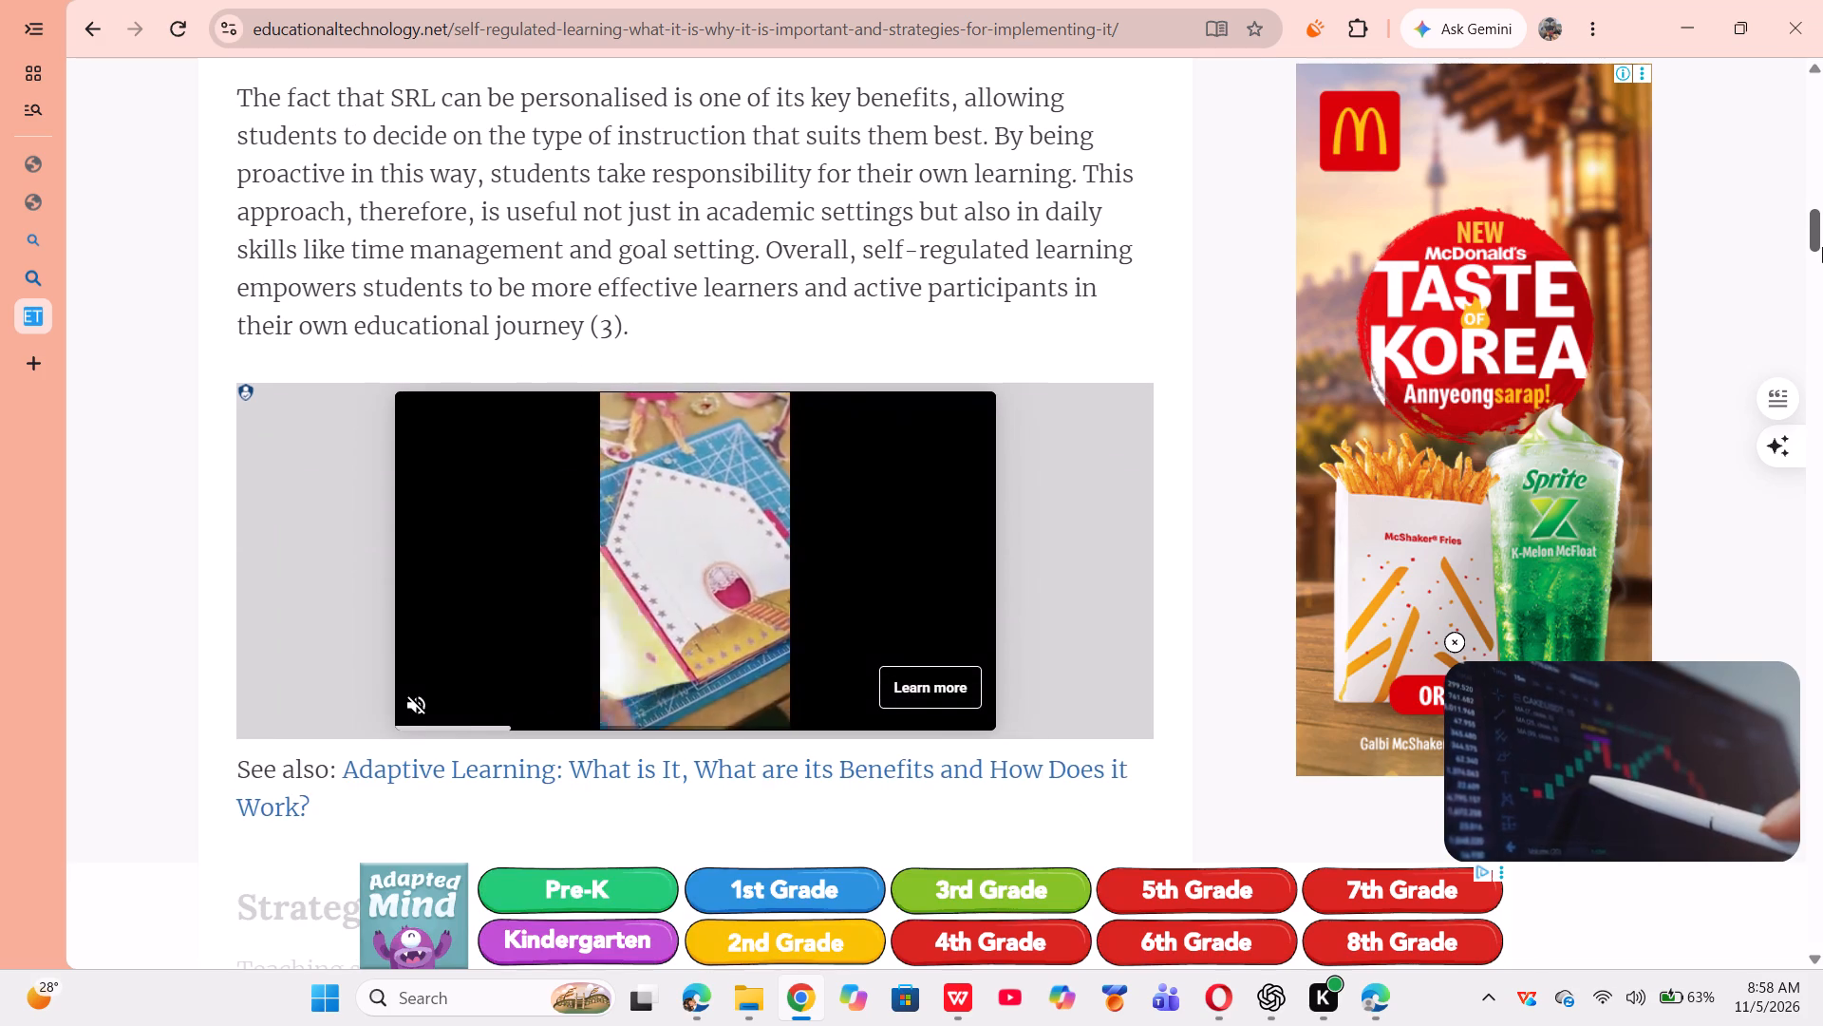
left_click_drag(1822, 247, 1822, 273)
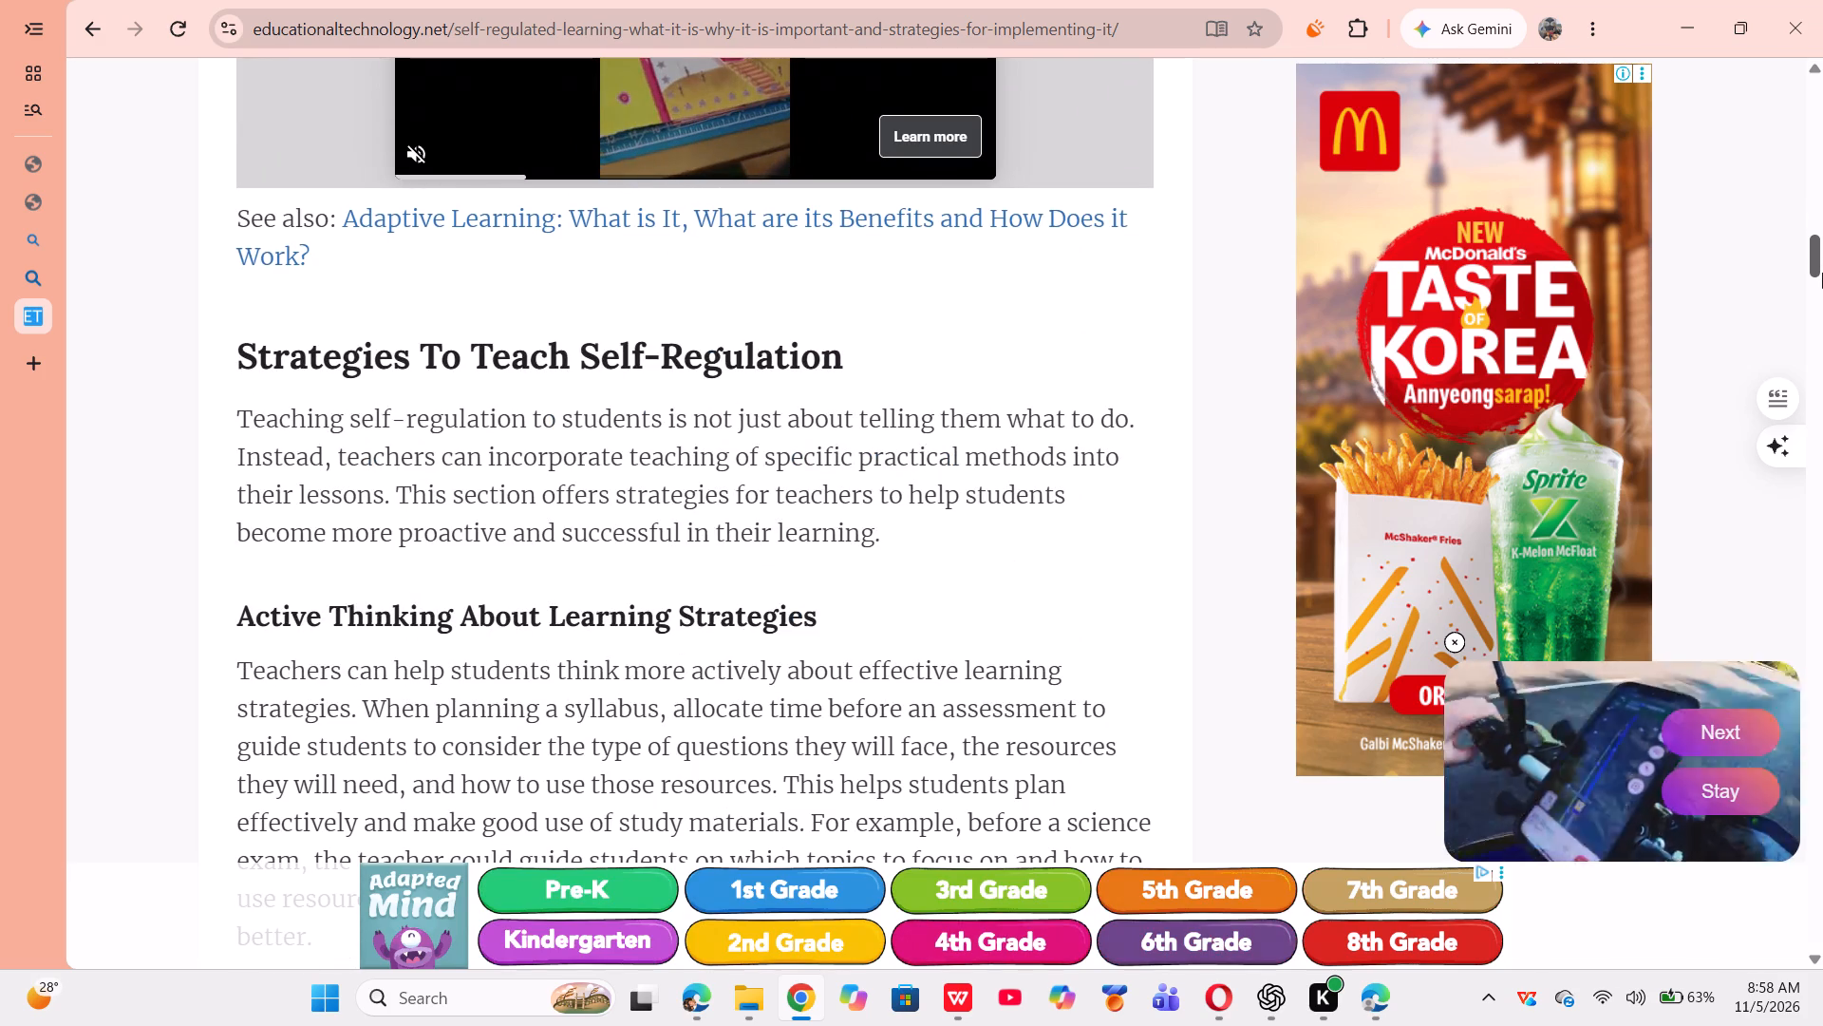
left_click_drag(1822, 273, 1822, 292)
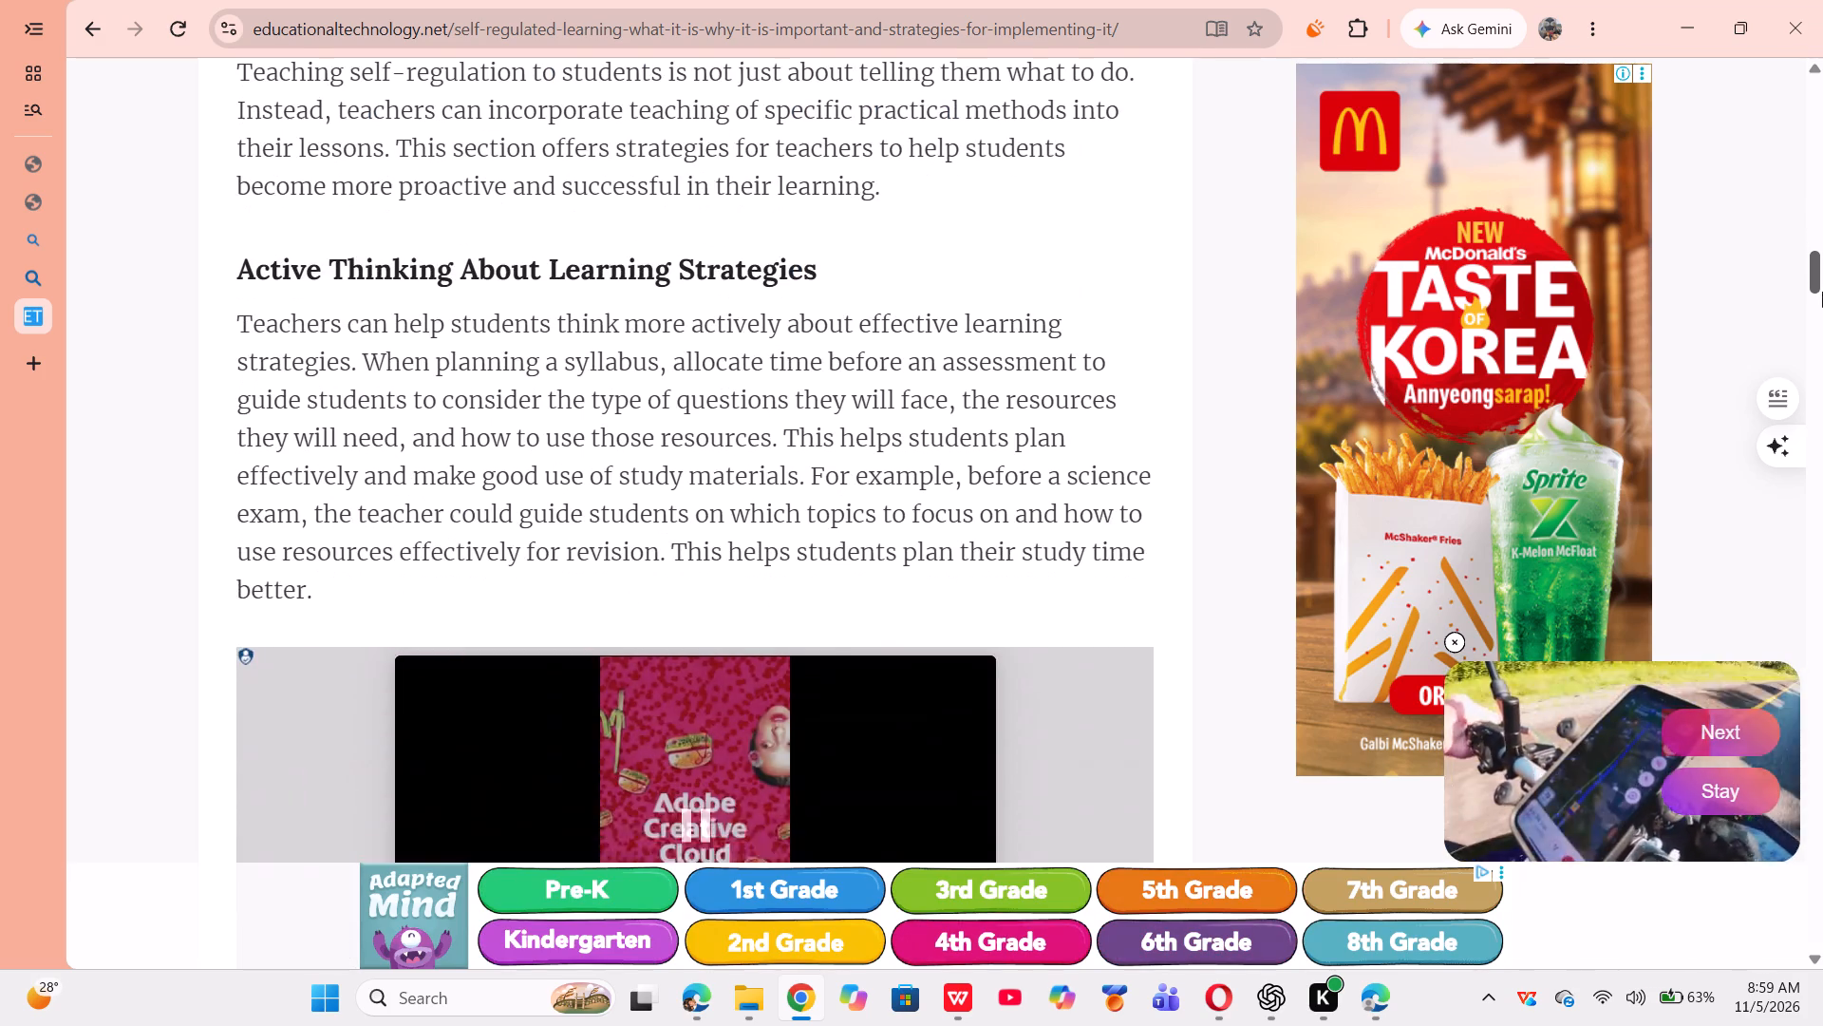
left_click_drag(1822, 292, 1822, 332)
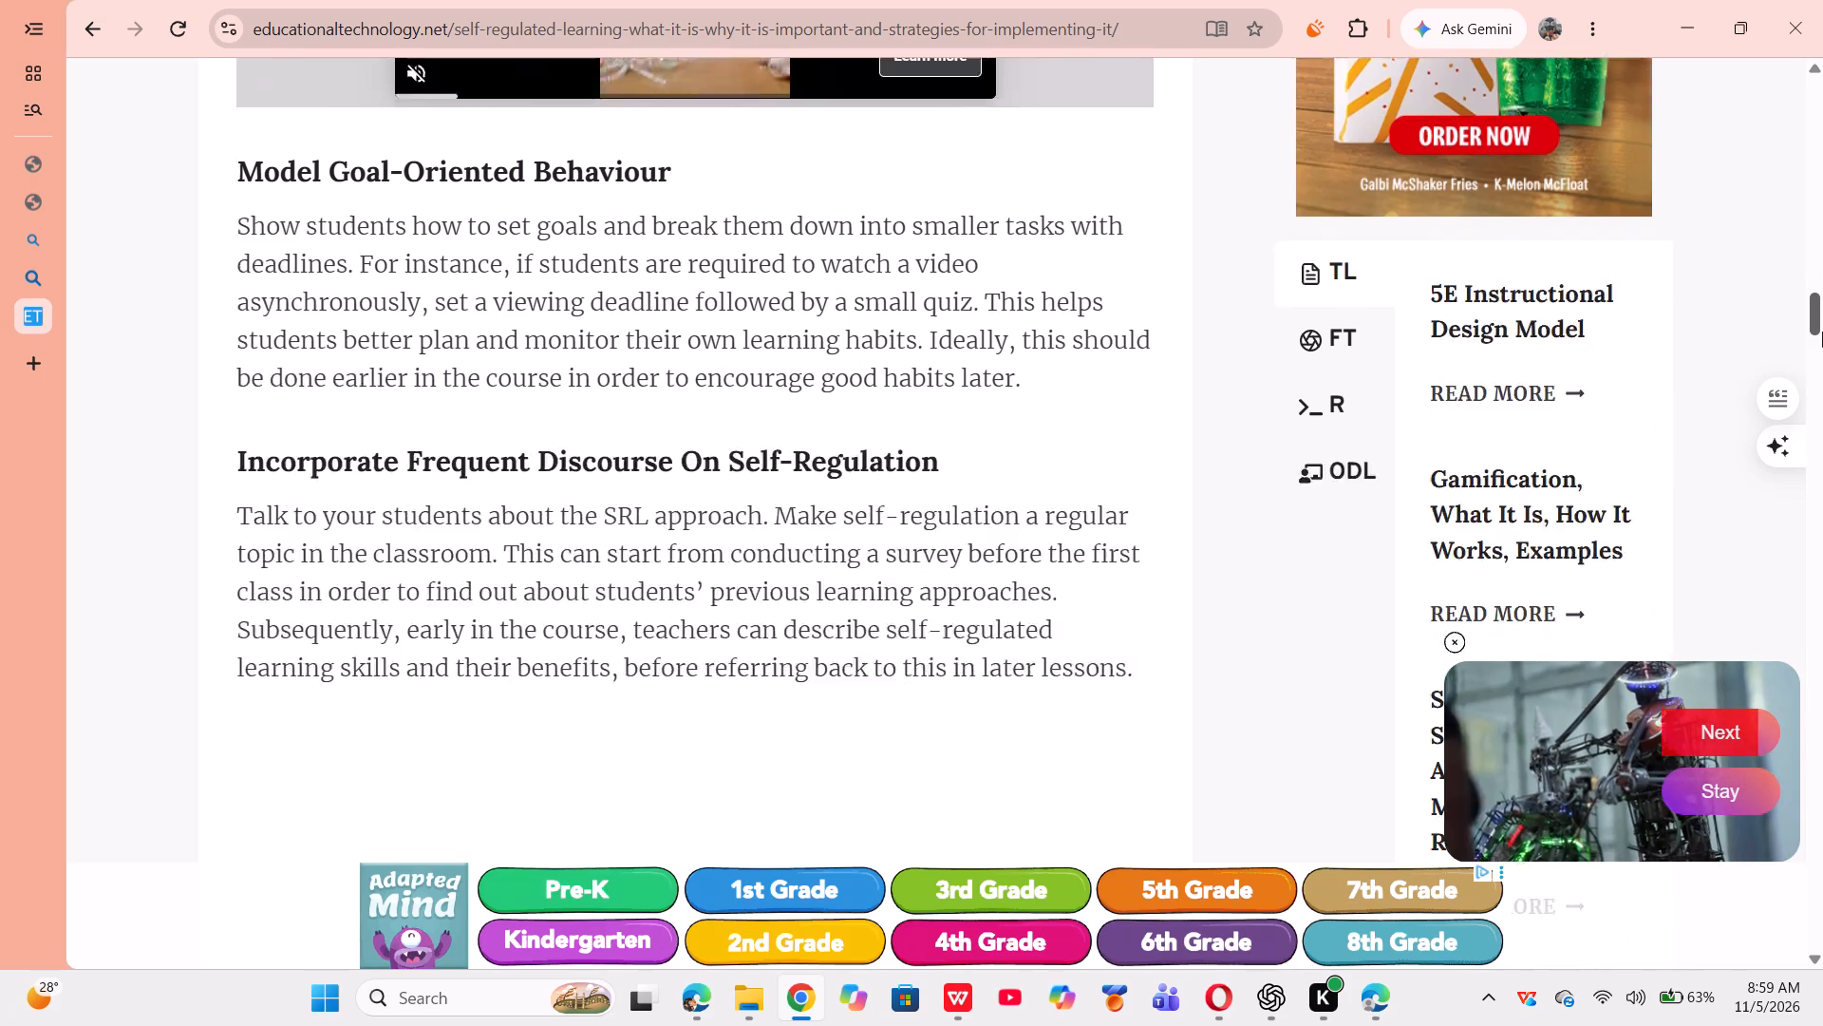
left_click_drag(1822, 332, 1822, 348)
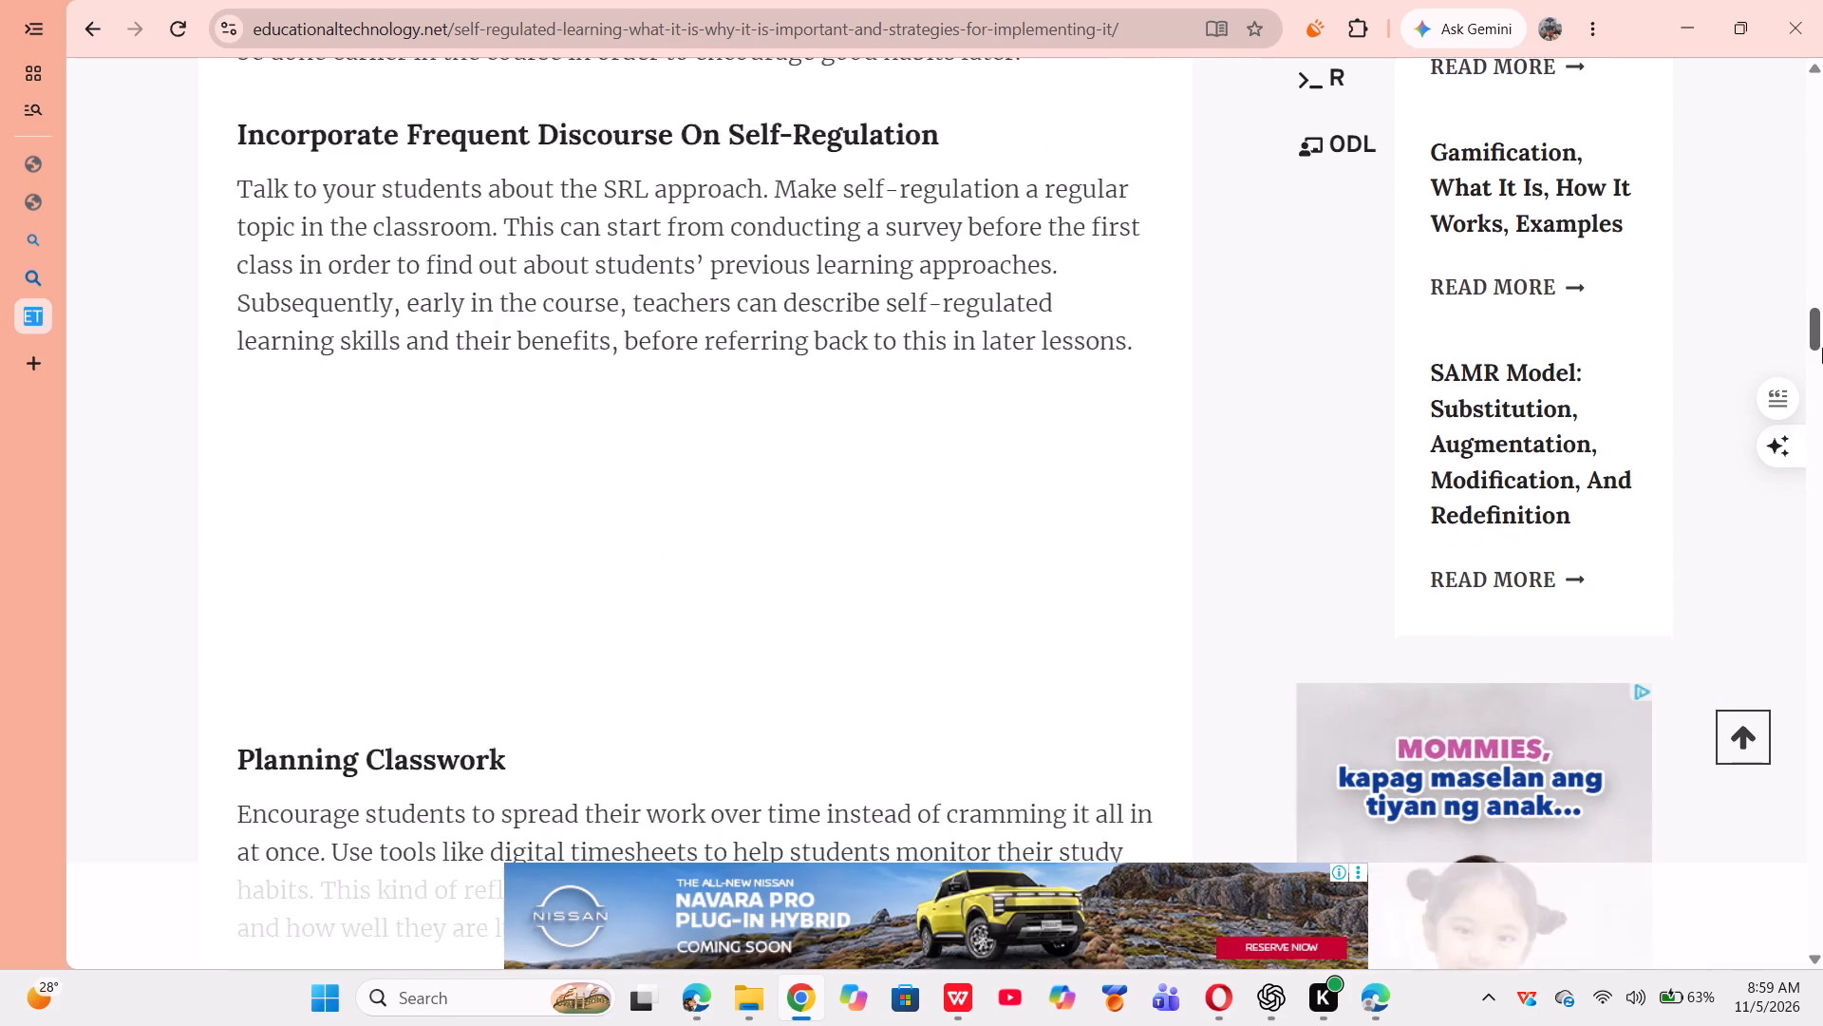
left_click_drag(1822, 348, 1813, 195)
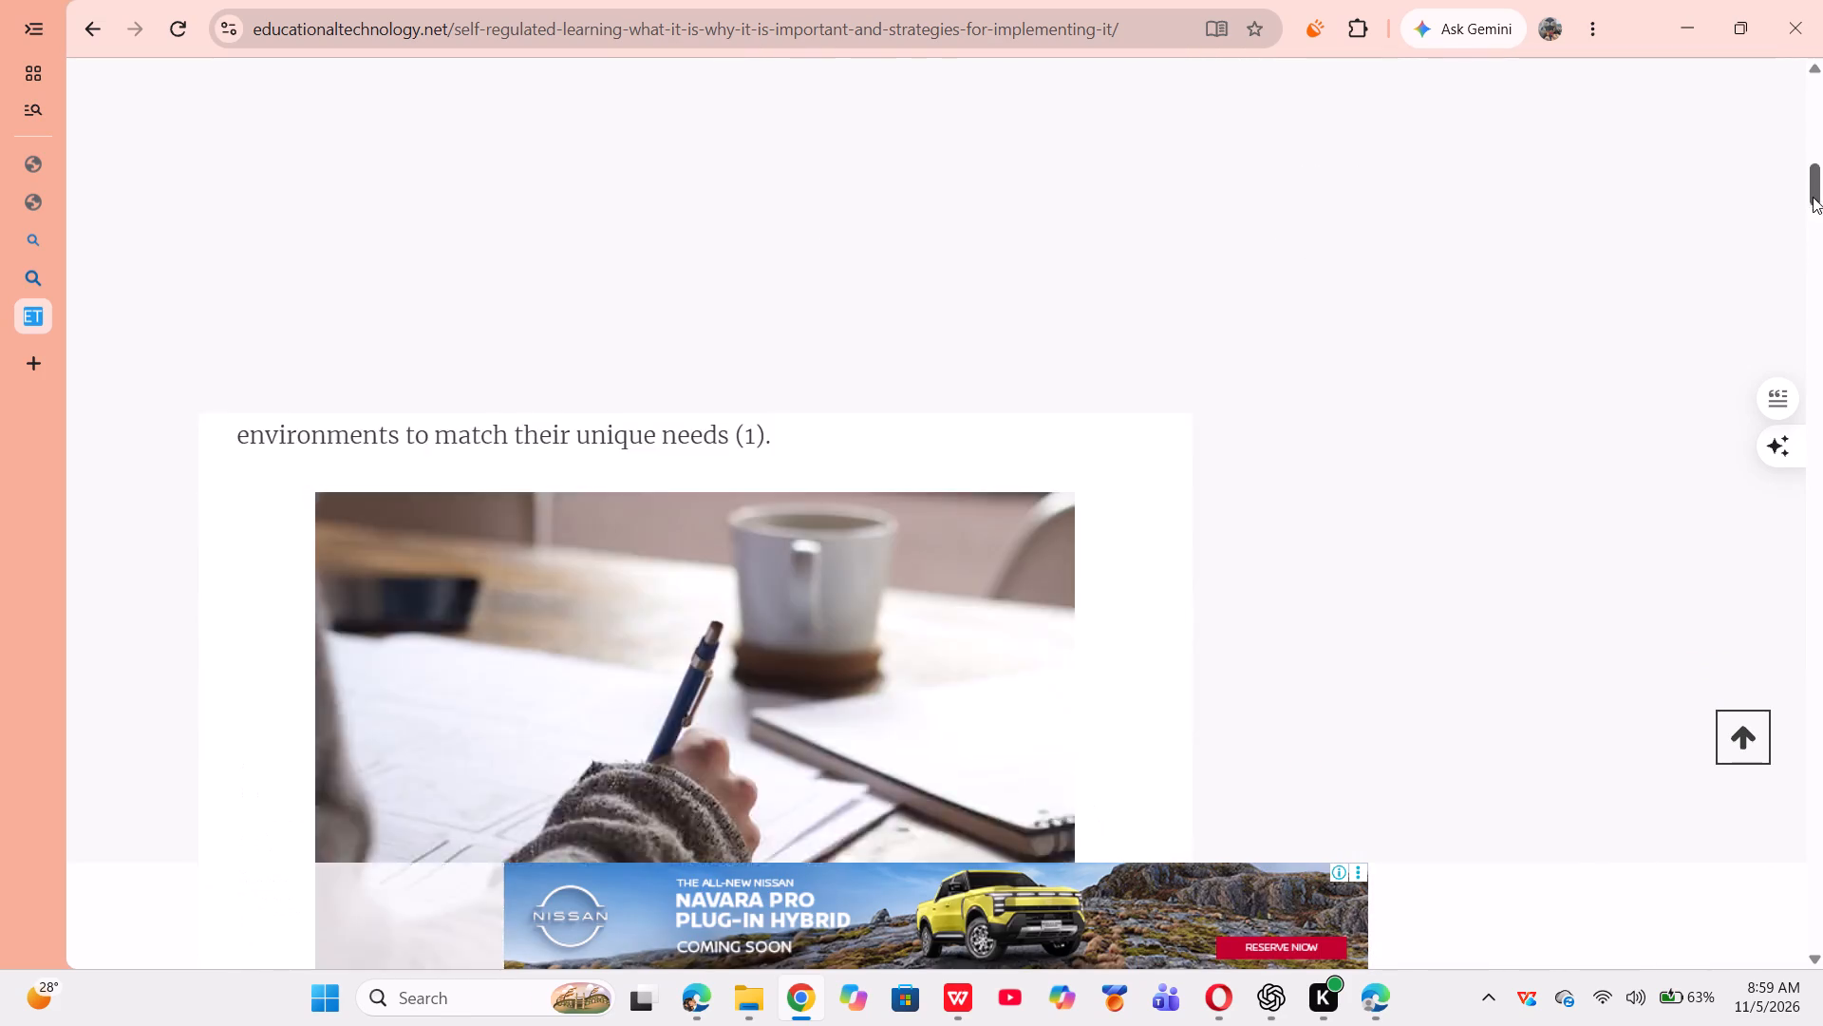
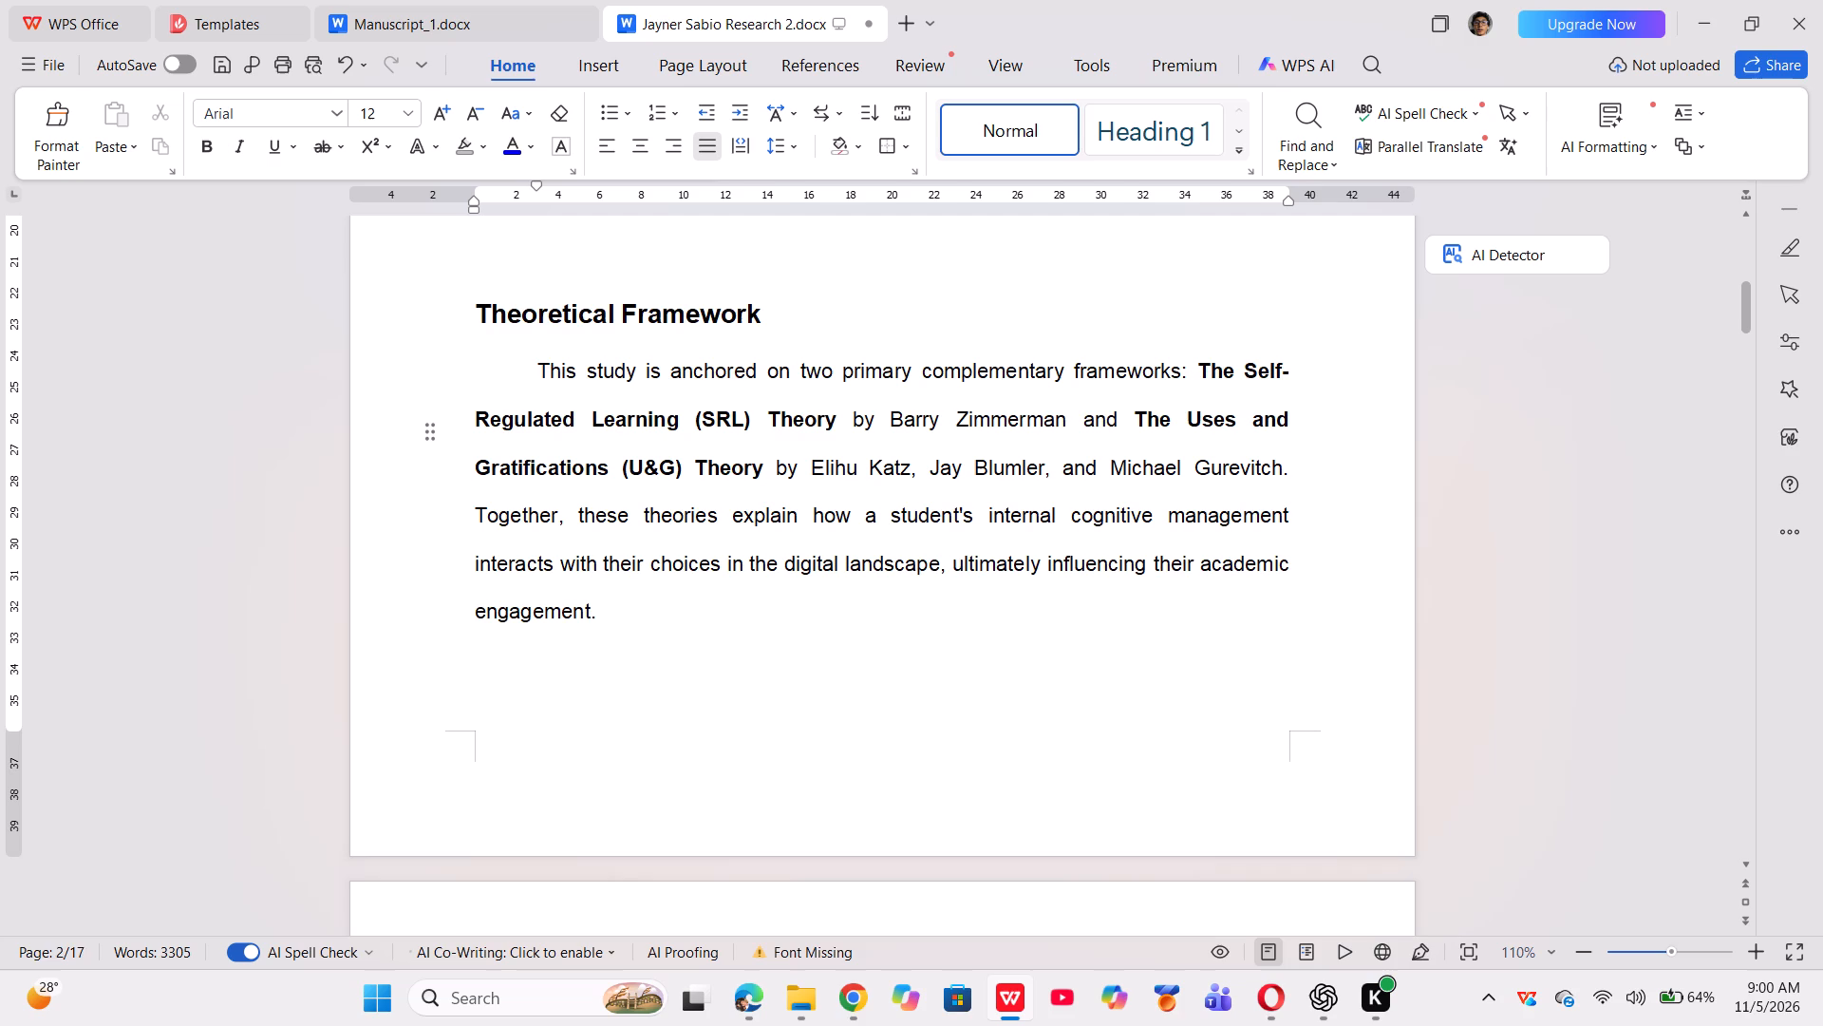
Switch to Chrome, recheck the opening of the Educational Technology article on self-regulated learning, and close it to return to the search results.
left_click(865, 992)
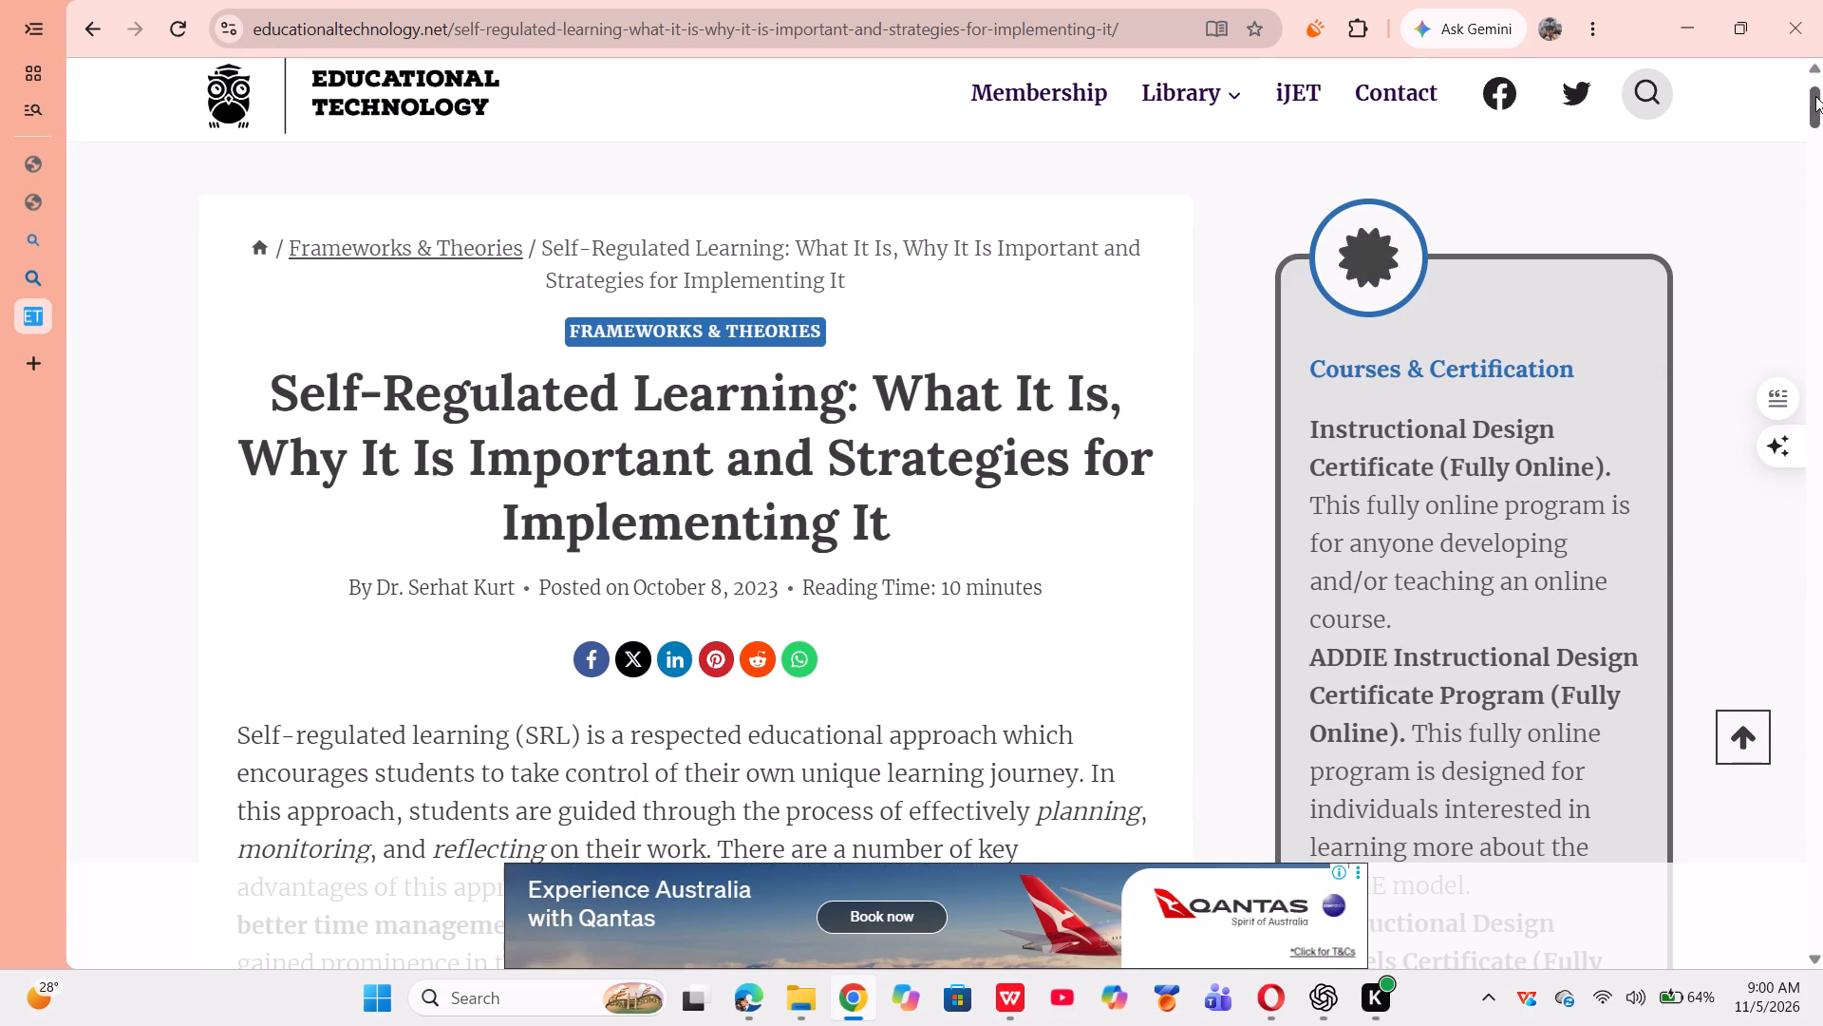
left_click_drag(1814, 96, 1814, 105)
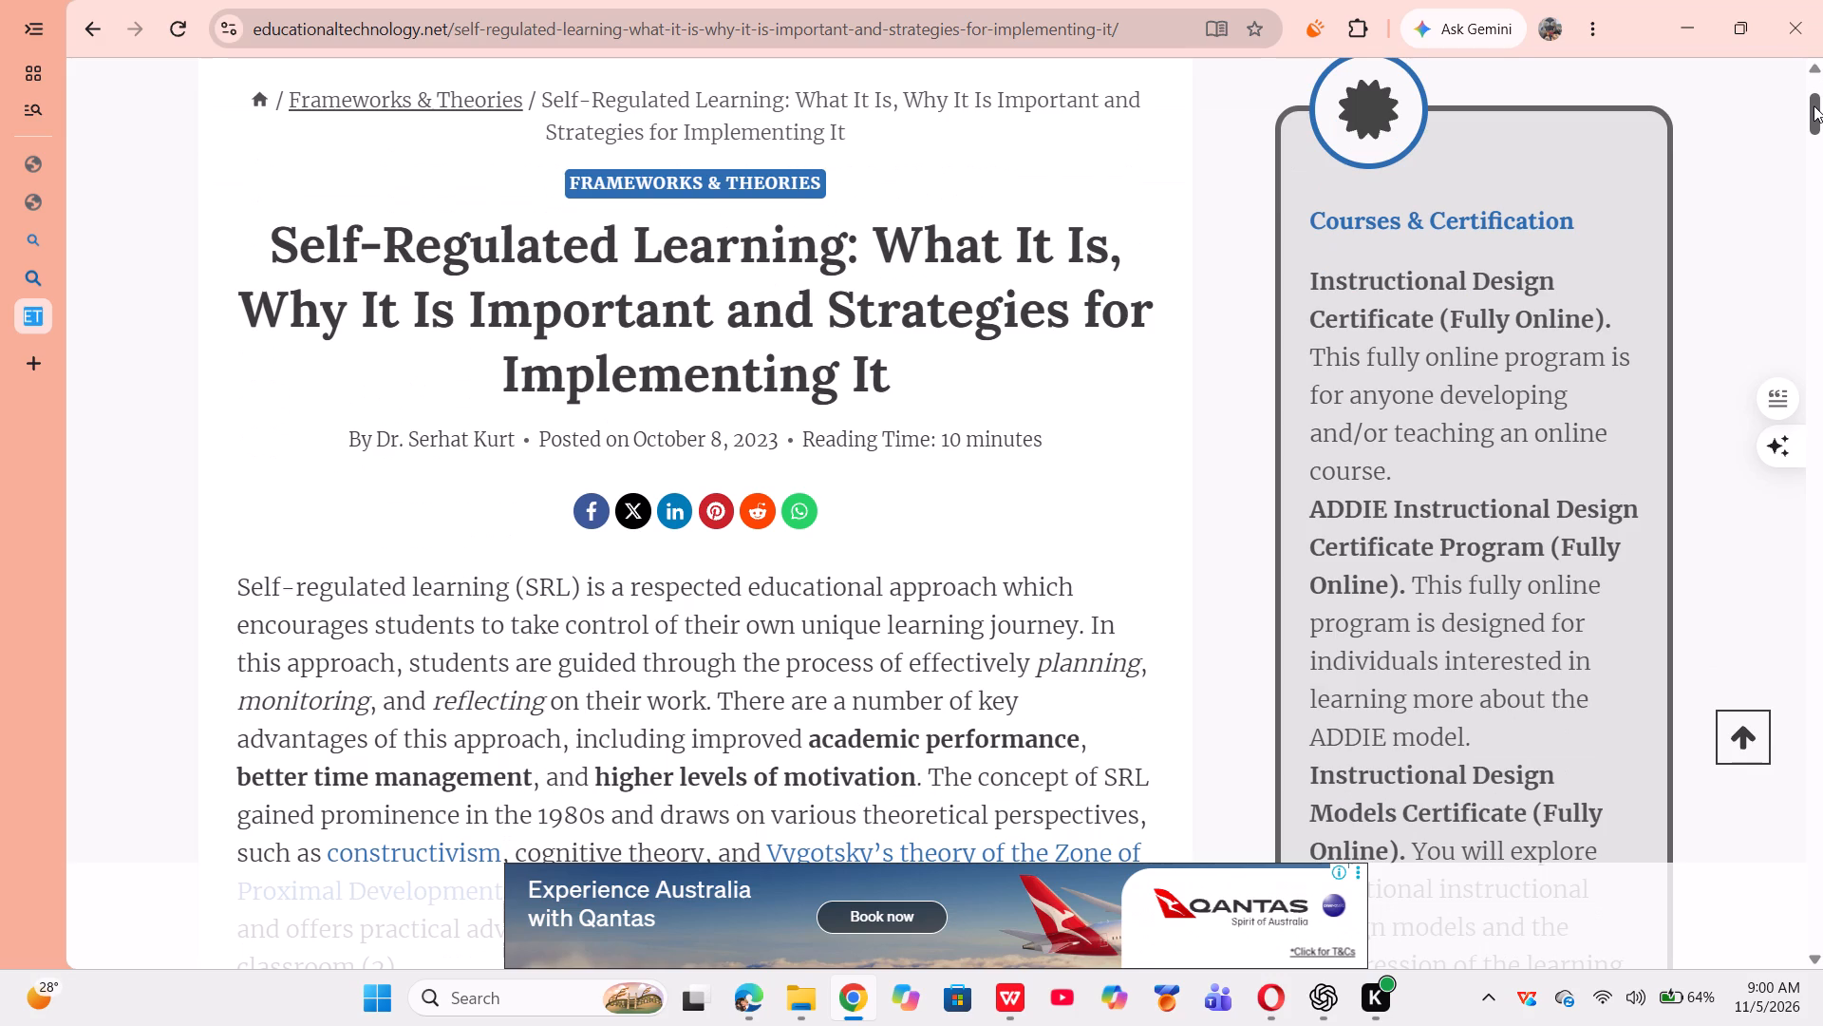
left_click_drag(1814, 105, 1814, 103)
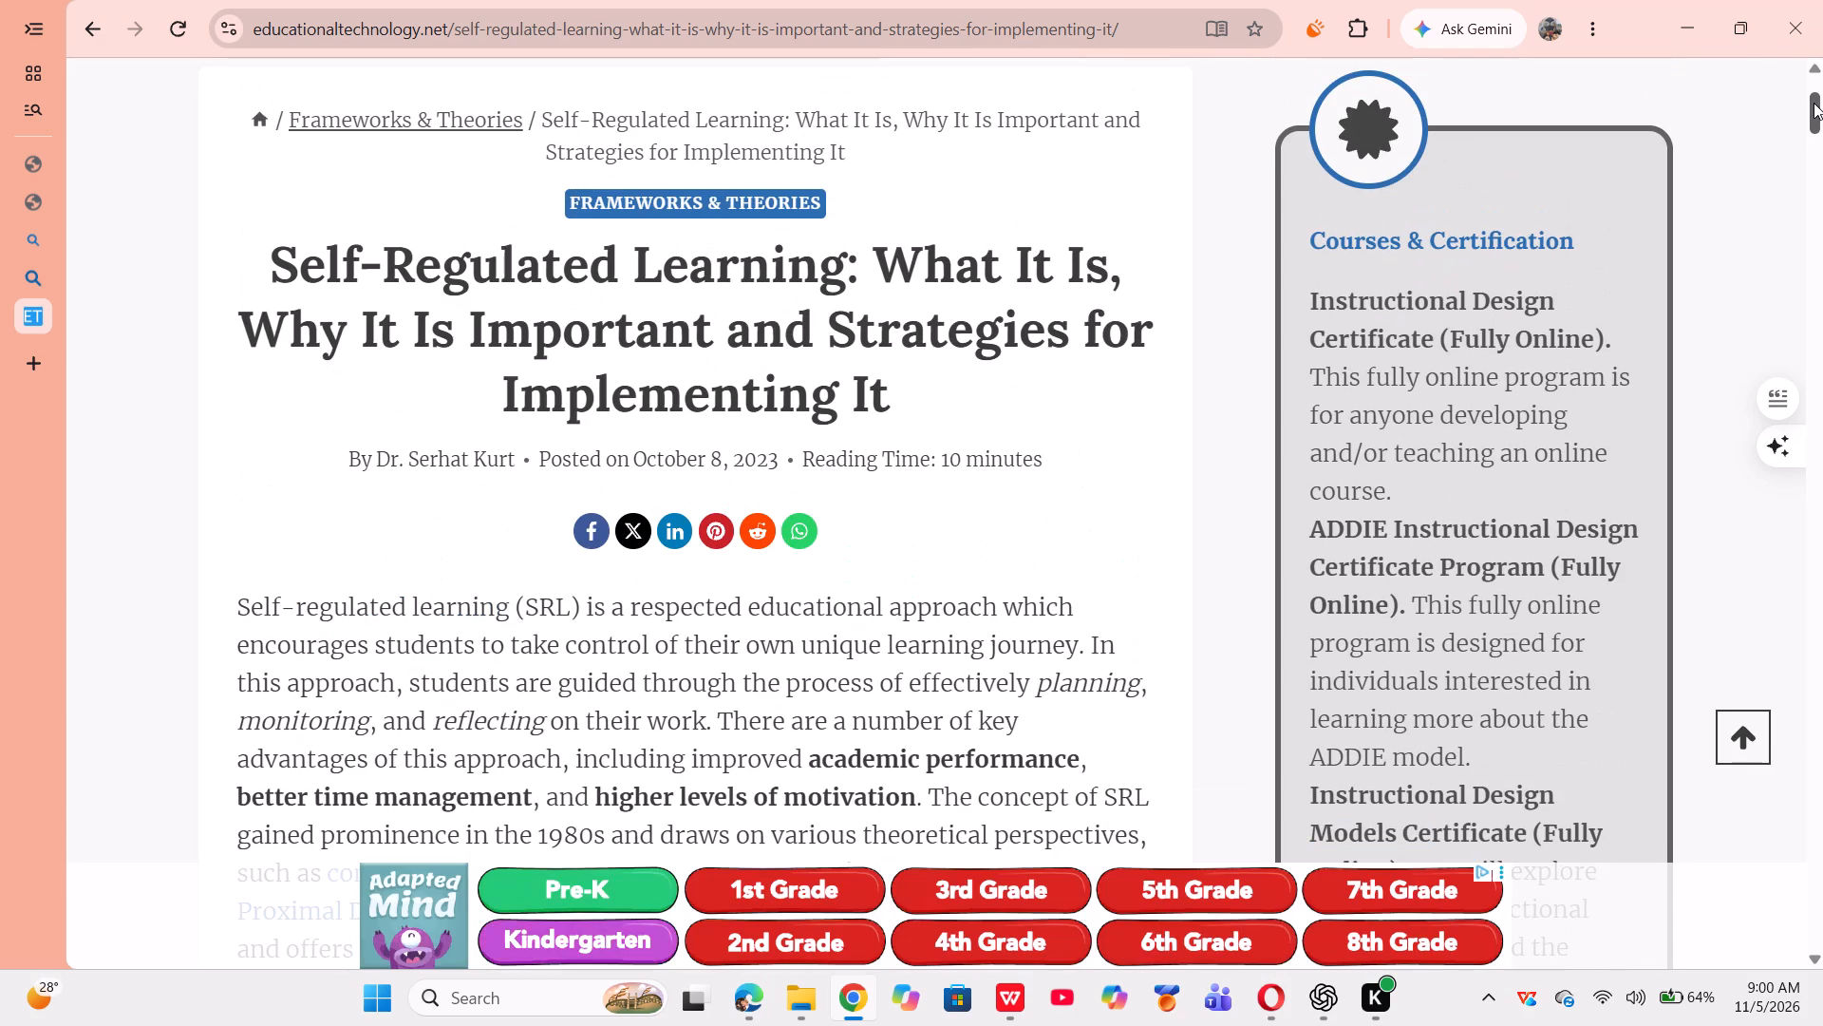
left_click_drag(1814, 103, 1816, 112)
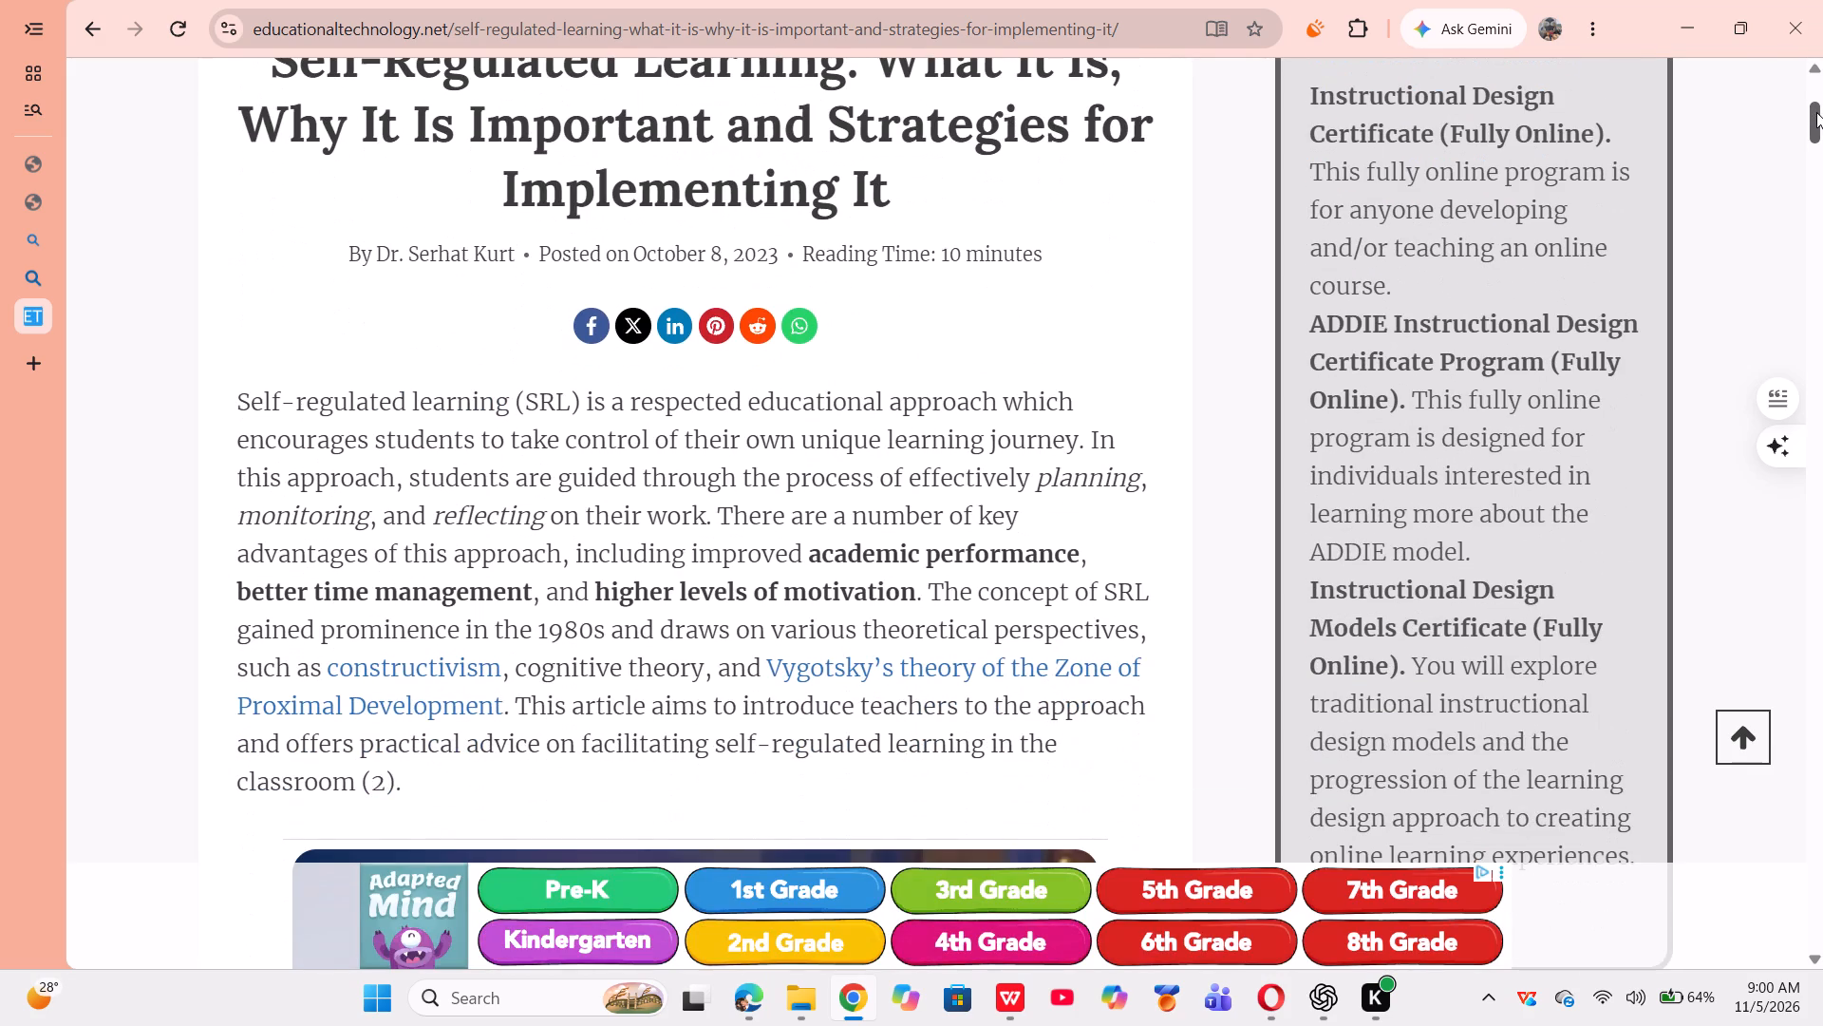
left_click_drag(1816, 112, 1801, 87)
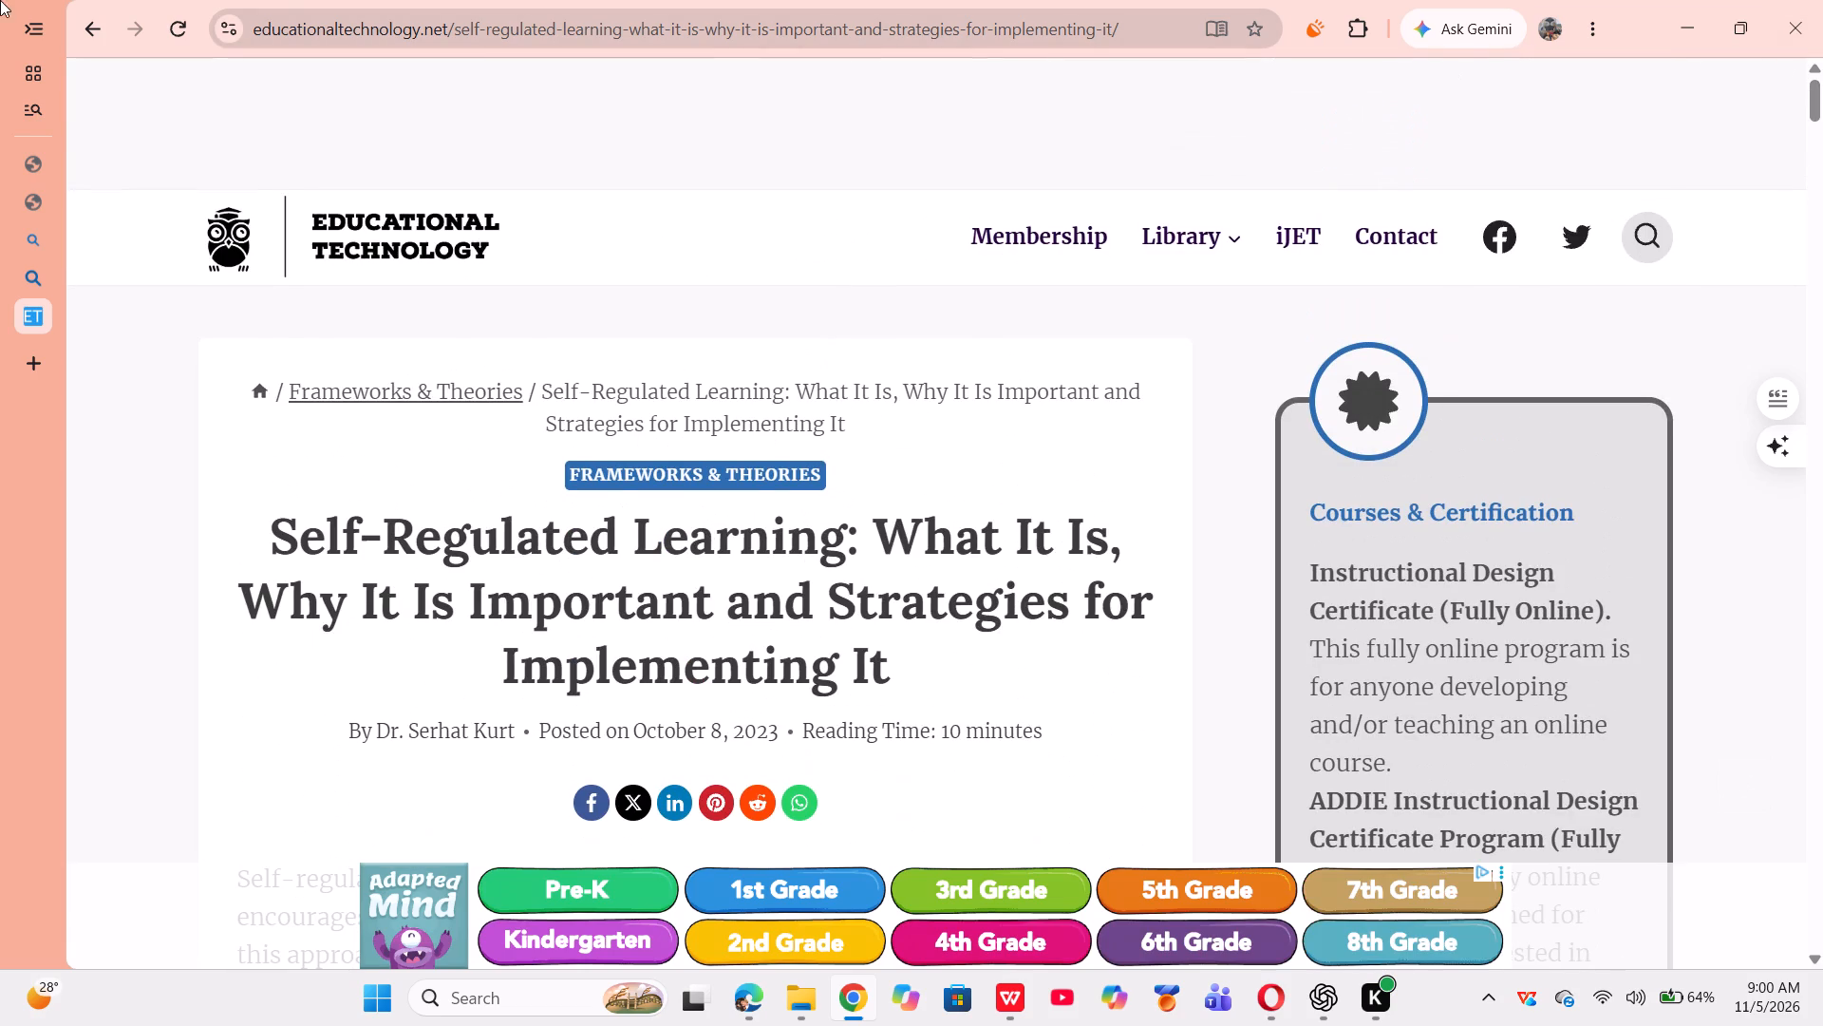
left_click(109, 34)
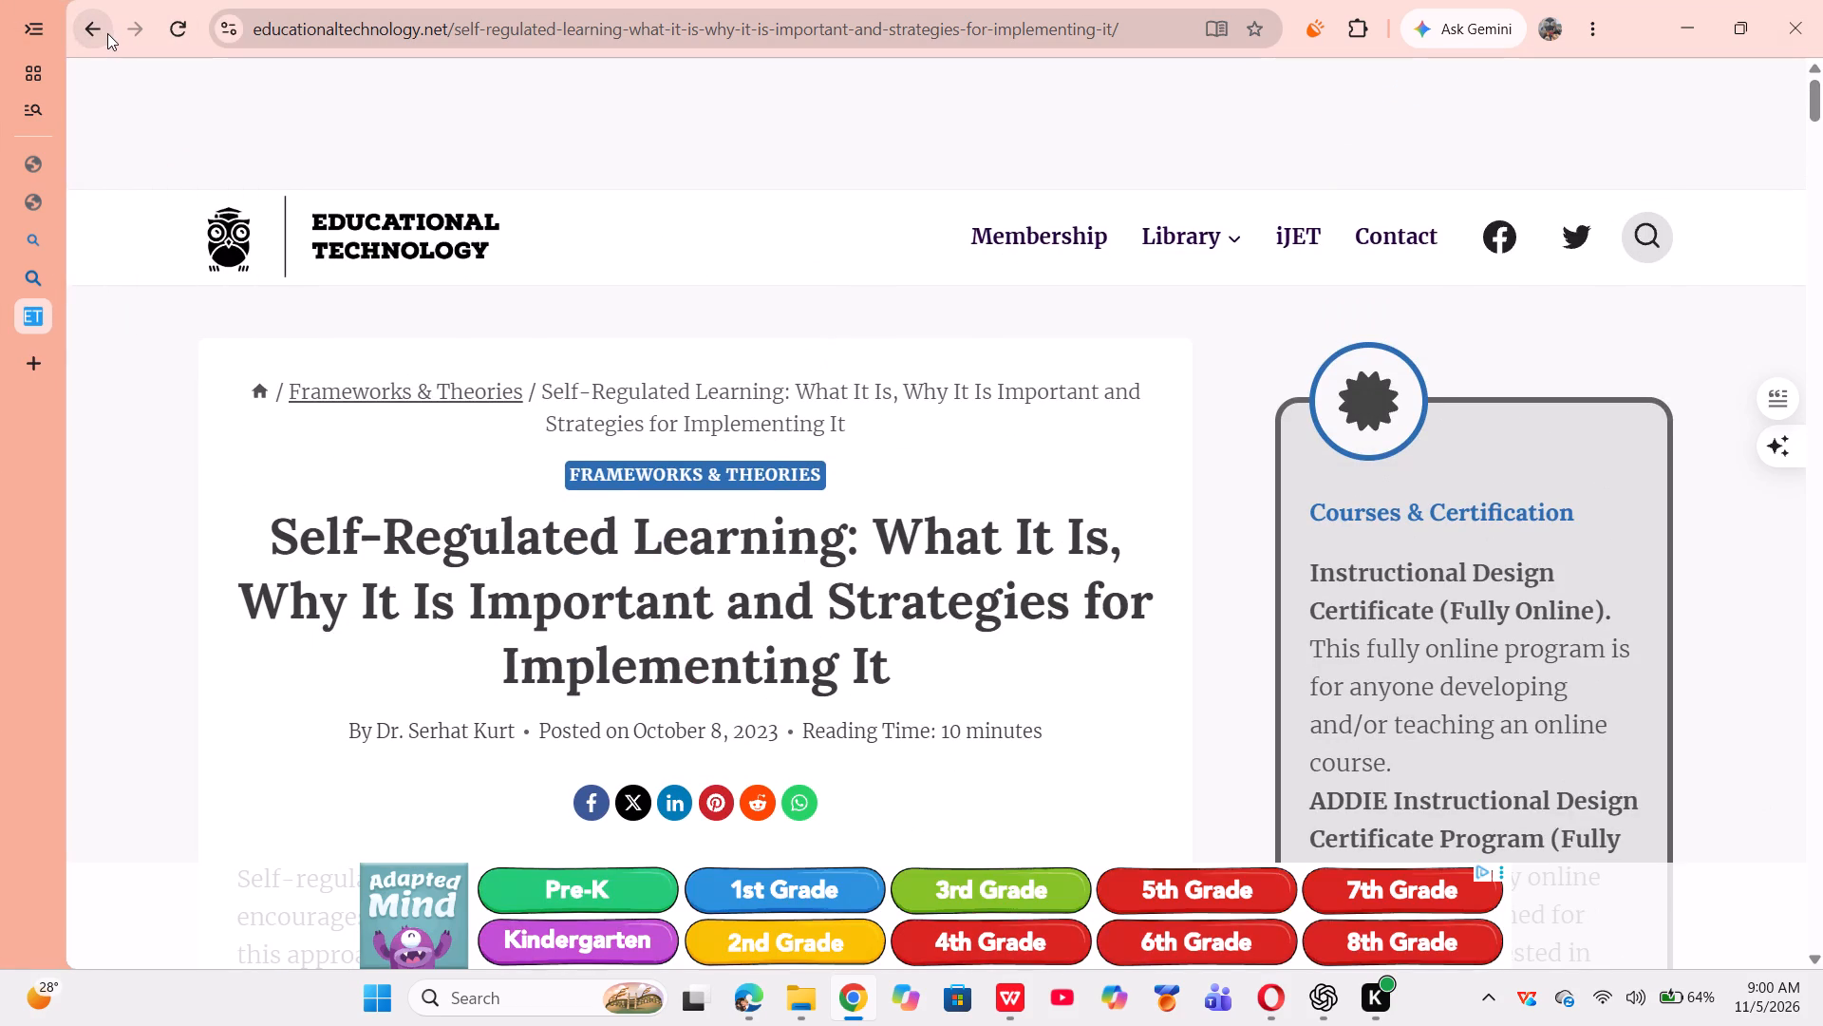
left_click(100, 26)
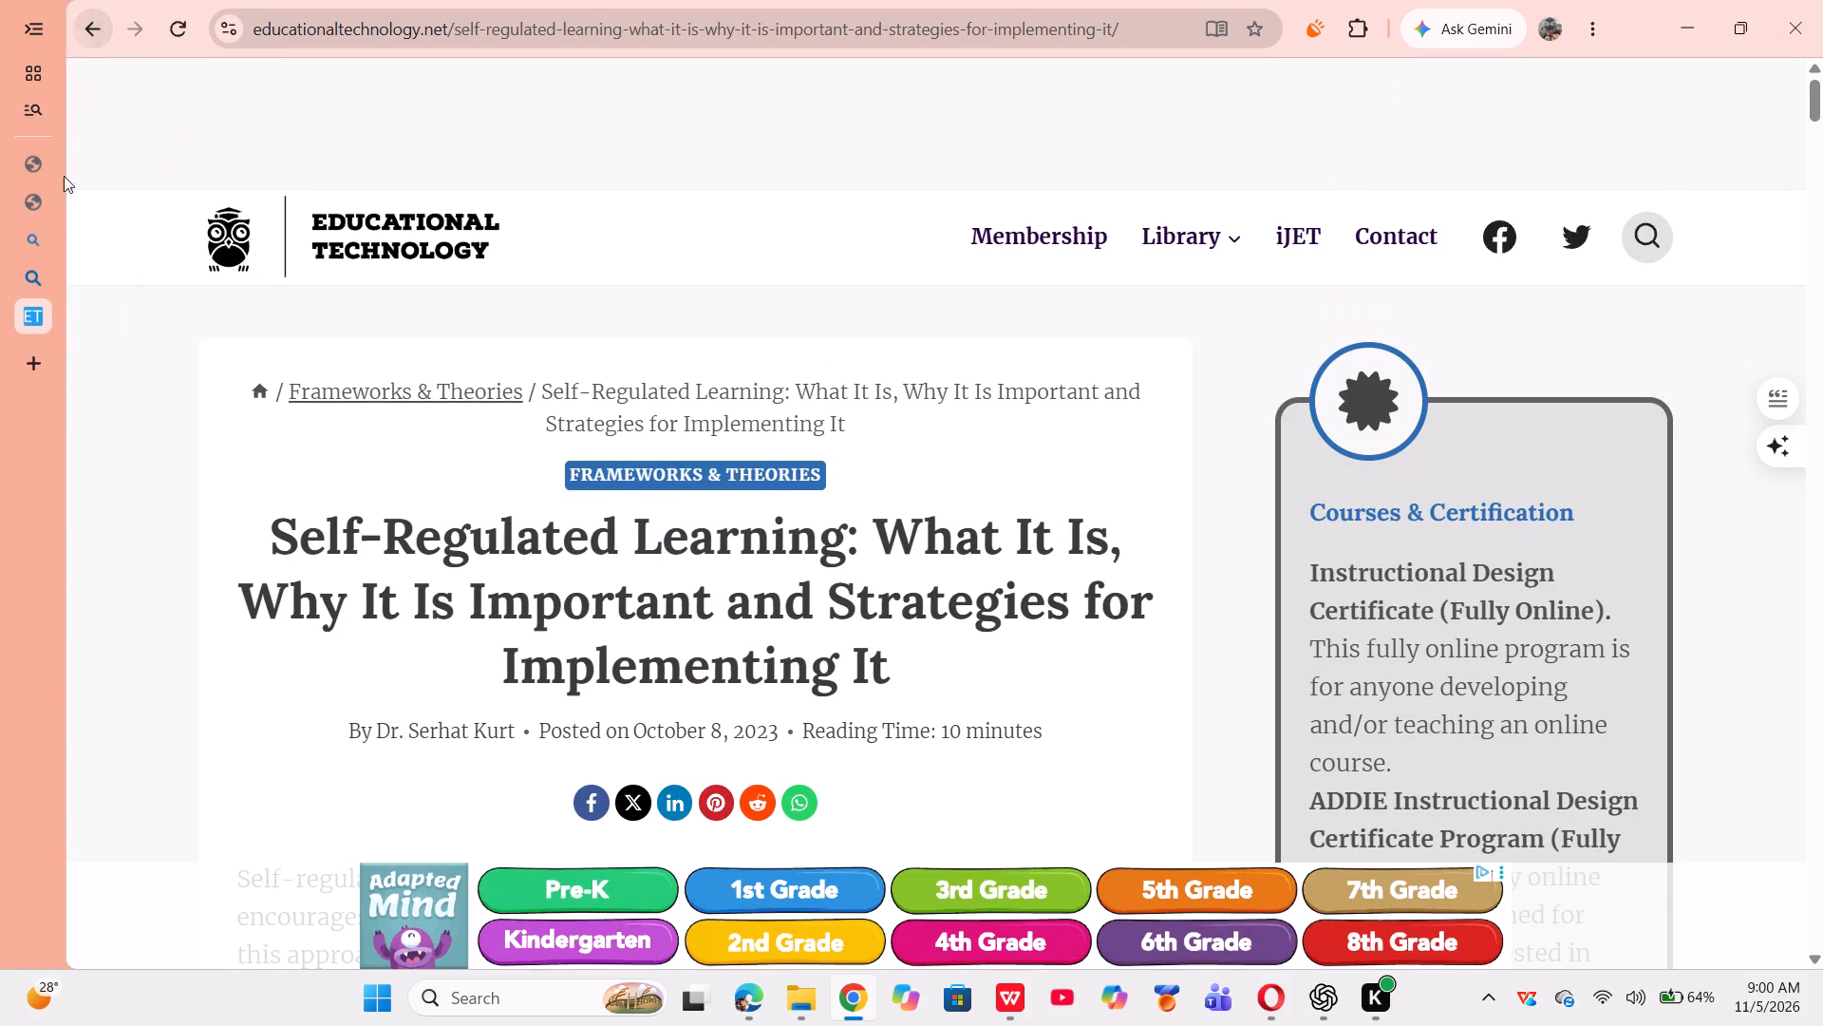
left_click(253, 317)
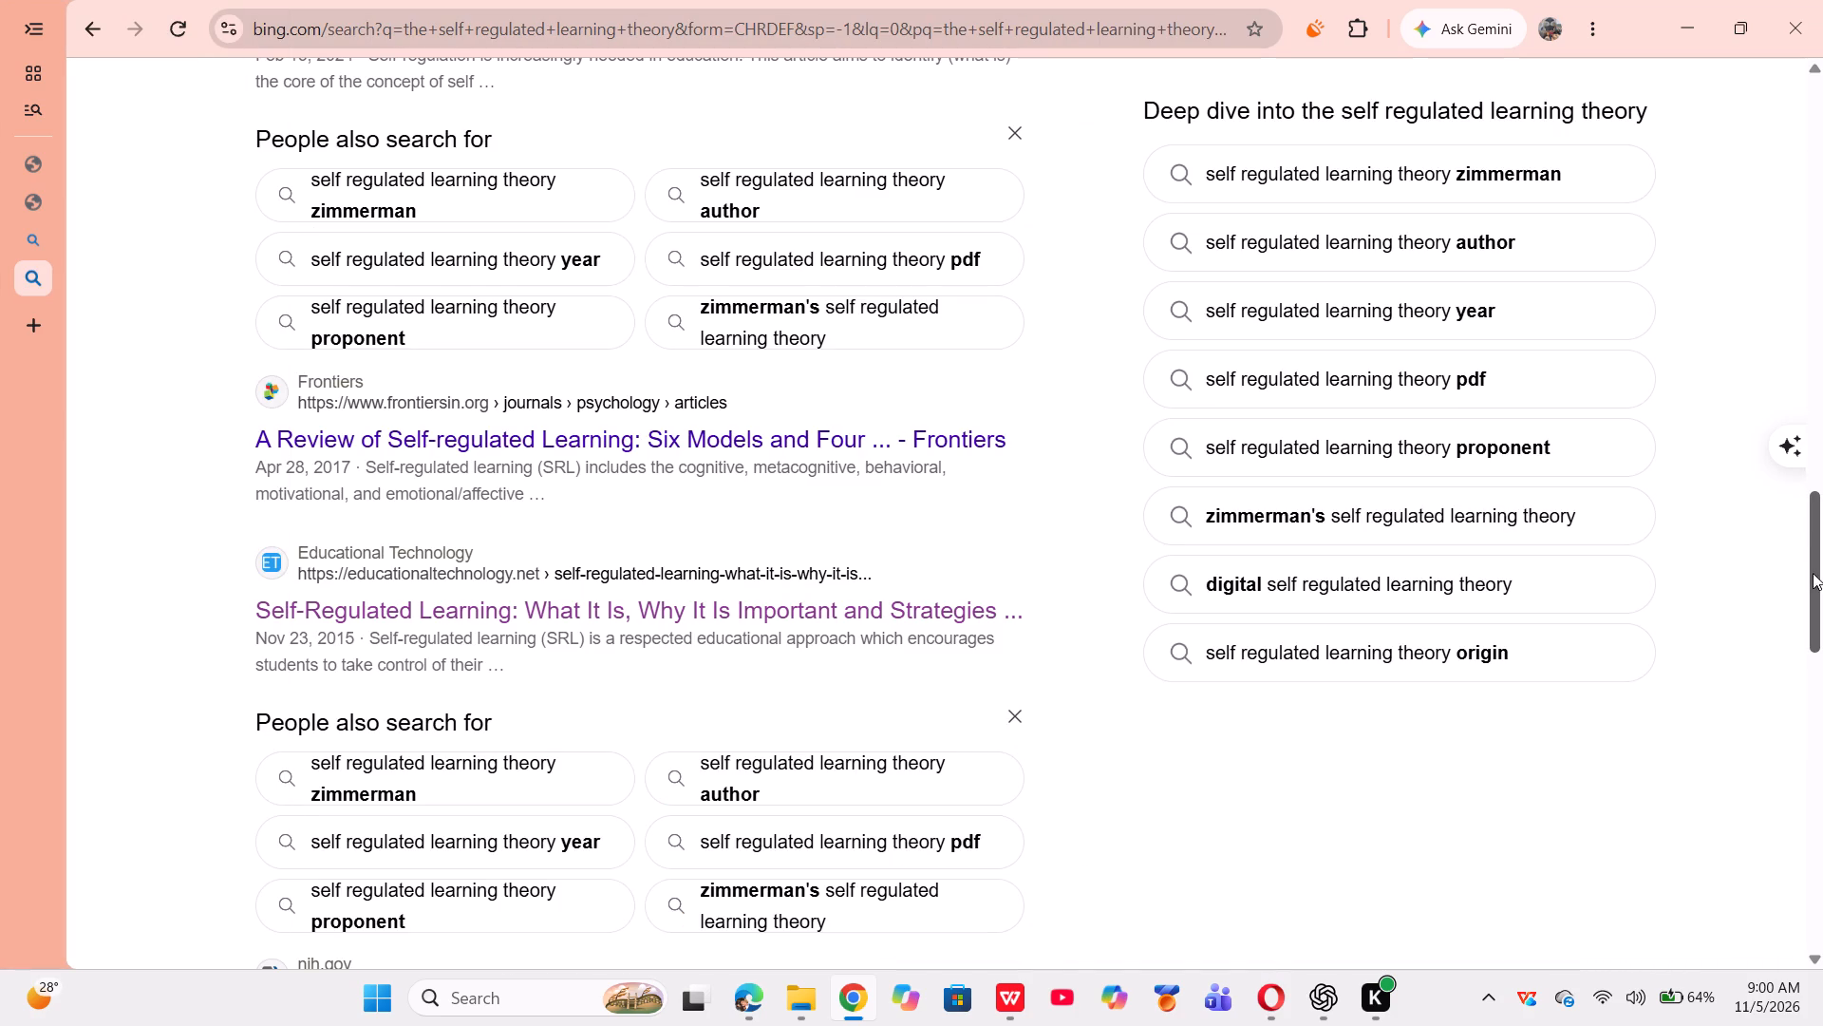
Expand the AI Overview for "the self regulated learning theory" and open its cited pressbooks.pub chapter, Self-Regulated Learning Theory.
left_click_drag(1813, 572, 1804, 101)
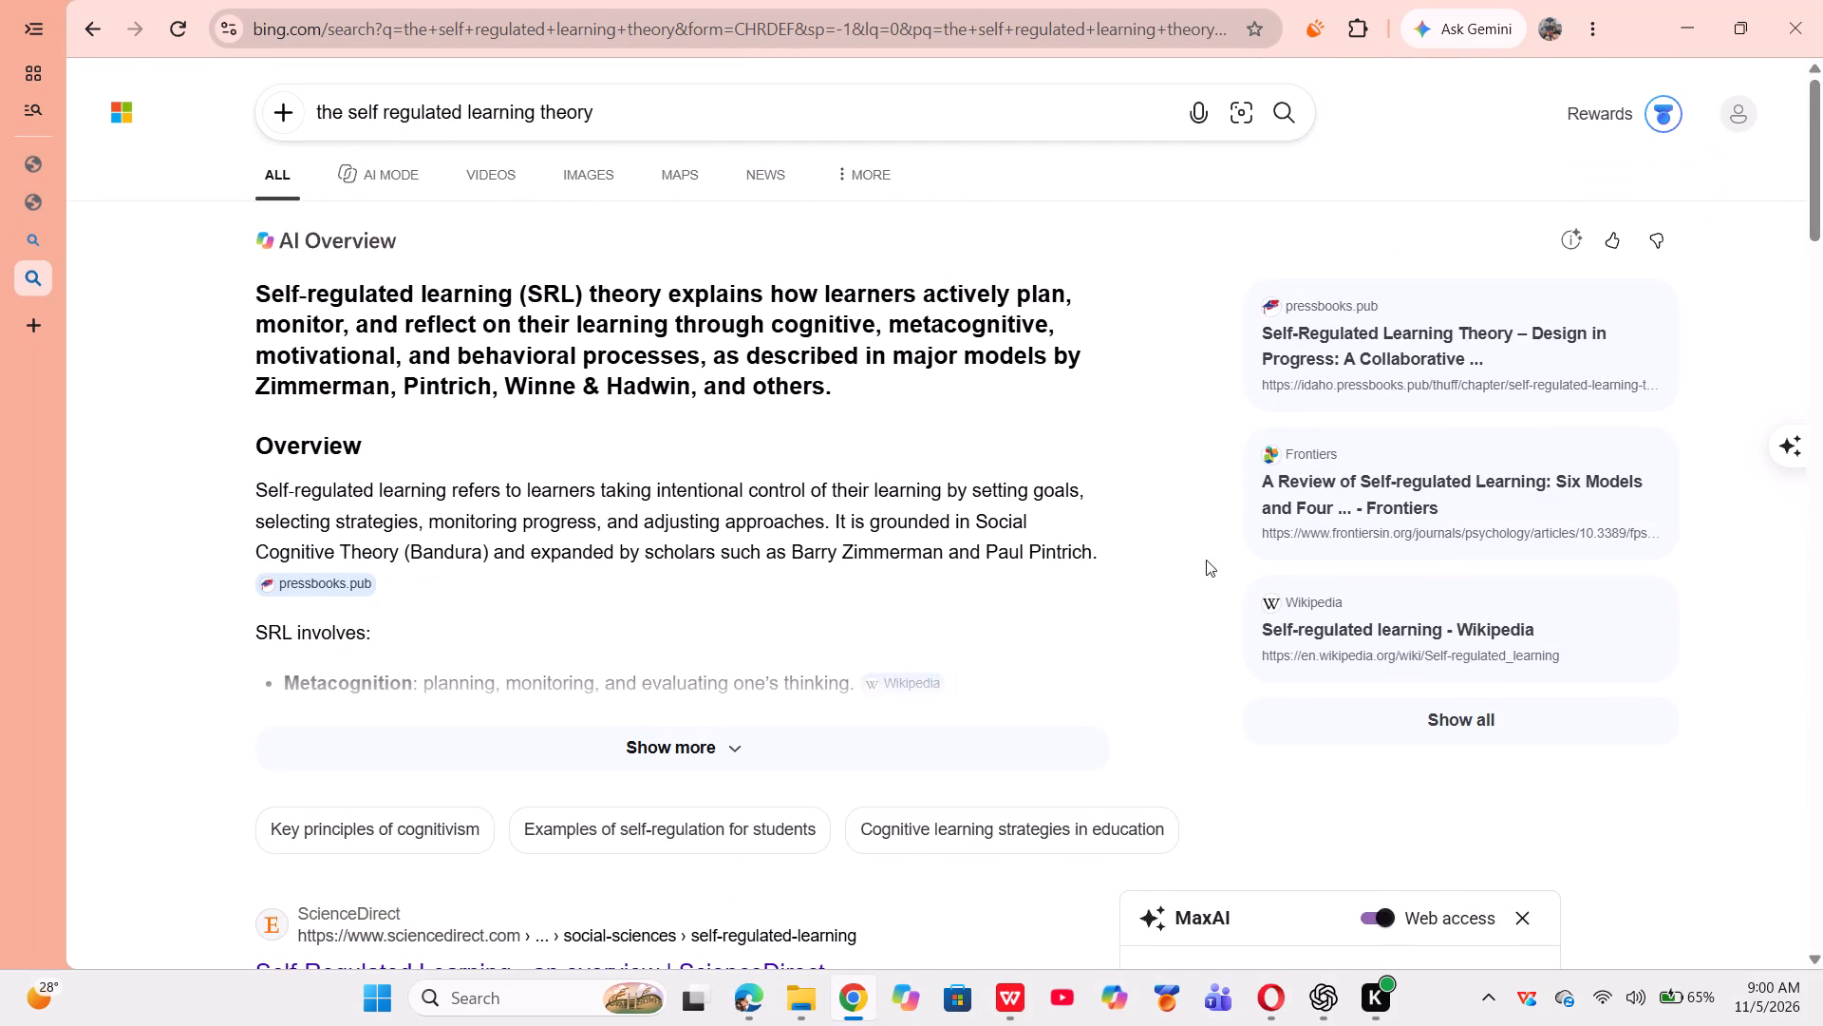
left_click(315, 587)
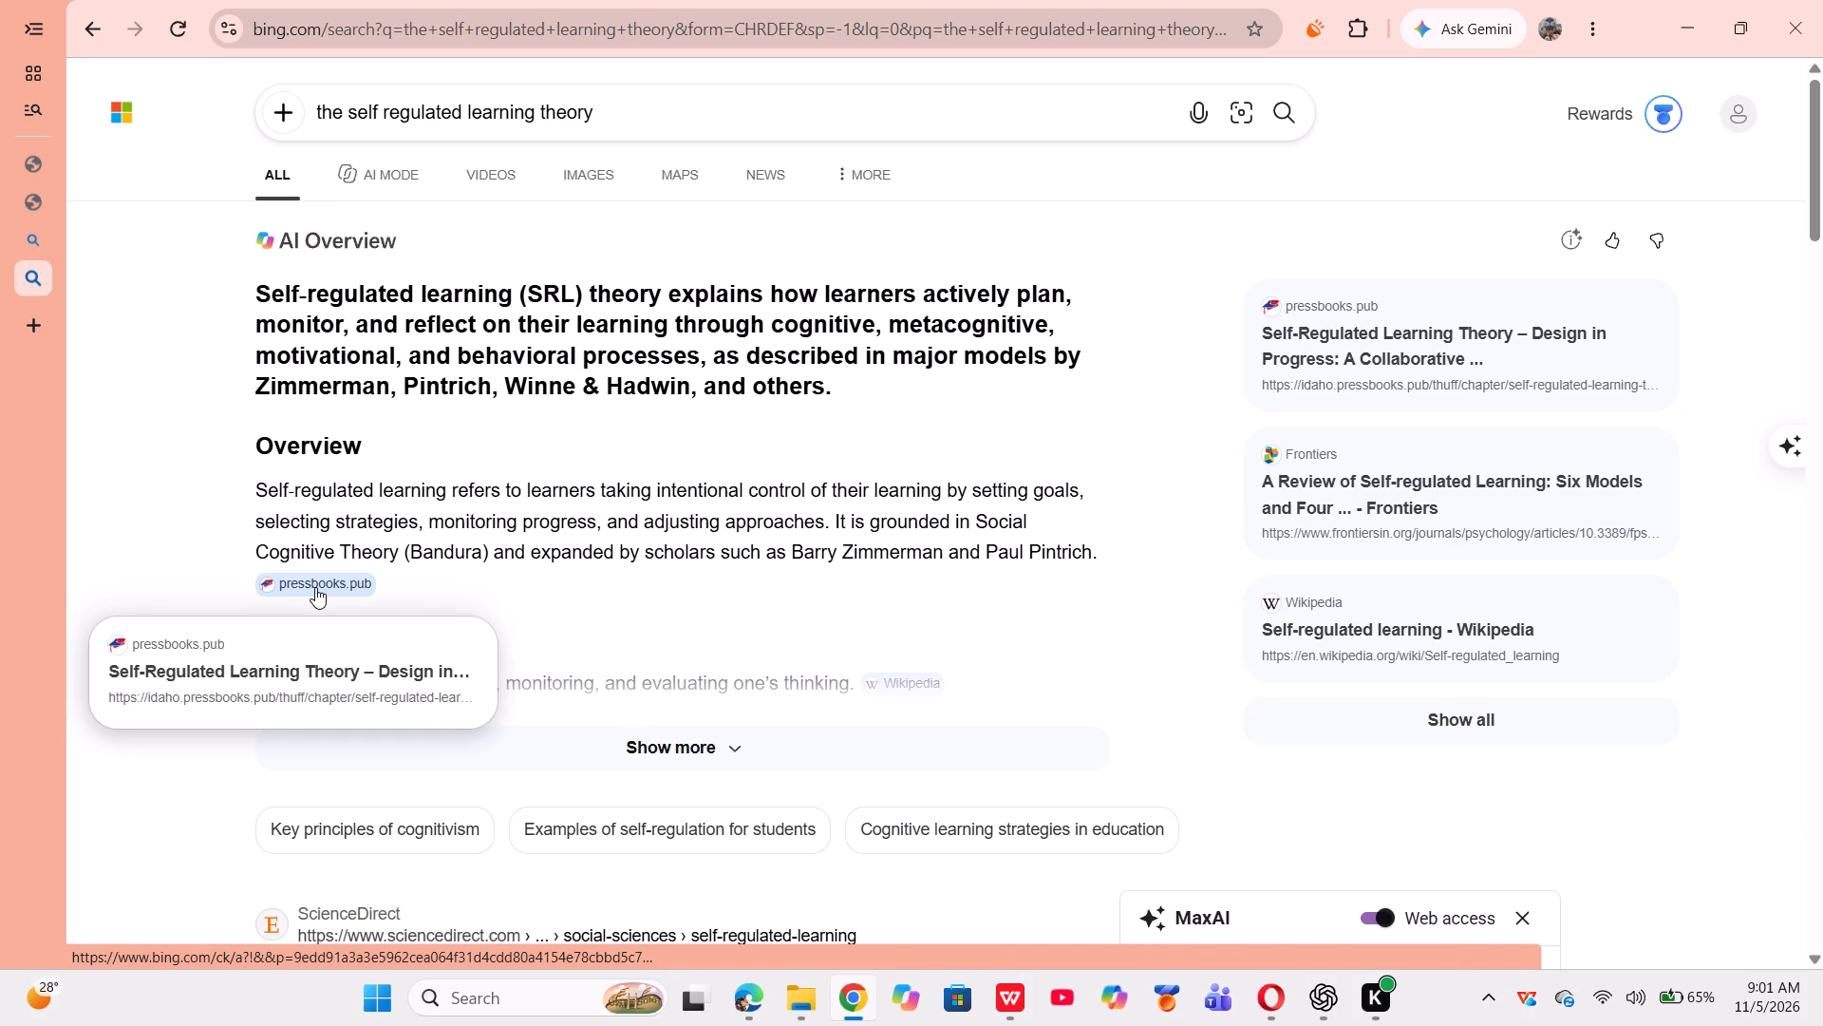
left_click(738, 751)
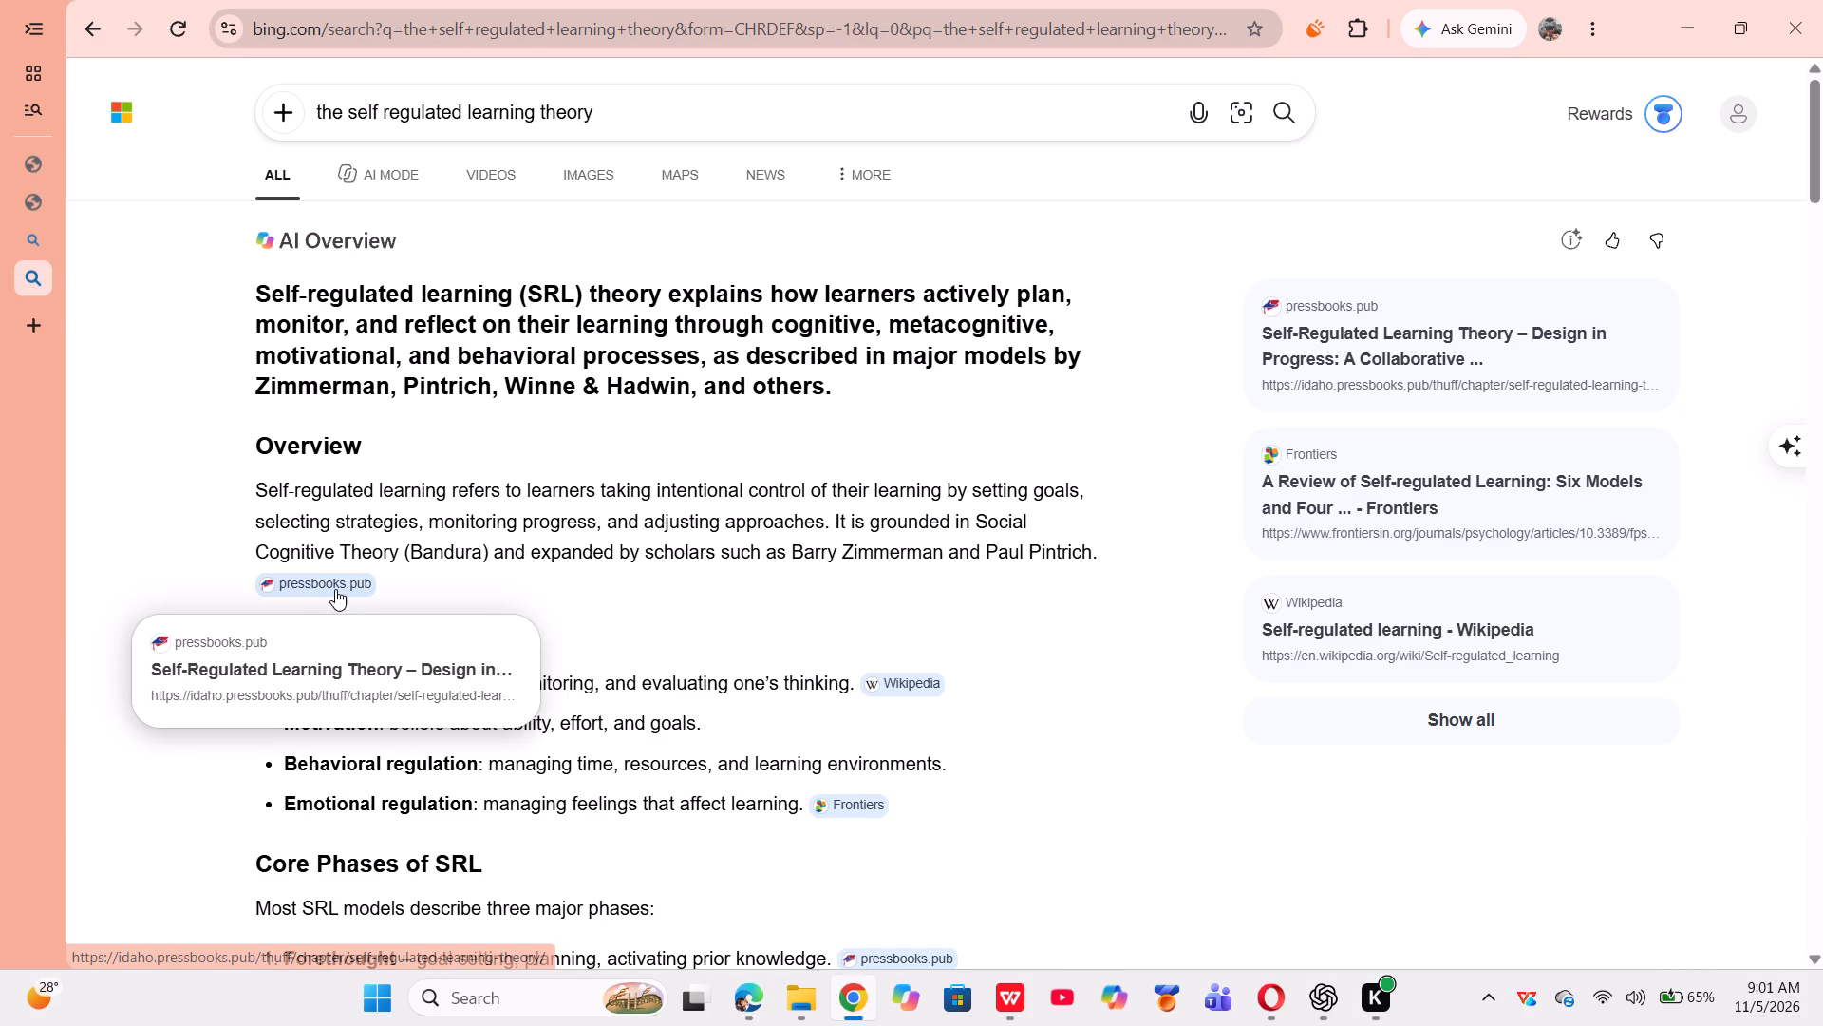
left_click(335, 585)
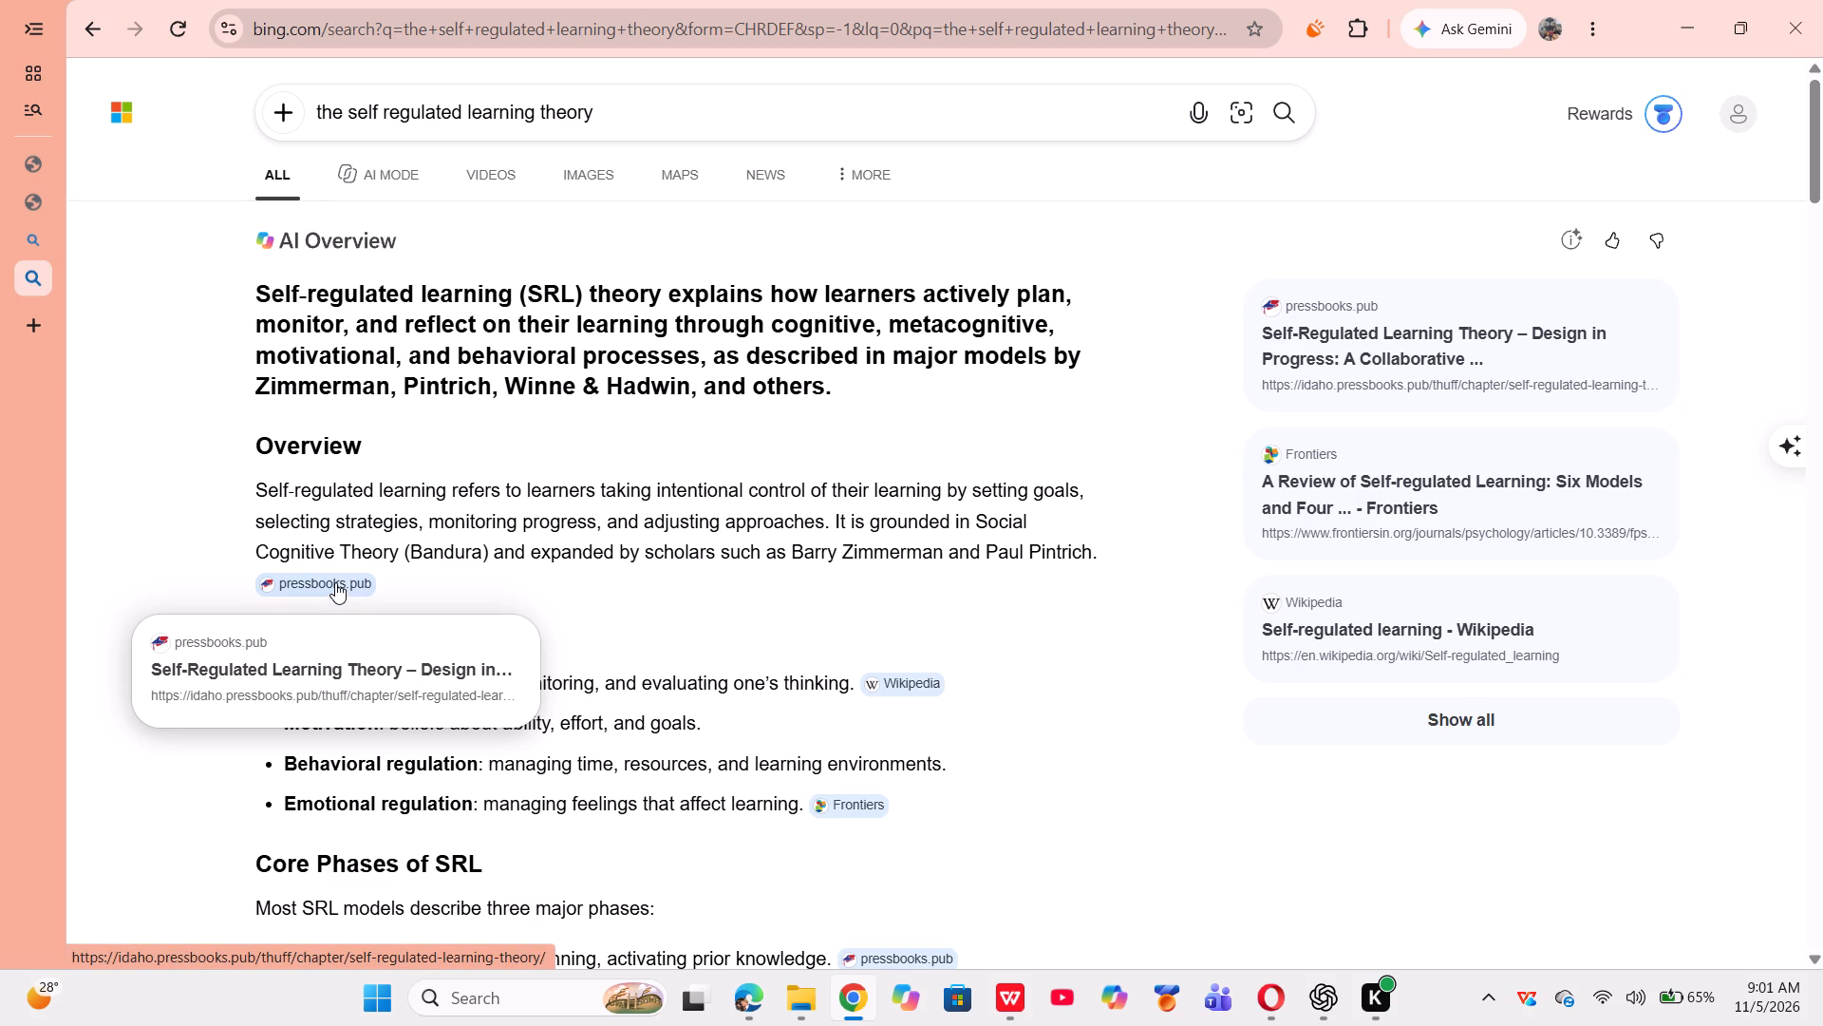
left_click(361, 676)
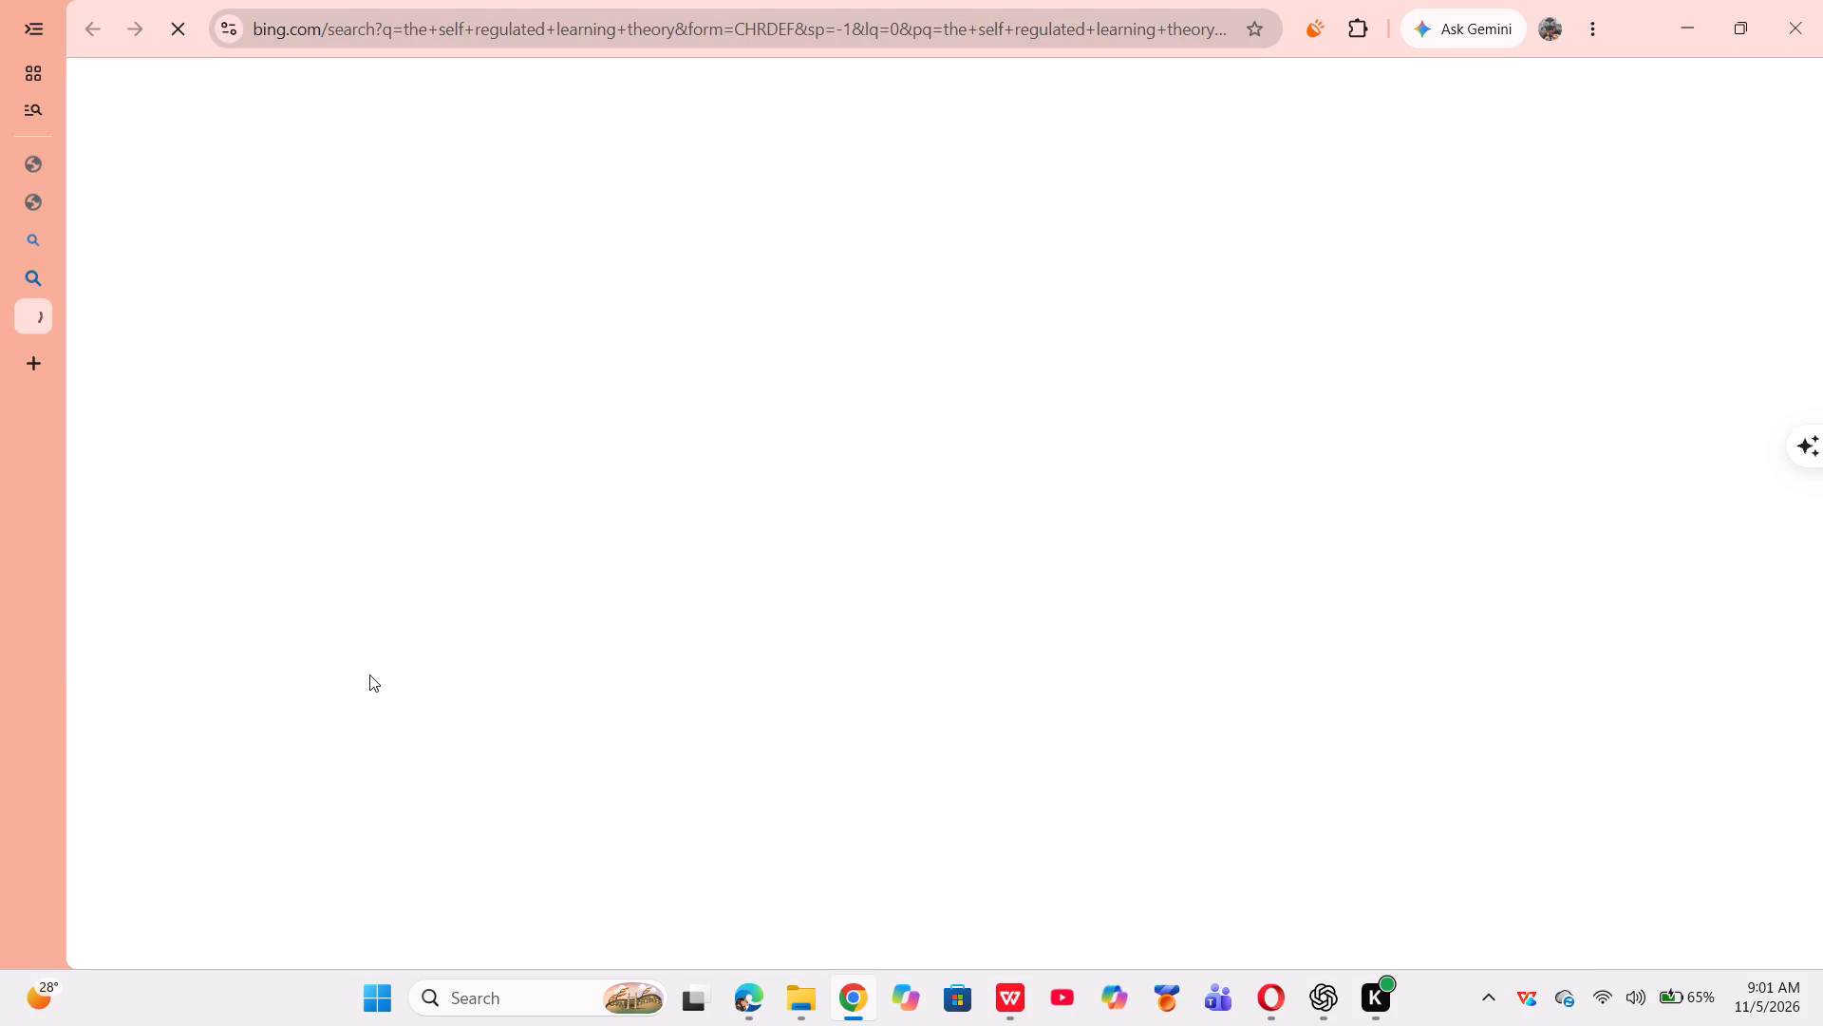
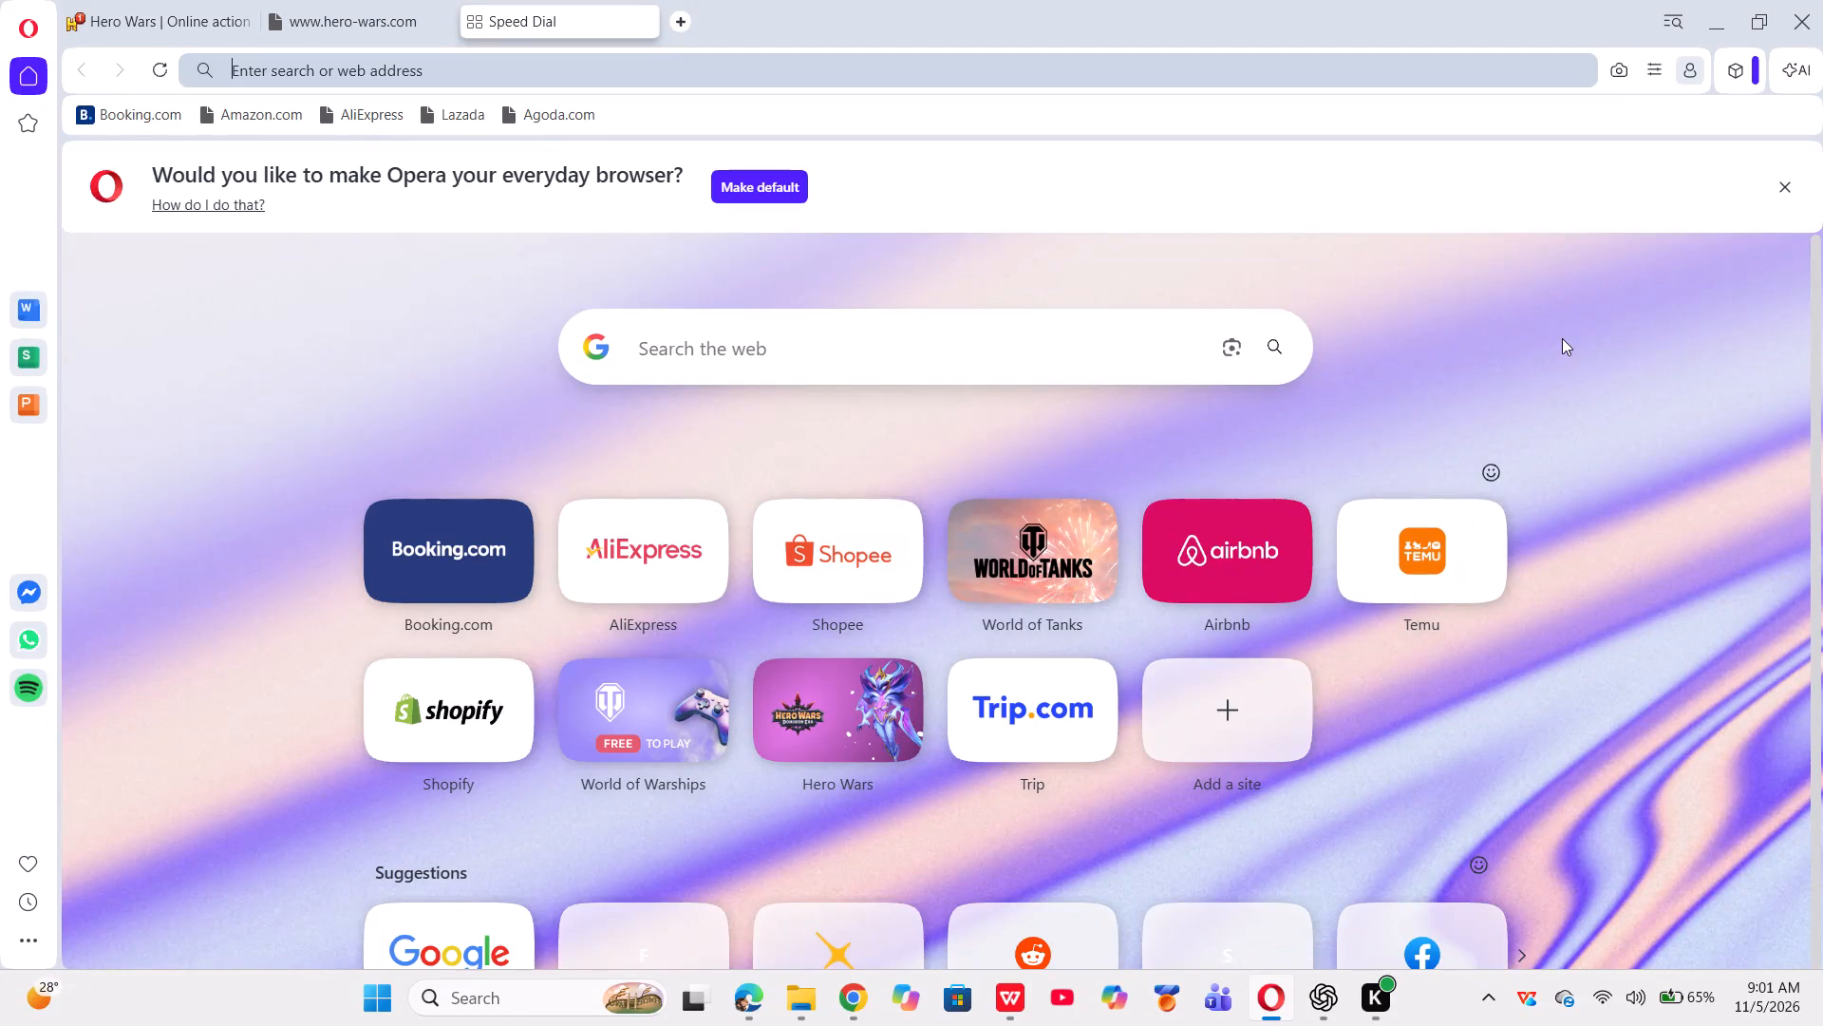
Close the Opera browser window to return to the Self-Regulated Learning Theory chapter in Chrome.
left_click(1815, 6)
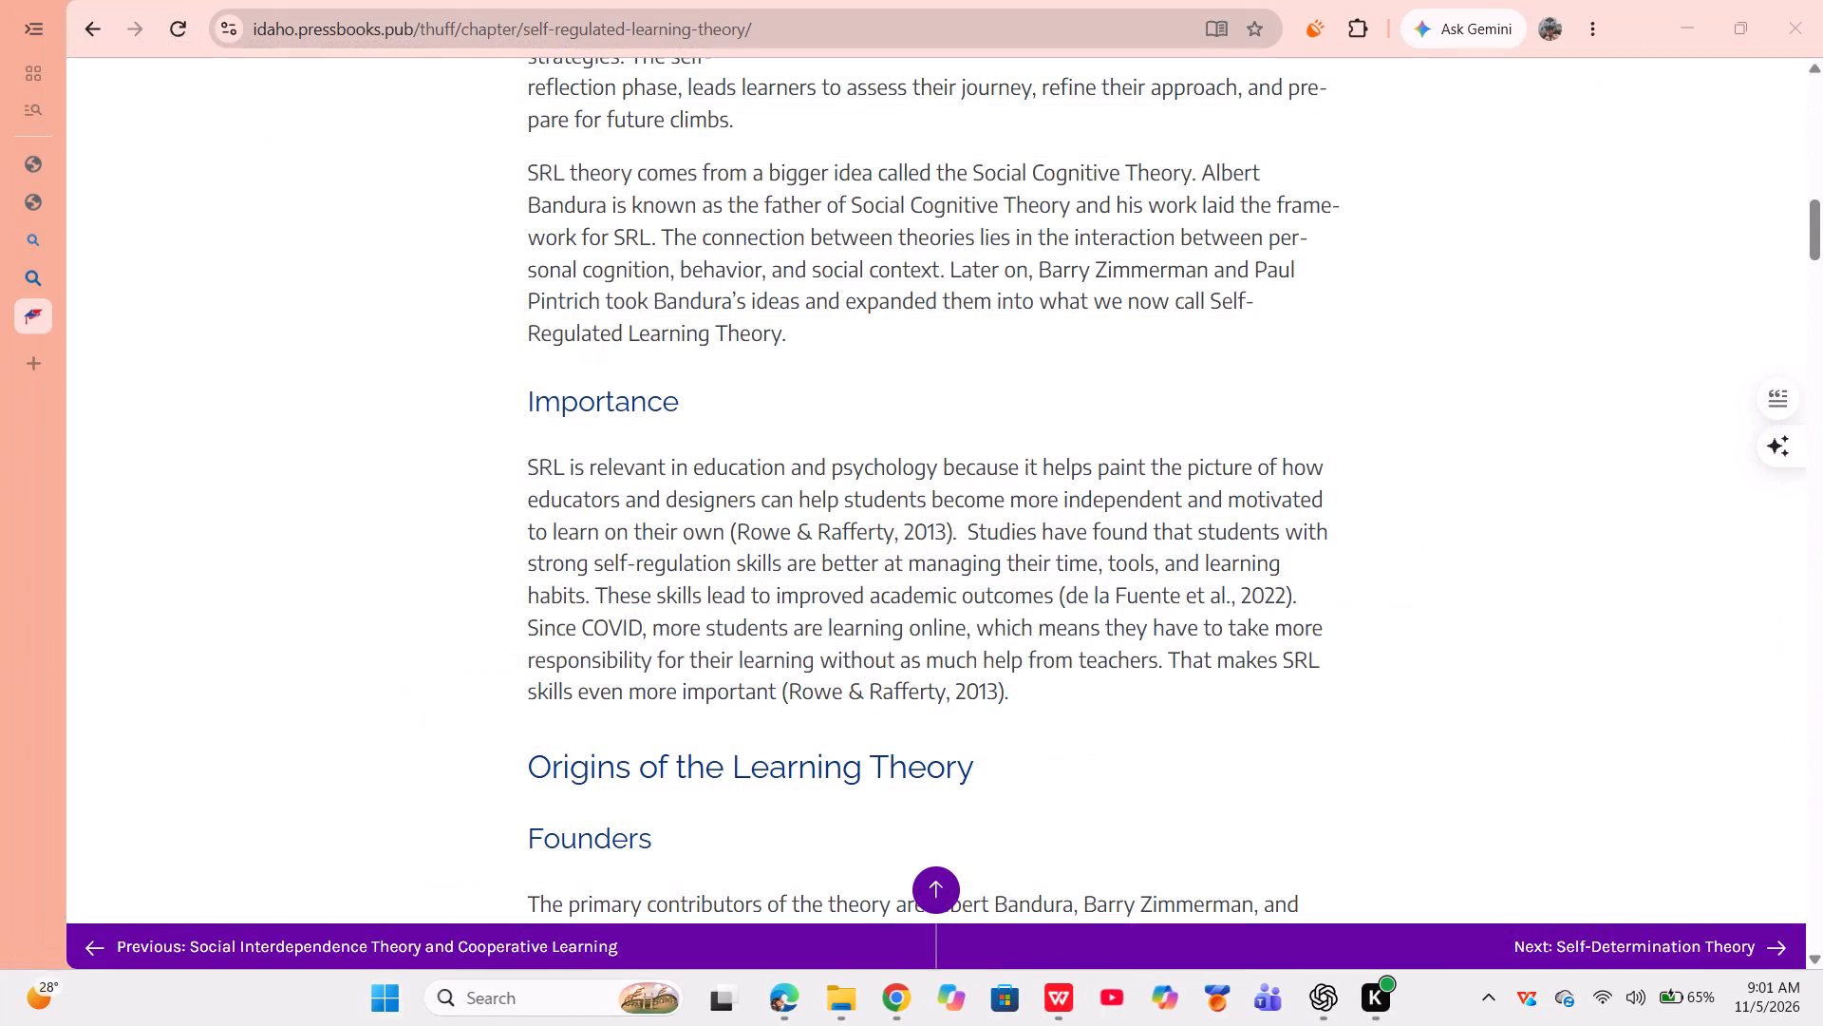
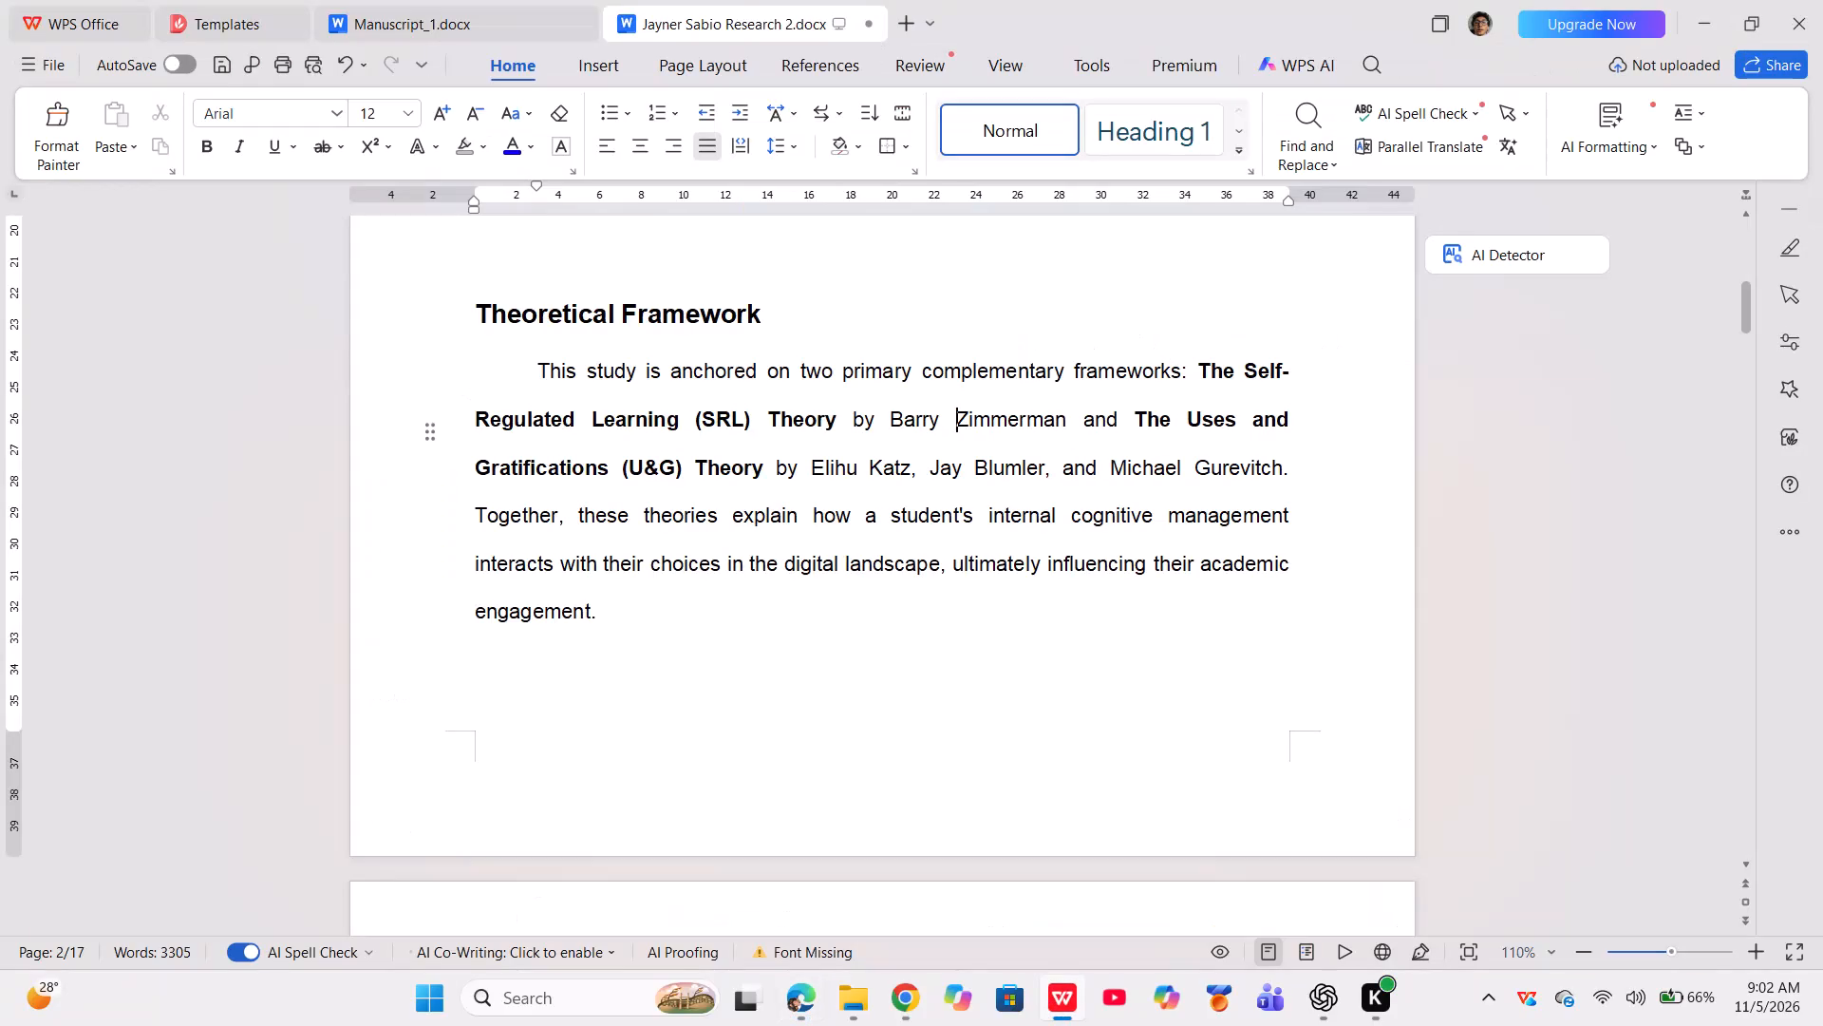
Read through the Theoretical Framework paragraph on the Self-Regulated Learning and Uses and Gratifications theories in the Research 2 document.
left_click(902, 542)
key("Up")
left_click(1066, 420)
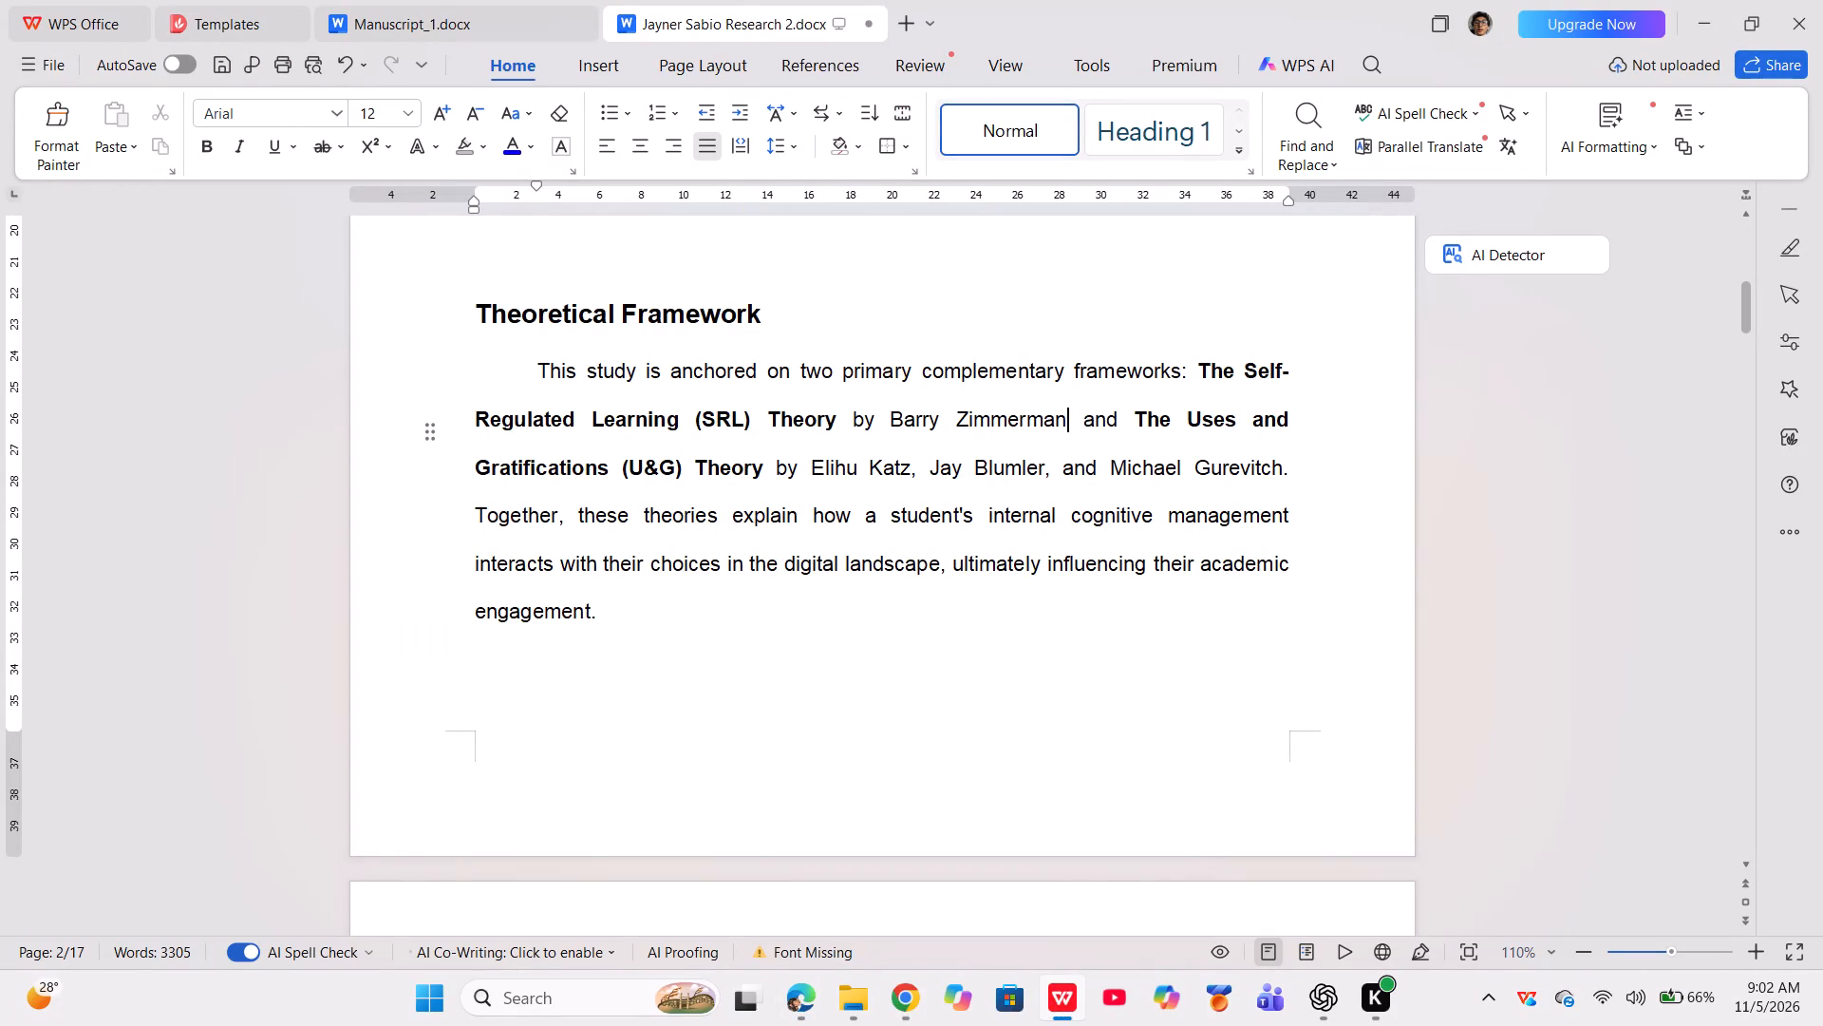
key("Down")
key("Down")
key("Down")
key("Down")
key("Down")
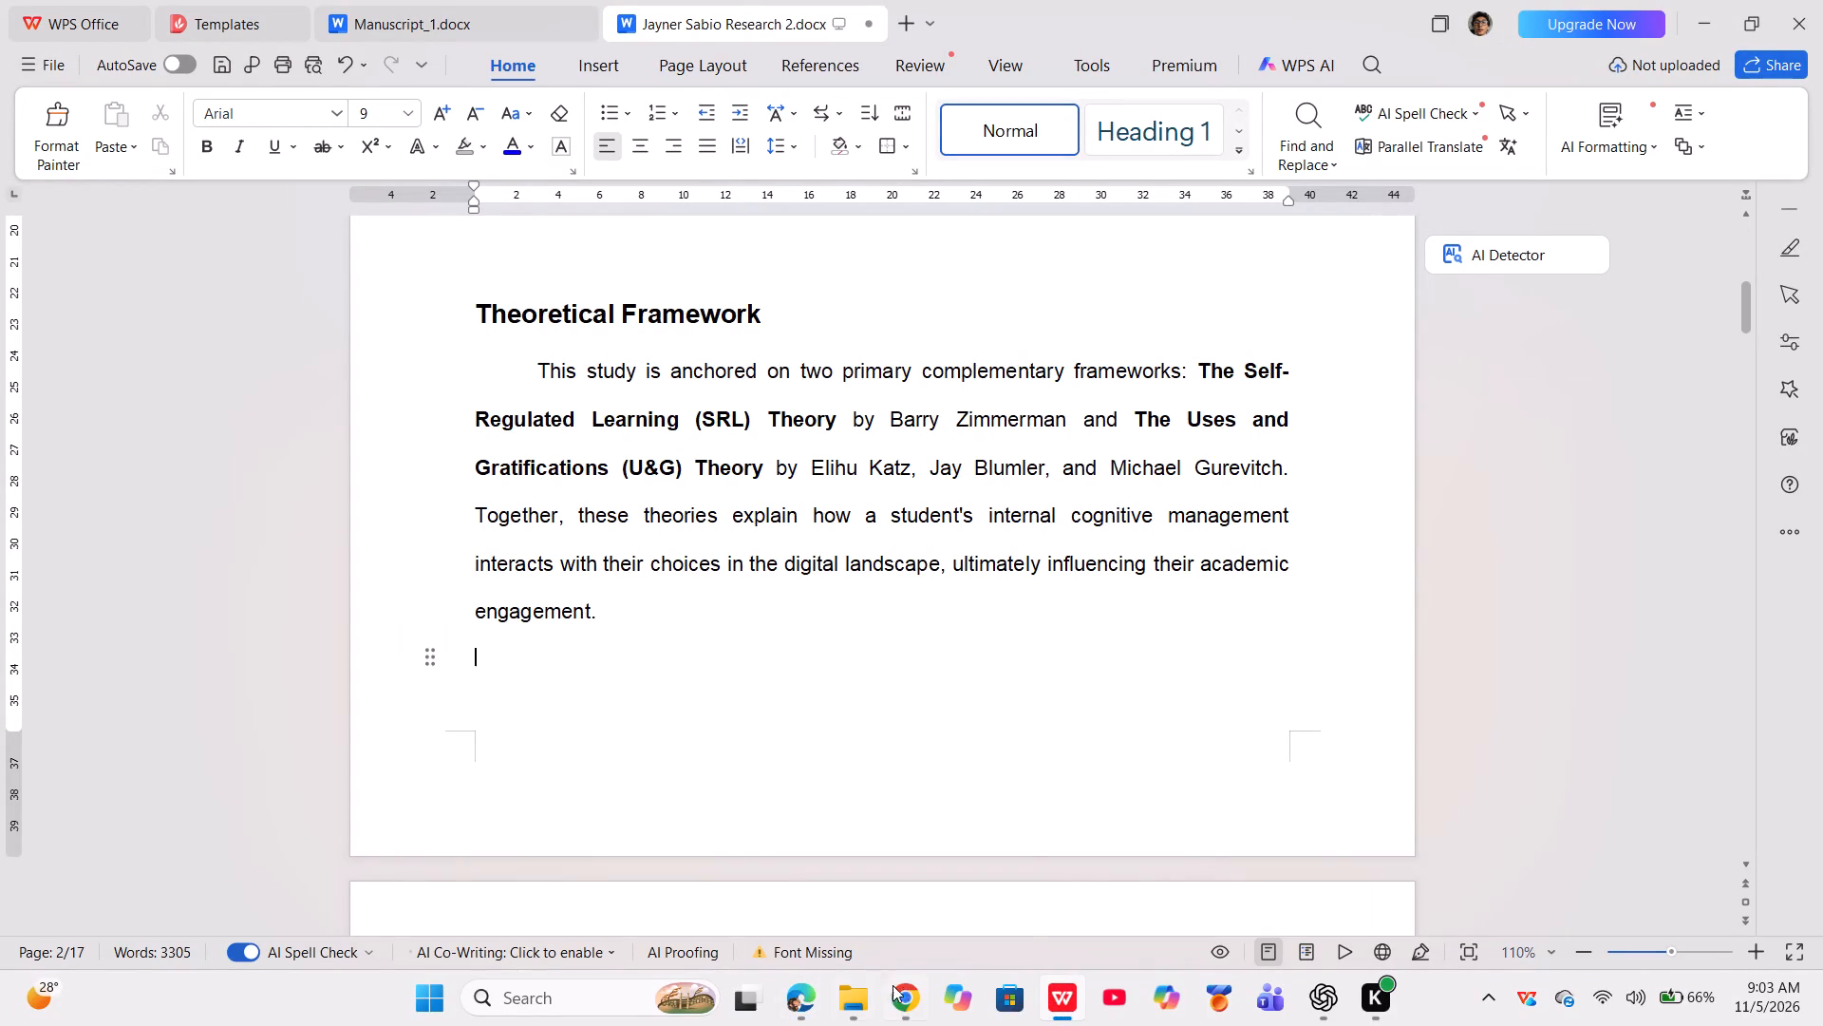
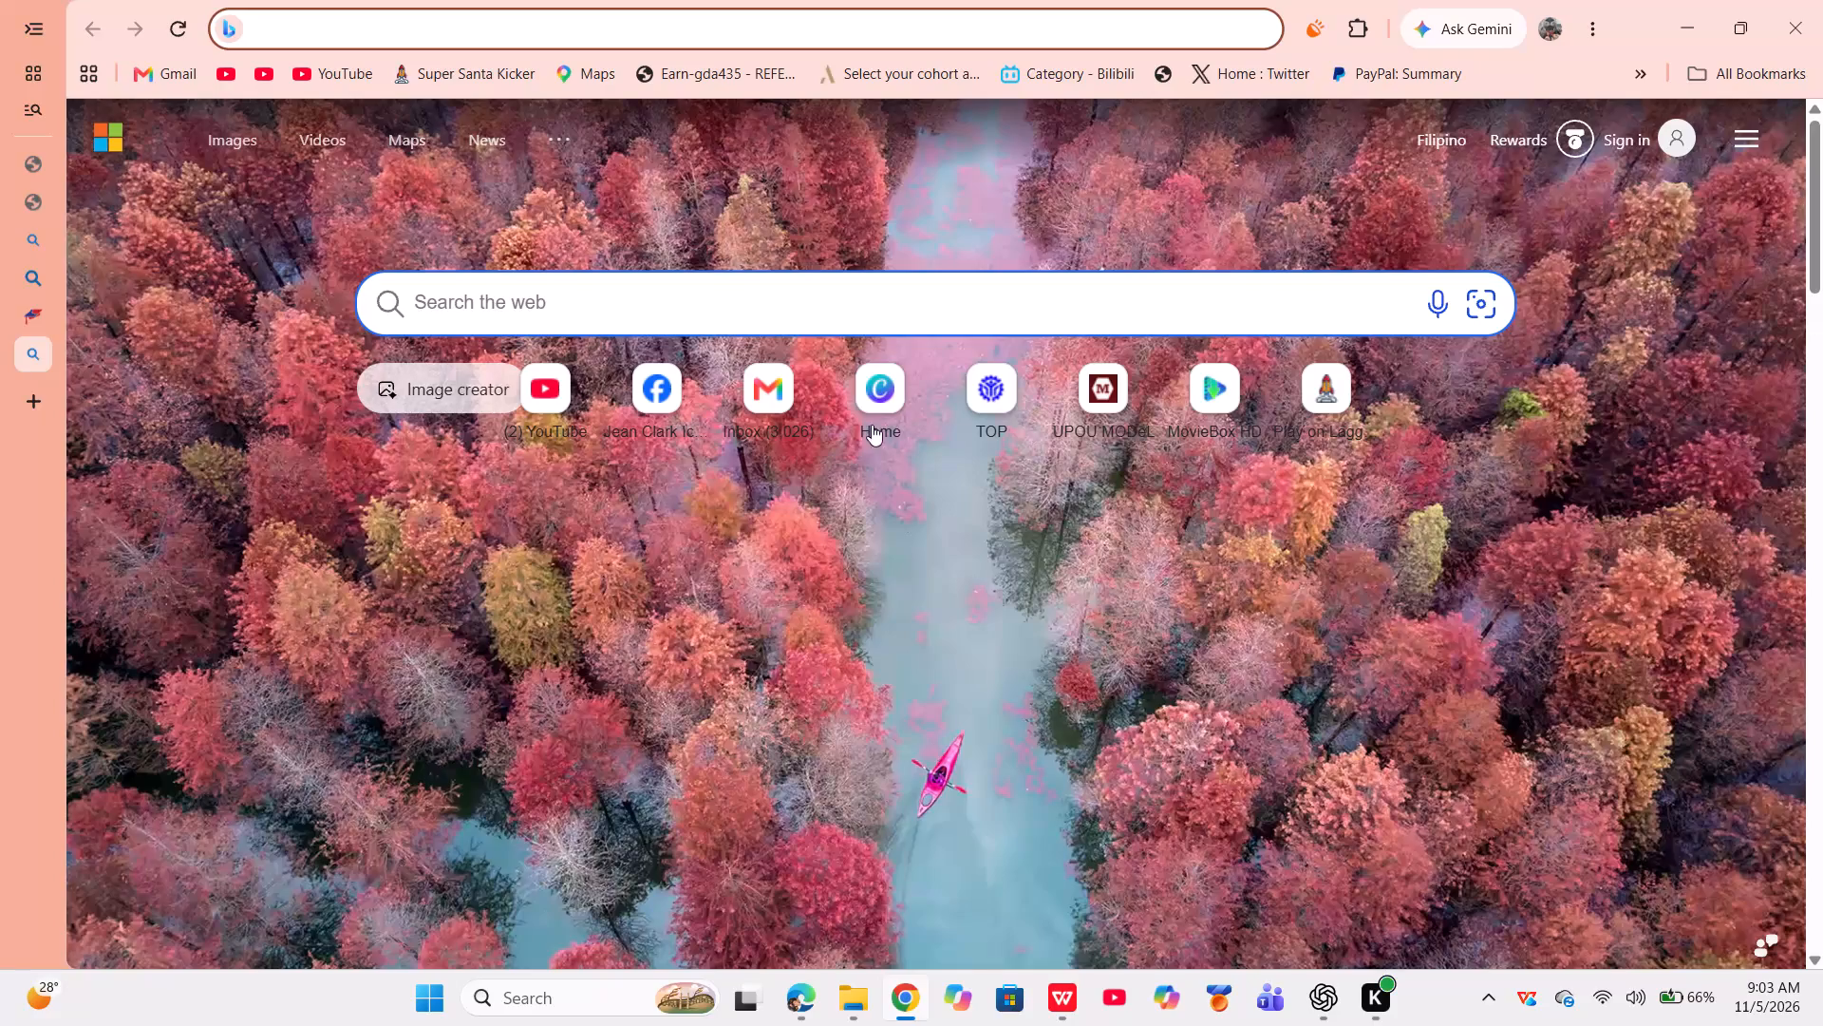
Search the web for "Uses and gratification theory".
left_click(984, 274)
left_click(988, 305)
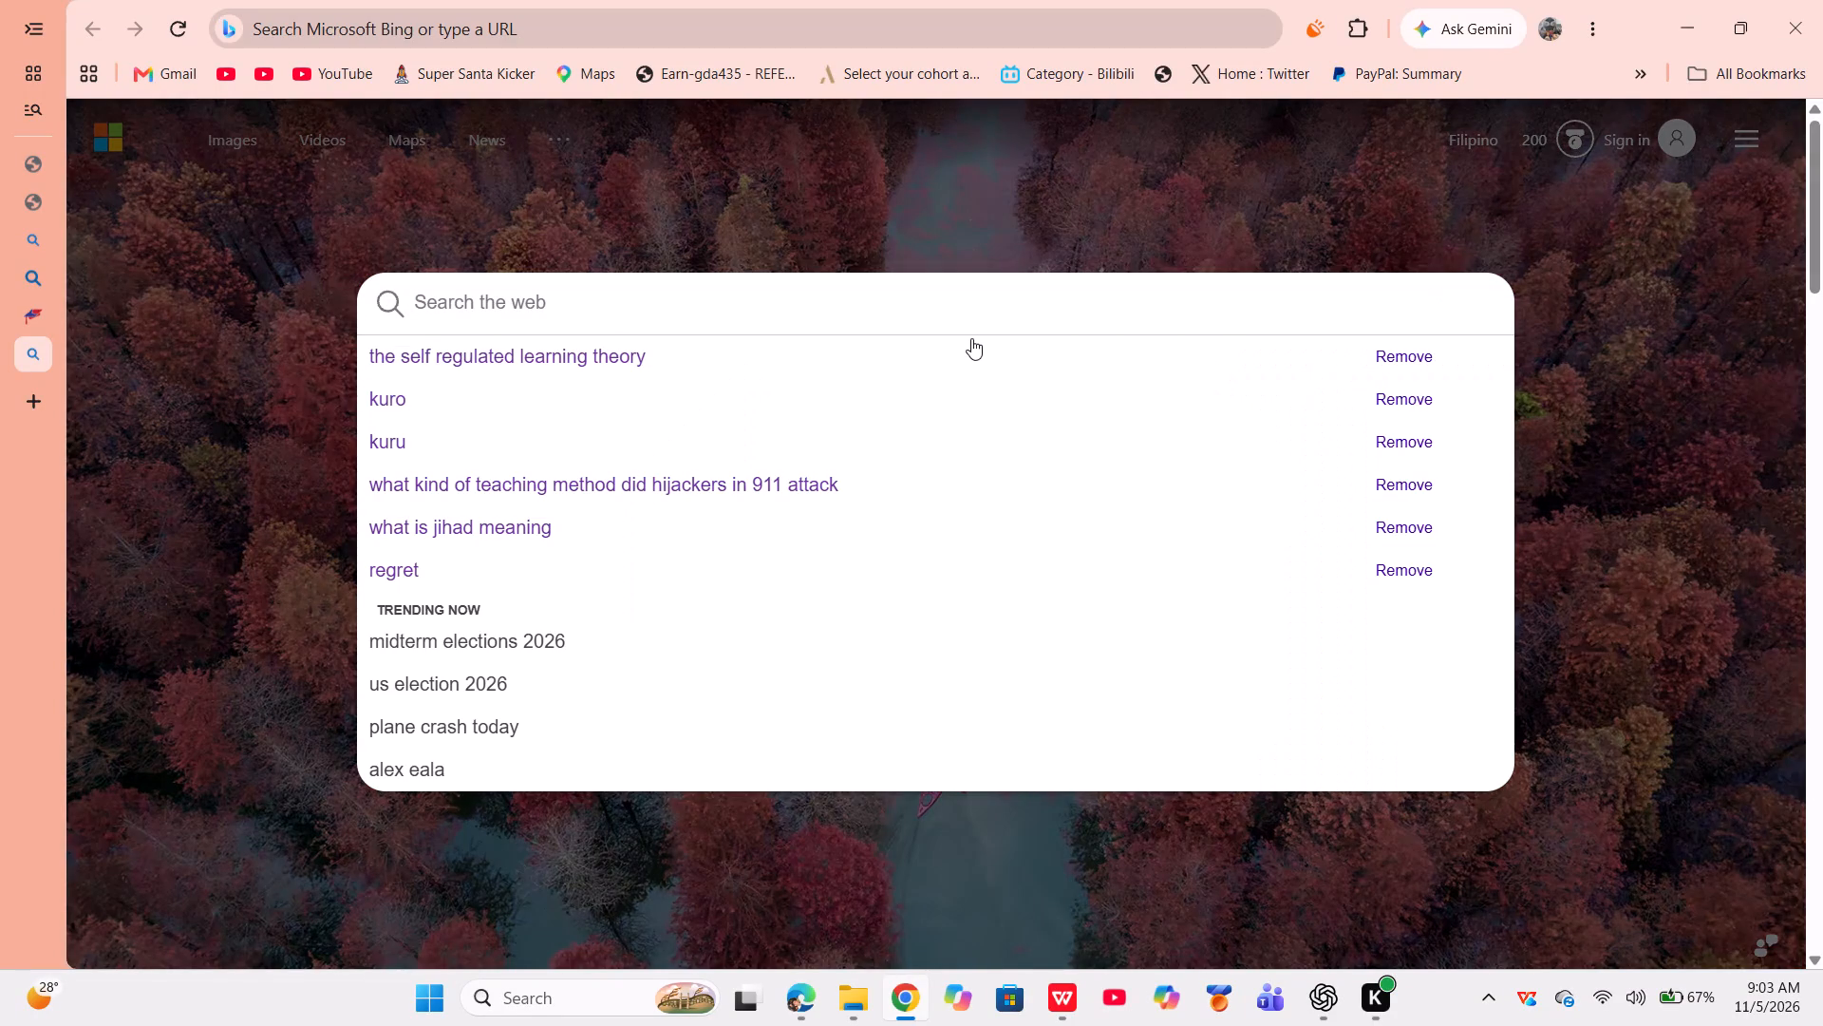
key("t")
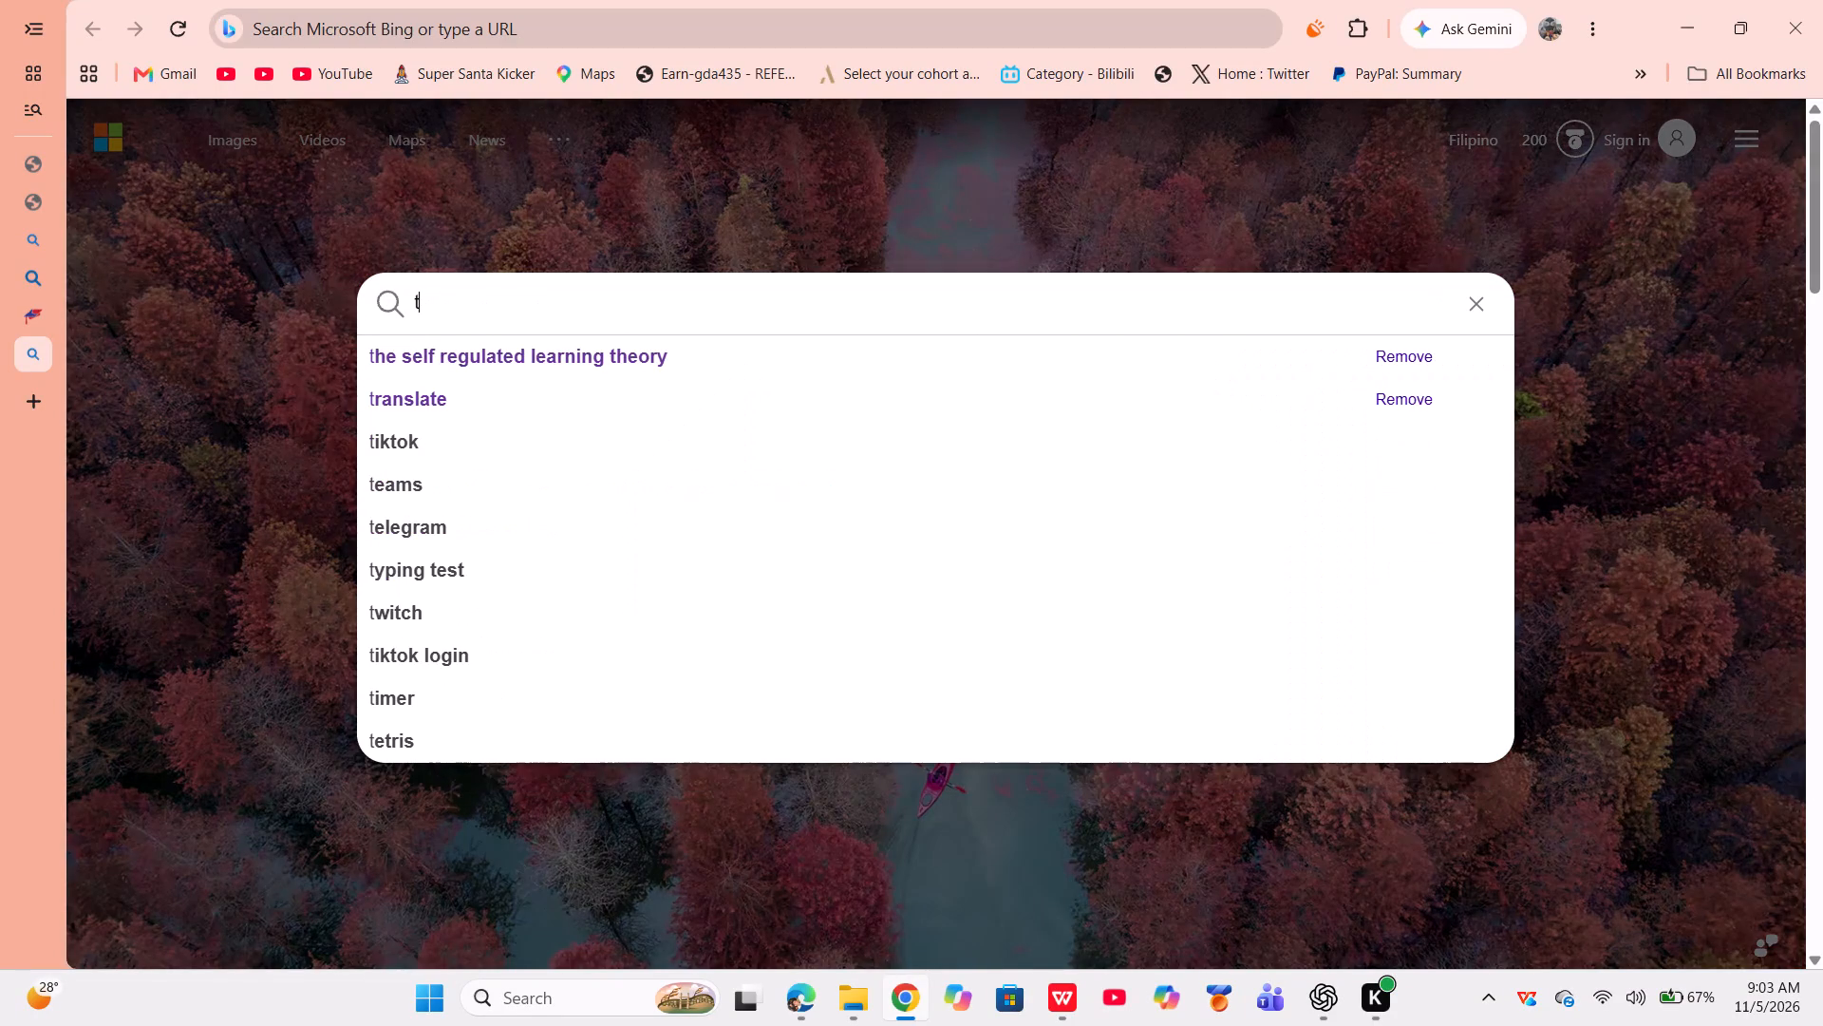
key("BackSpace")
type("Uses and")
key("space")
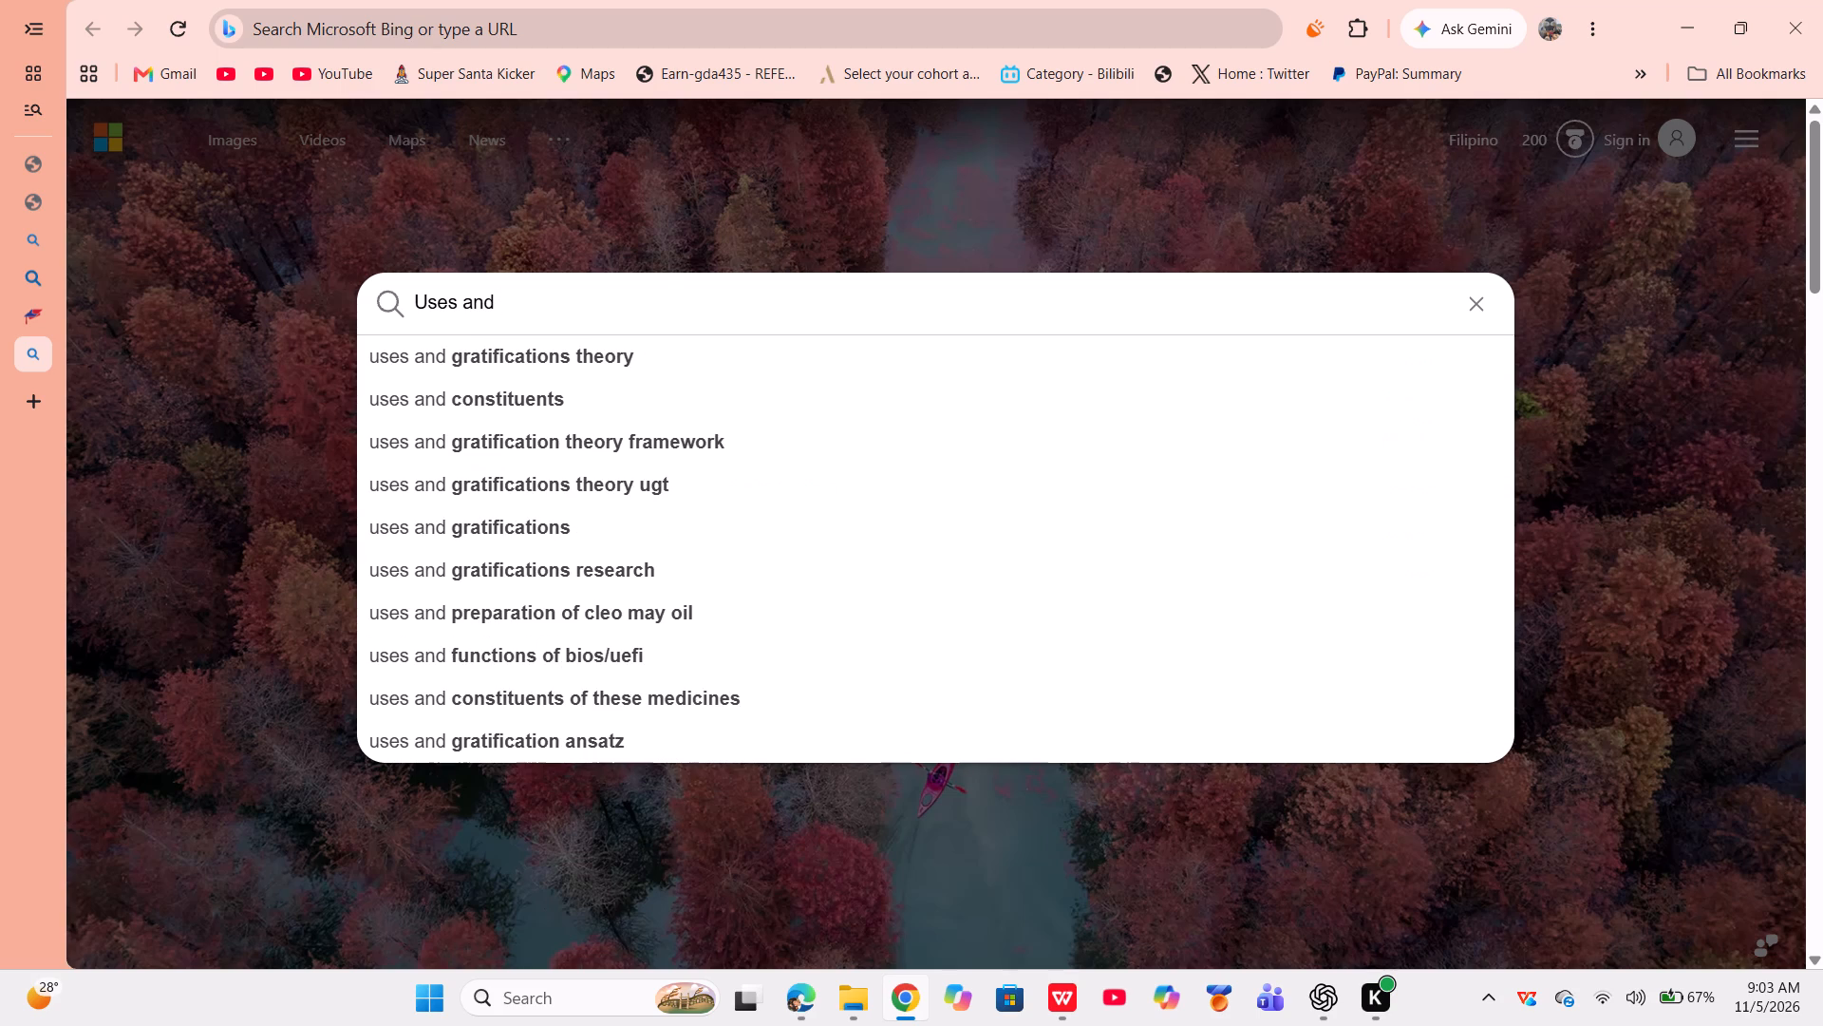
type("gratf")
key("BackSpace")
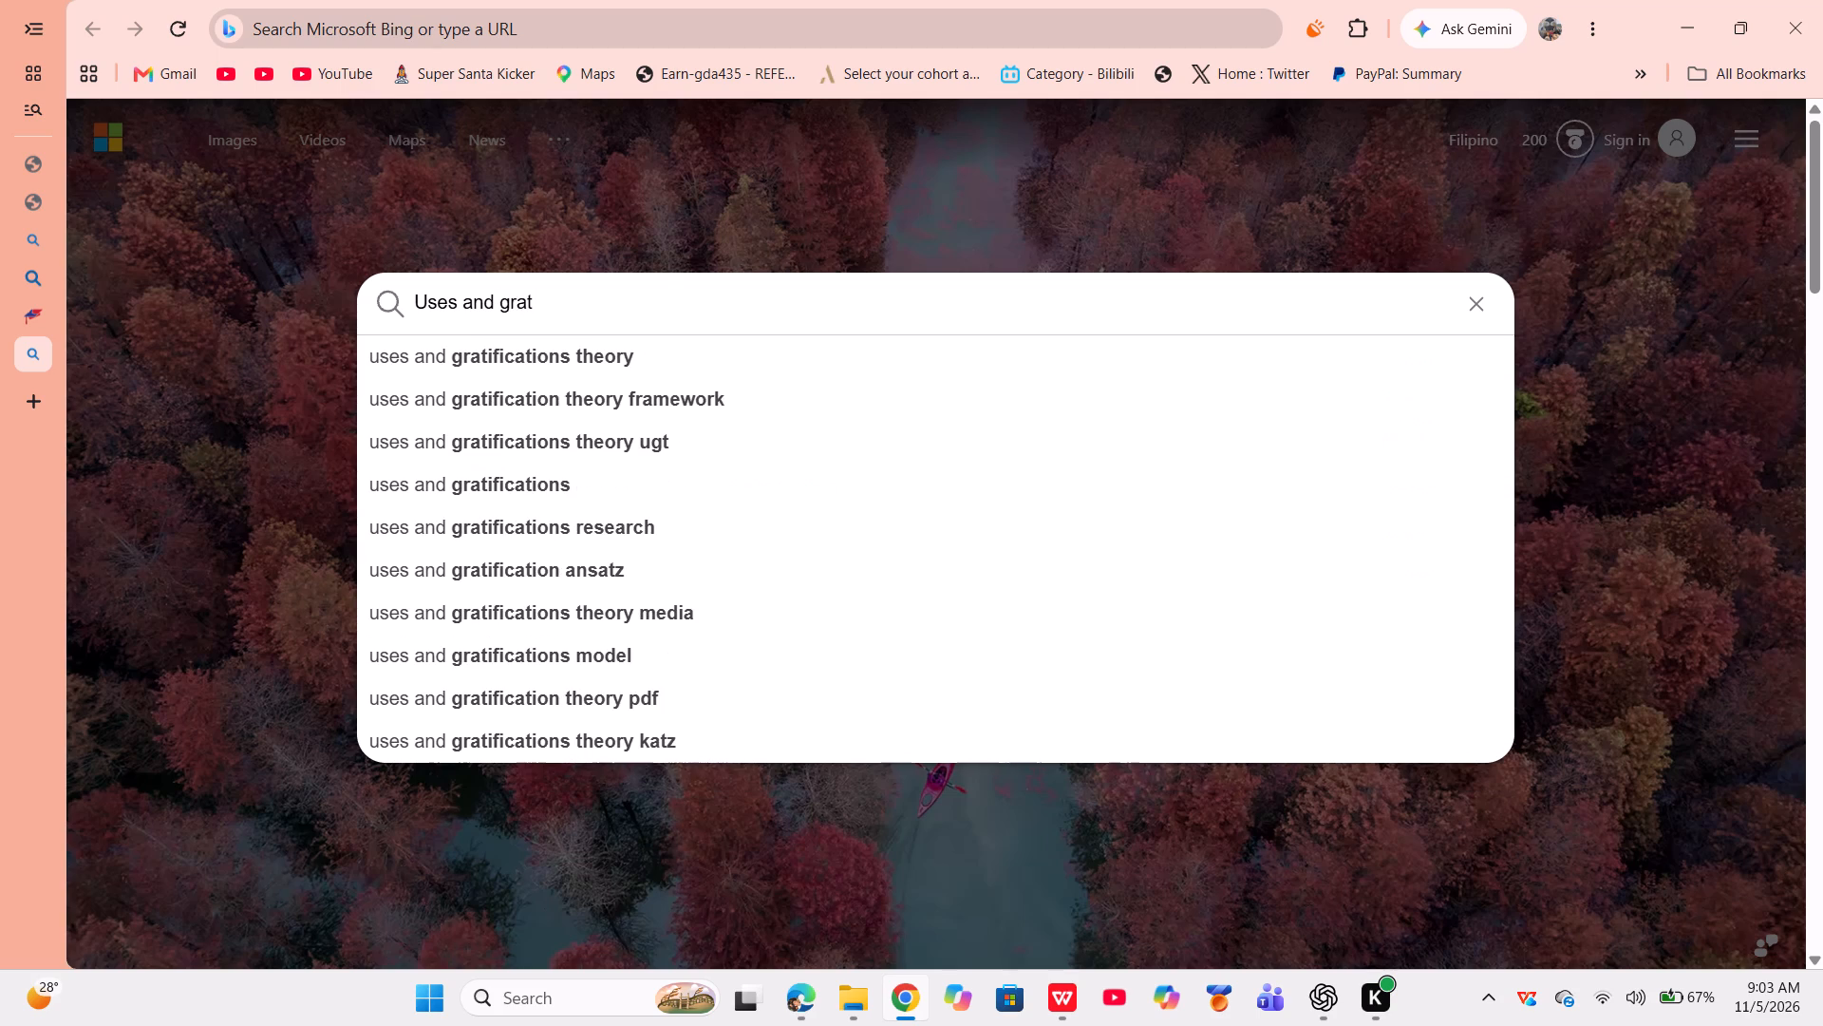
type("ification the")
type("ory")
key("Return")
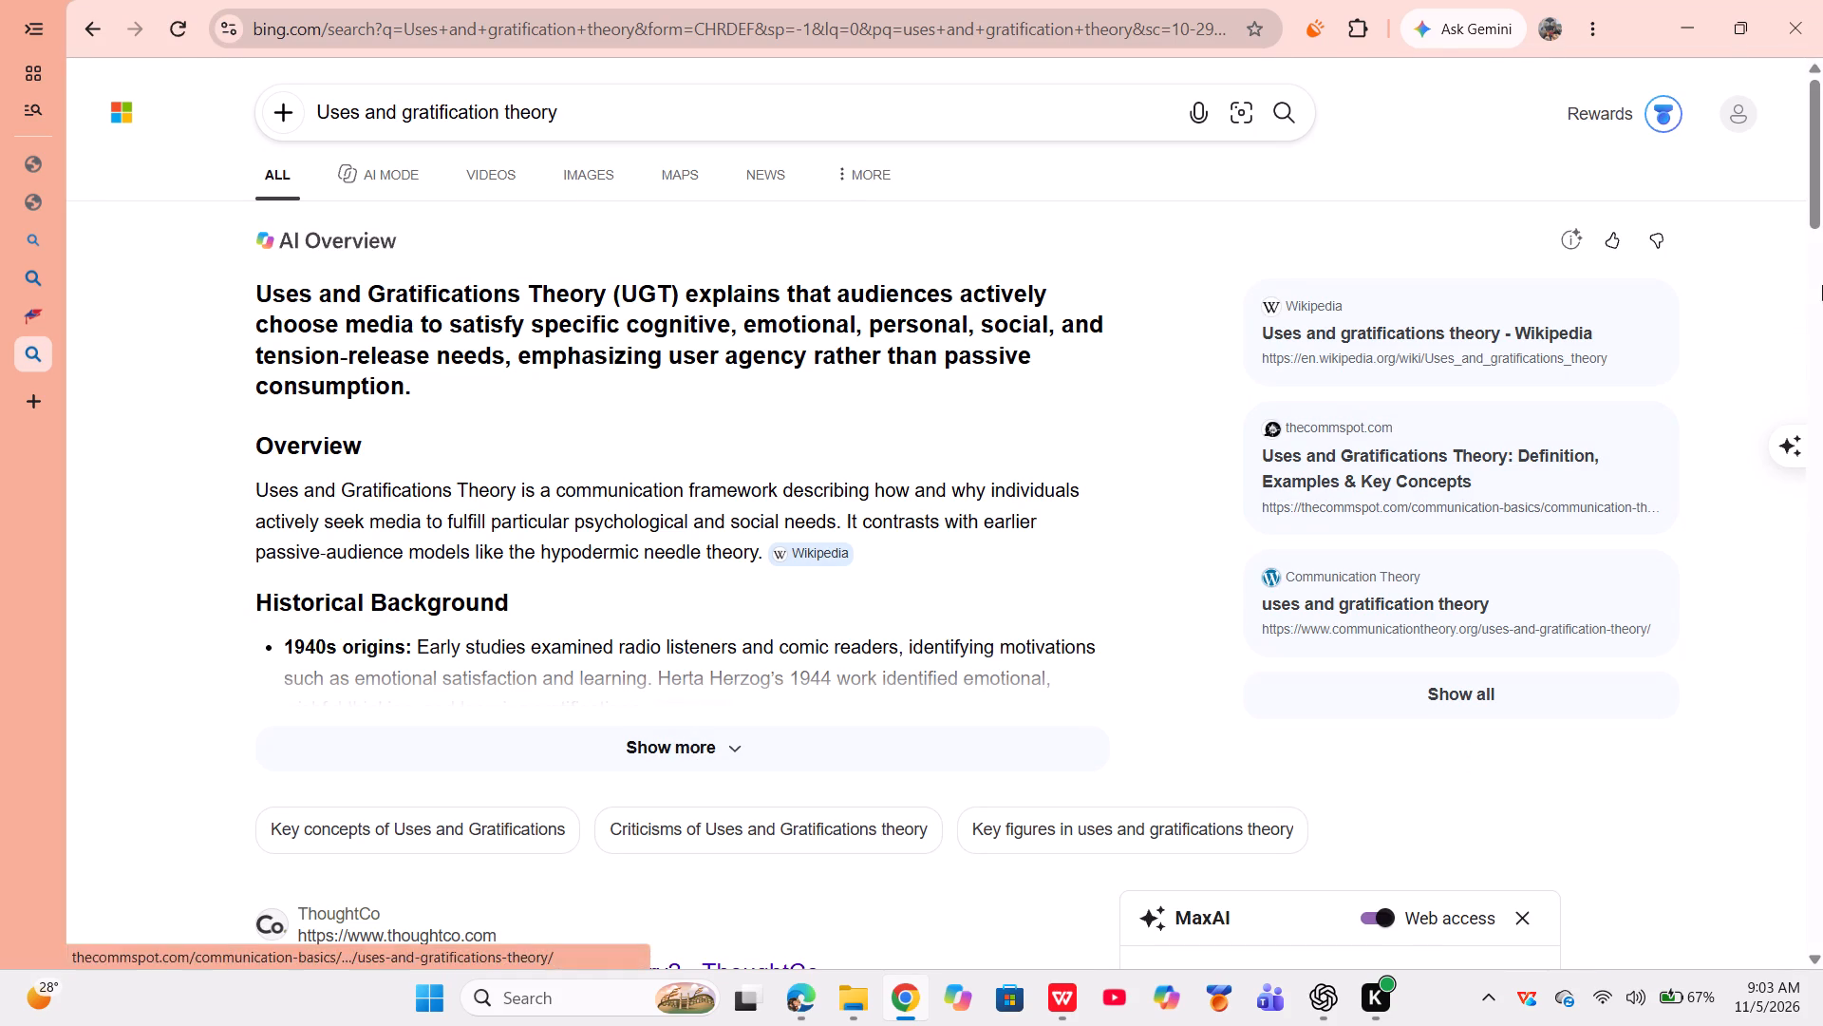
Examine the AI overview and source results for the Uses and Gratifications Theory's definition and background.
left_click_drag(1814, 173, 1812, 241)
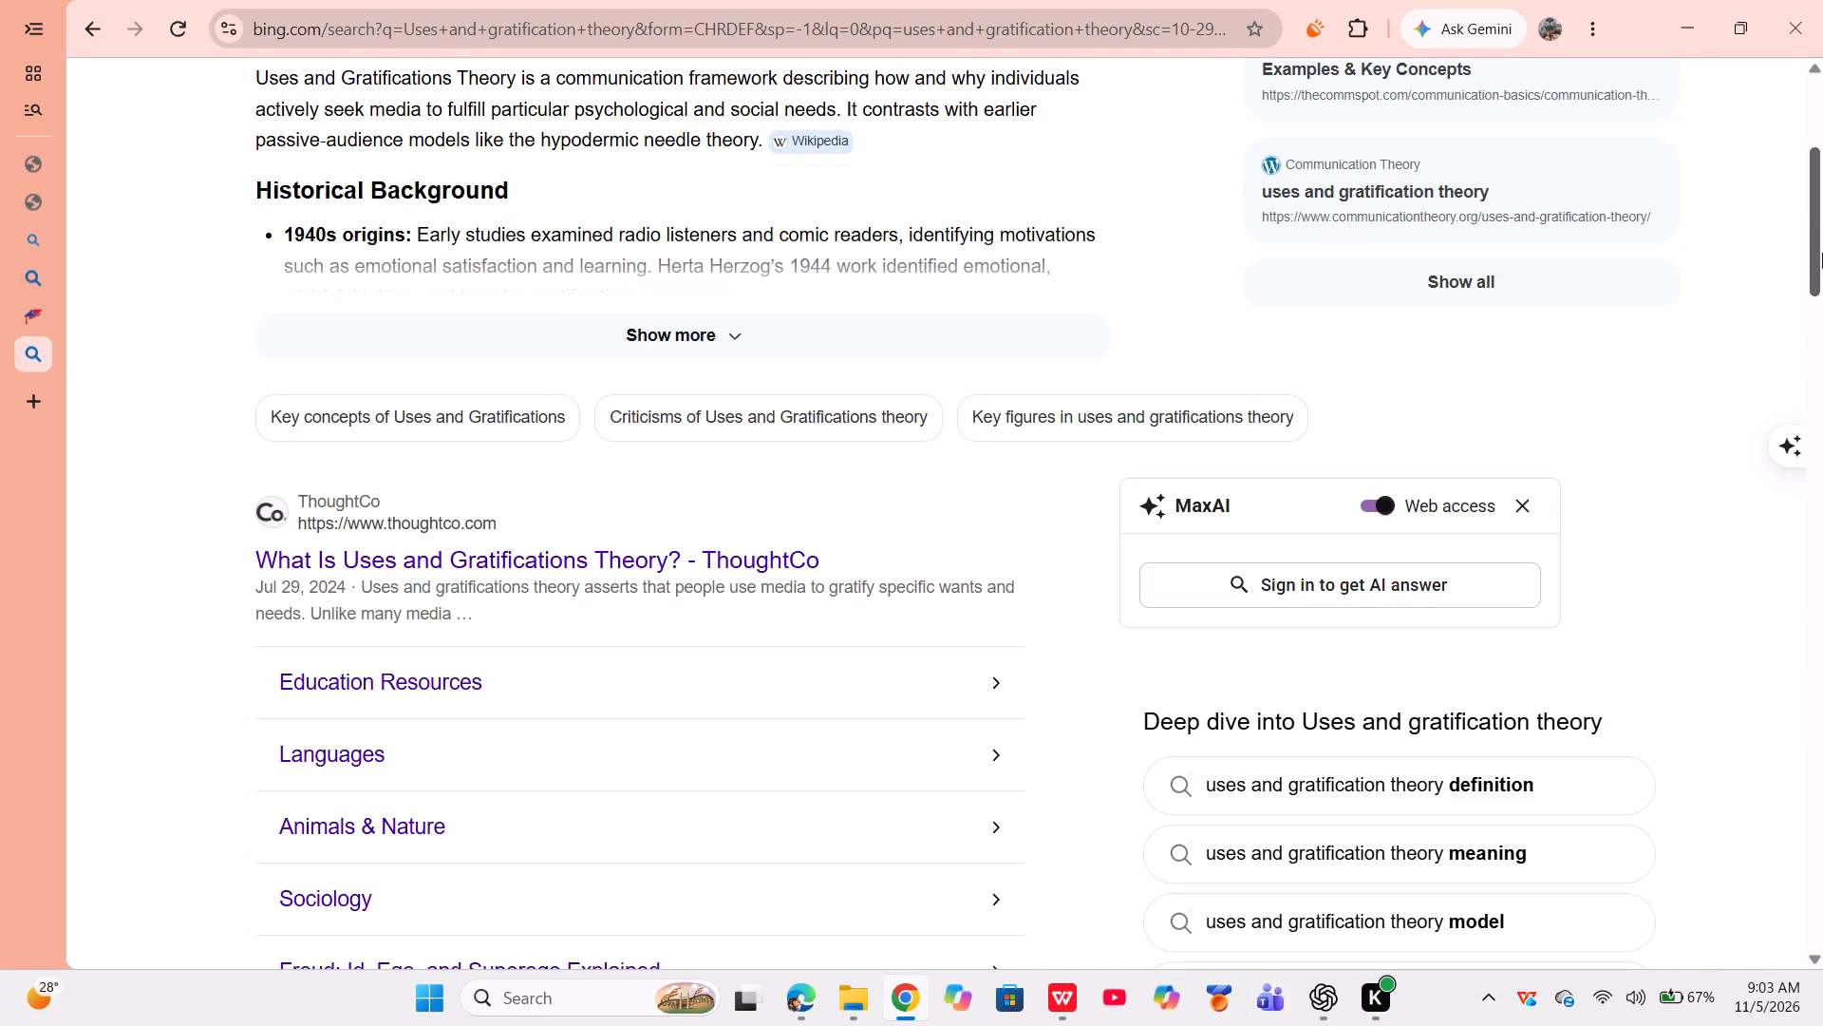
left_click_drag(1821, 238, 1807, 232)
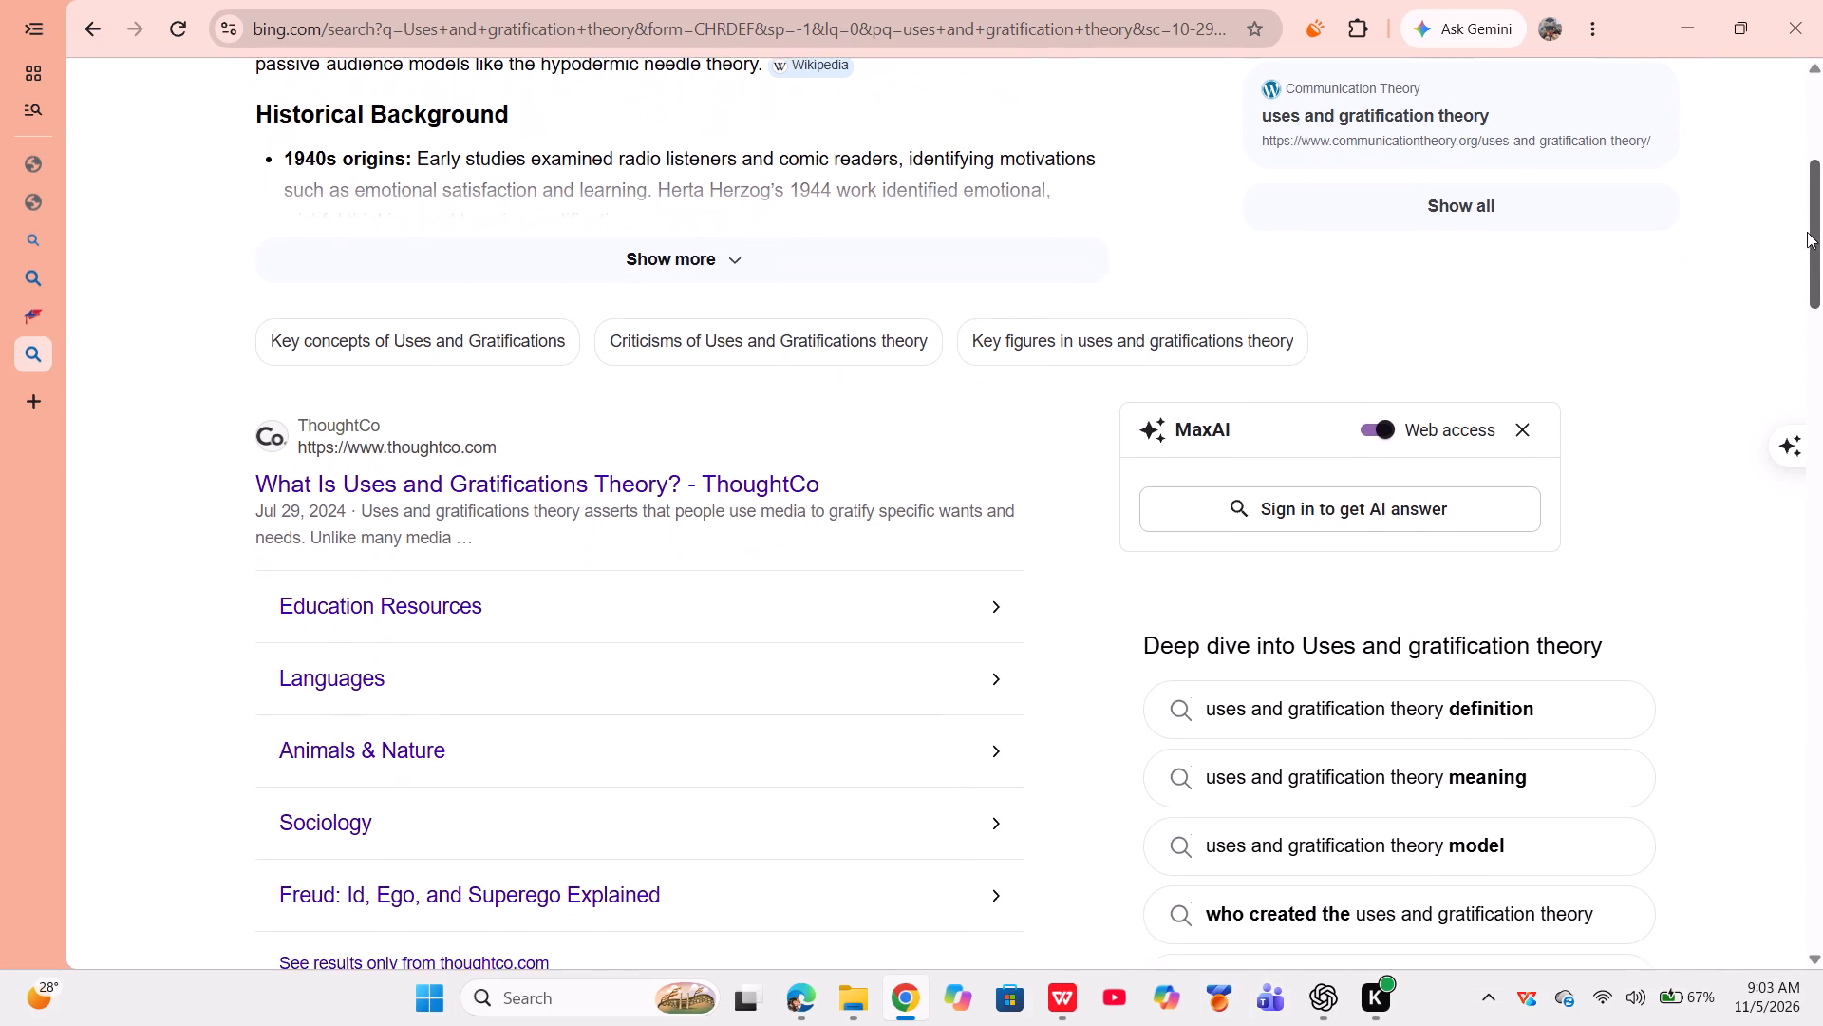
left_click_drag(1807, 232, 1814, 206)
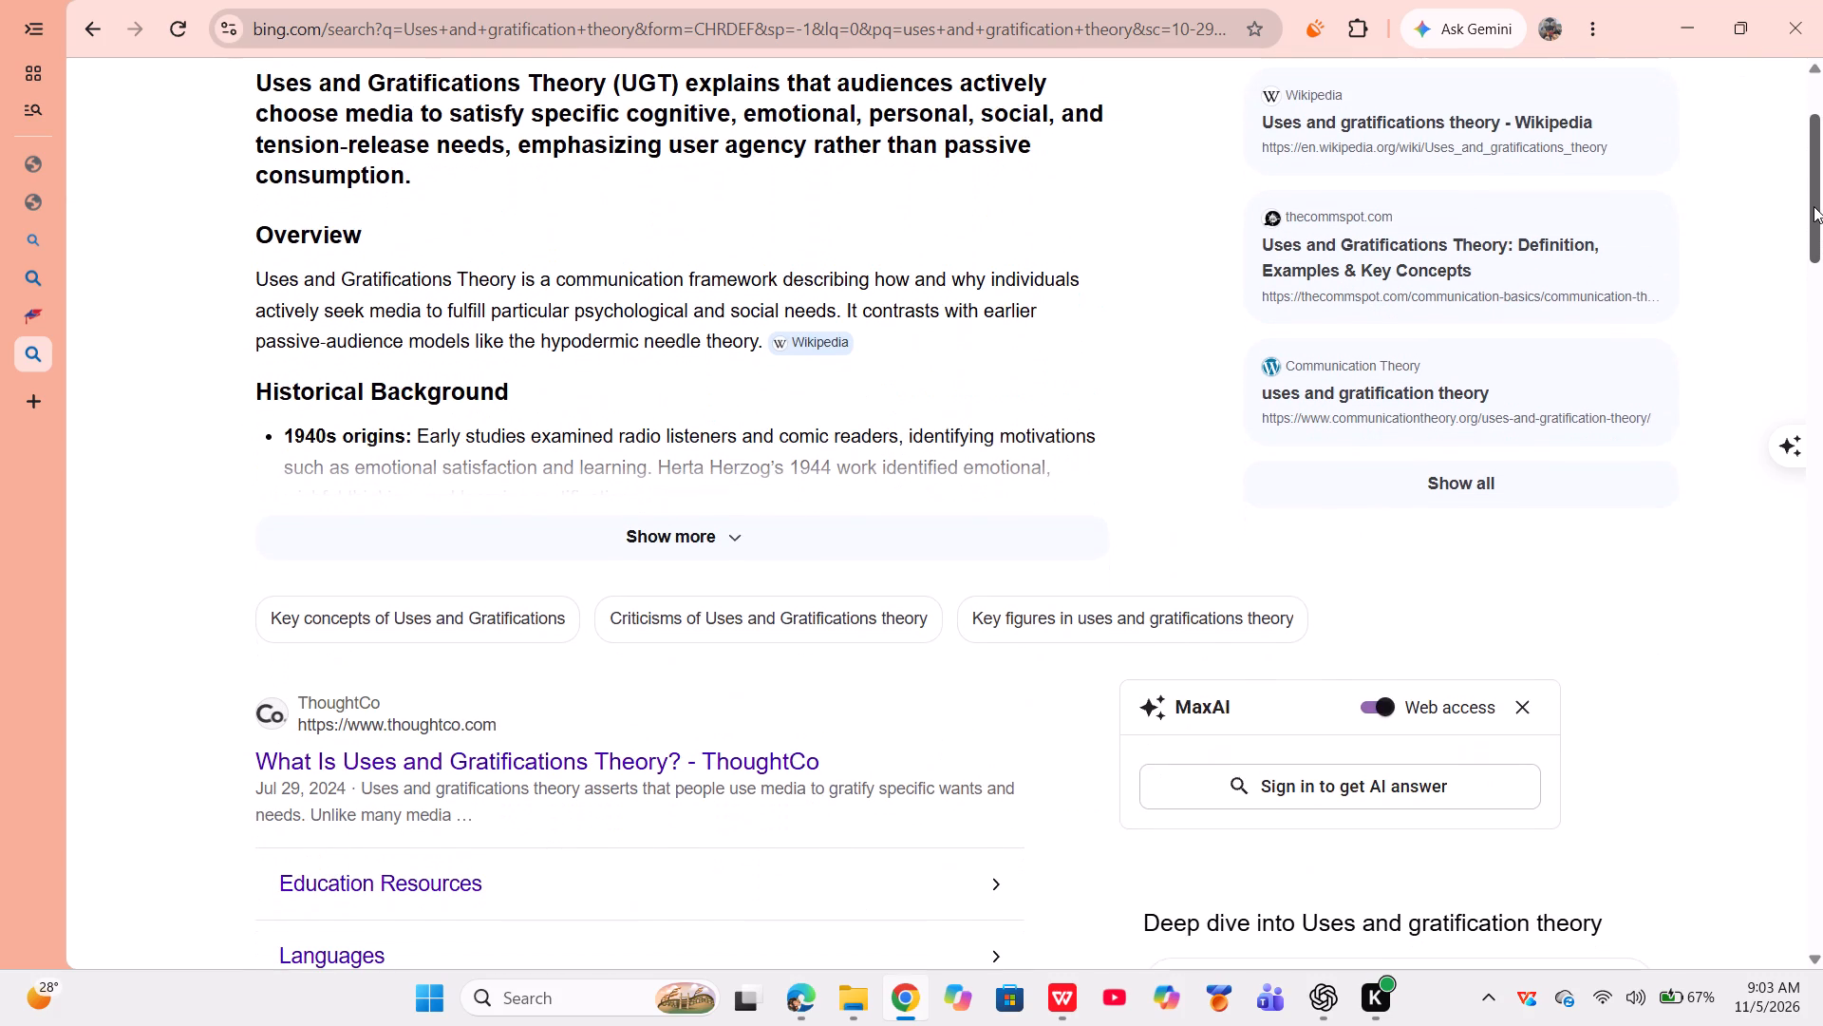
left_click_drag(1814, 206, 1812, 183)
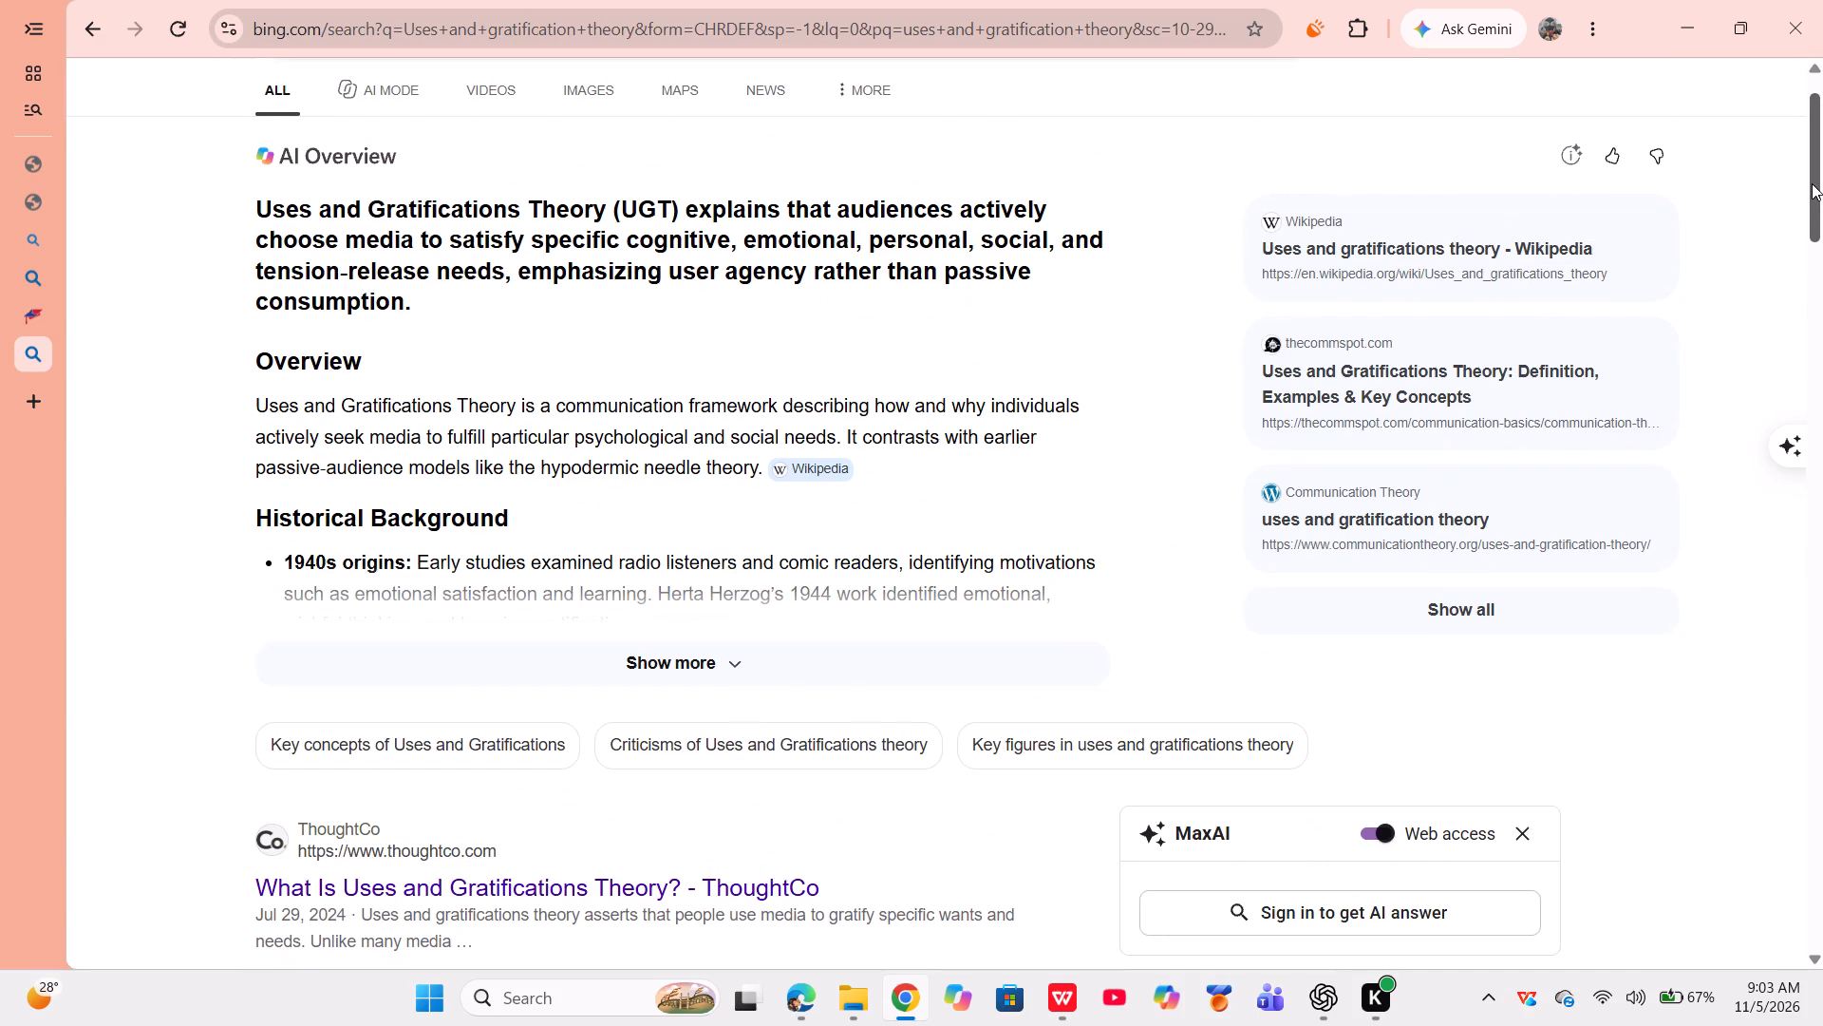
left_click_drag(1815, 194, 1815, 218)
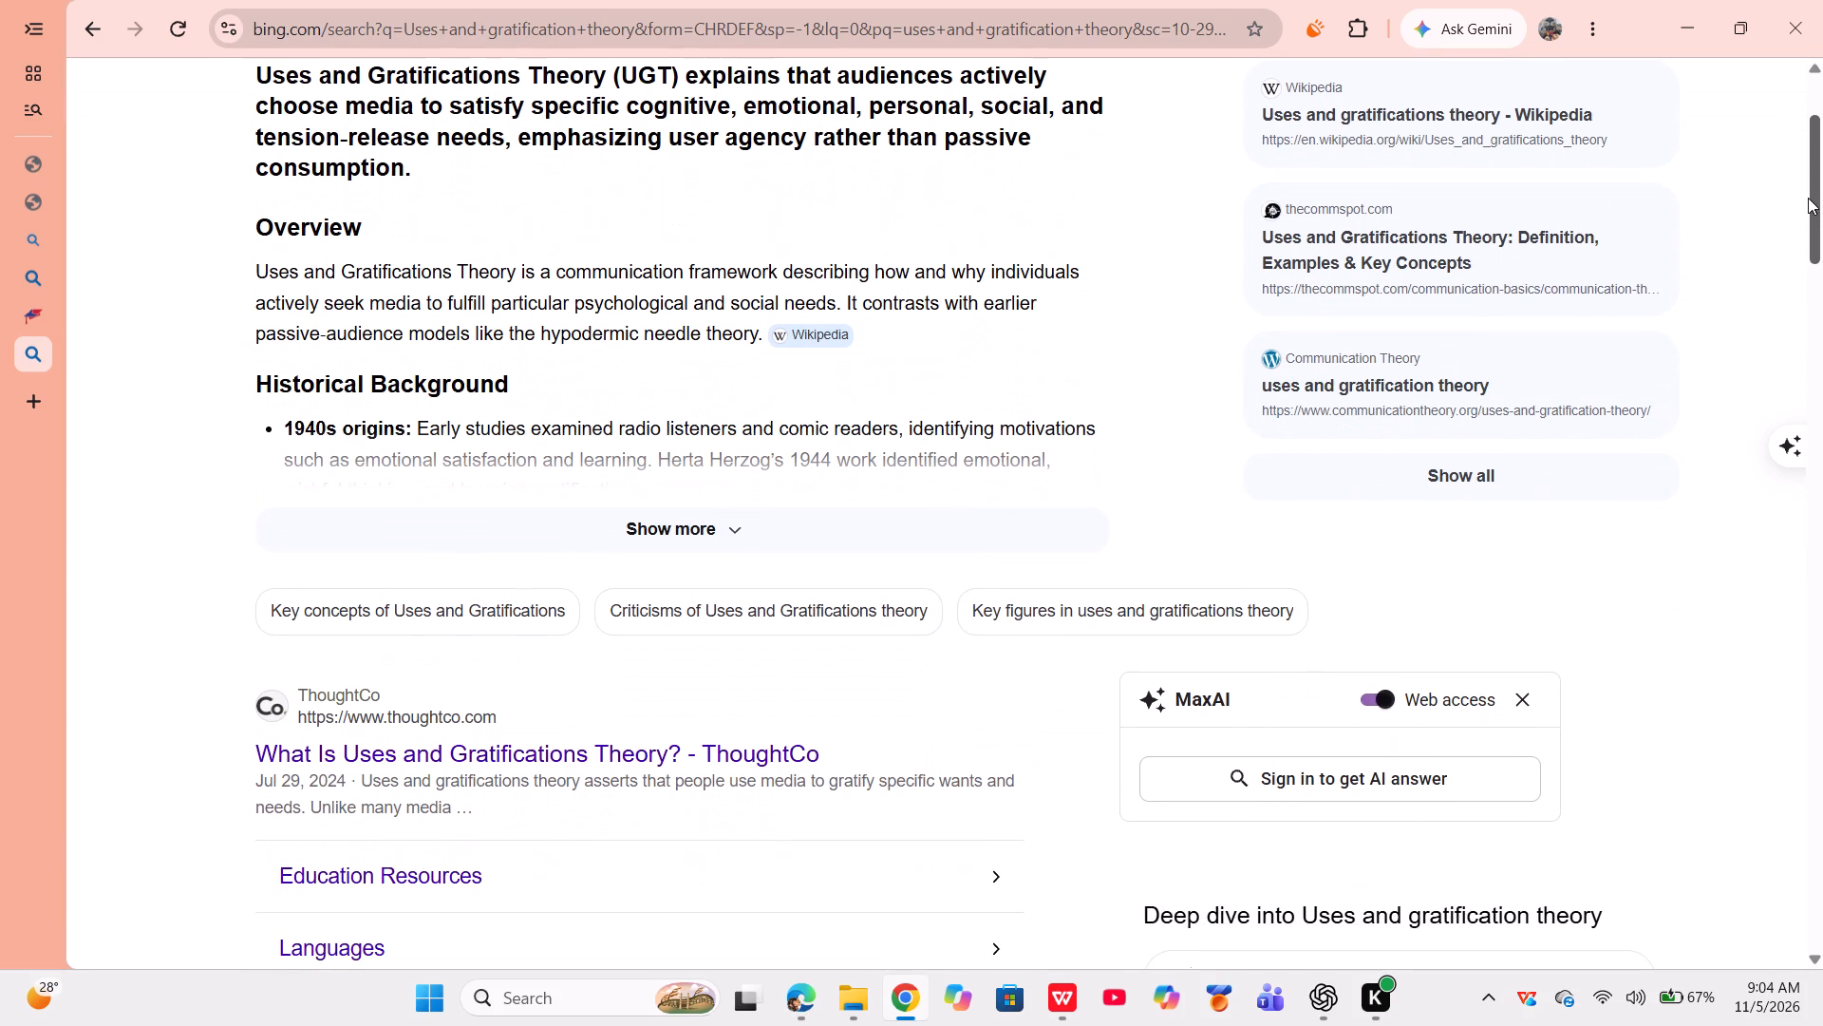